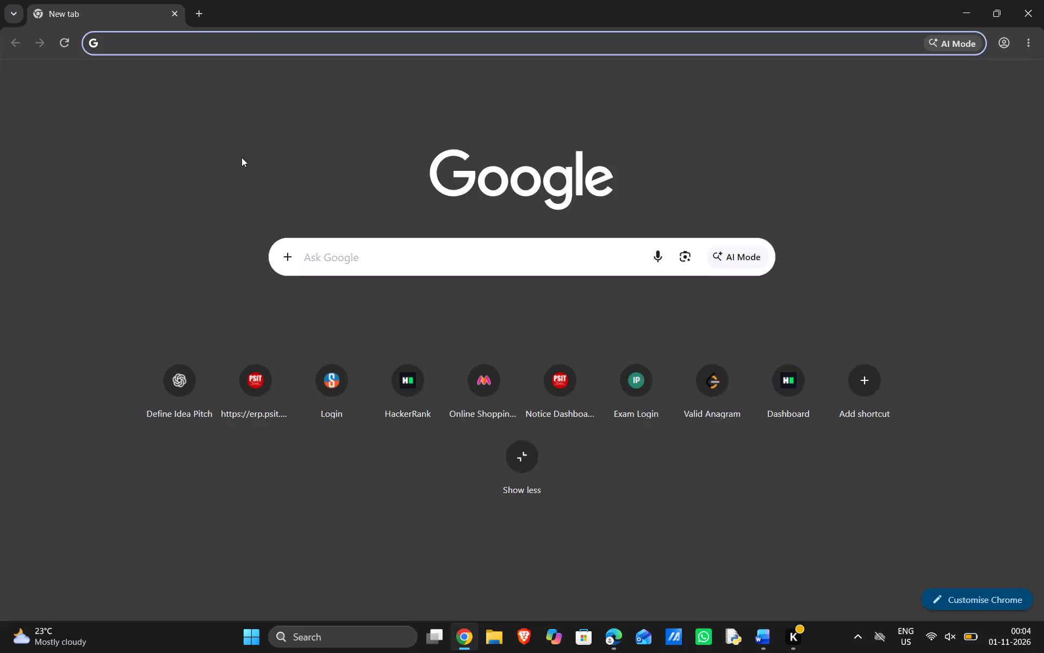
# Open the Sejda online PDF editor at sejda.com/pdf-editor.
pyautogui.write('se')
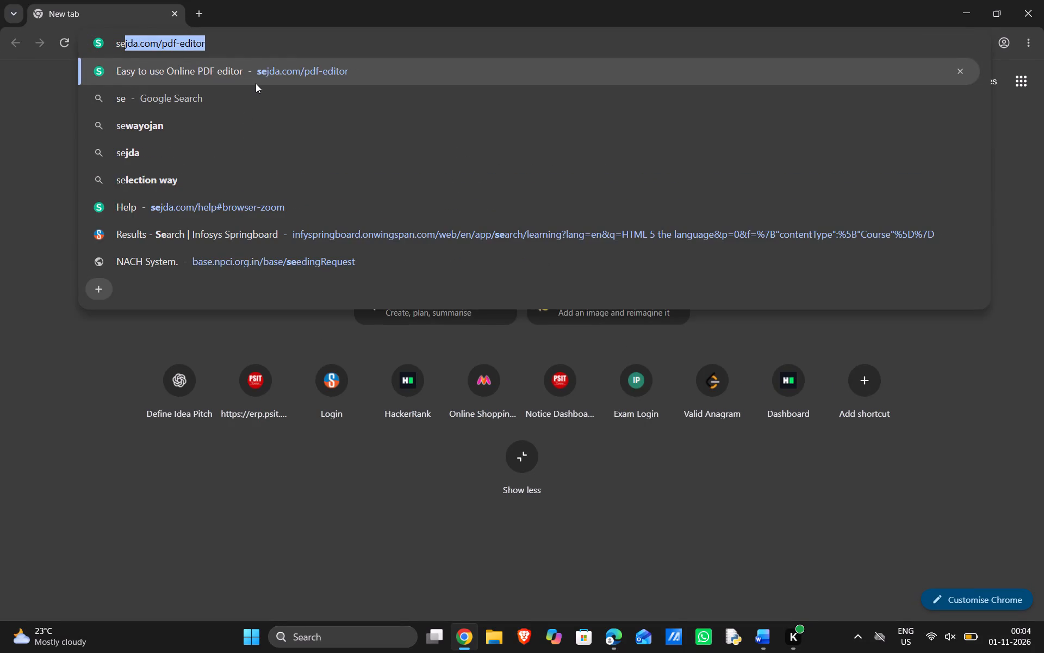
pyautogui.press('Return')
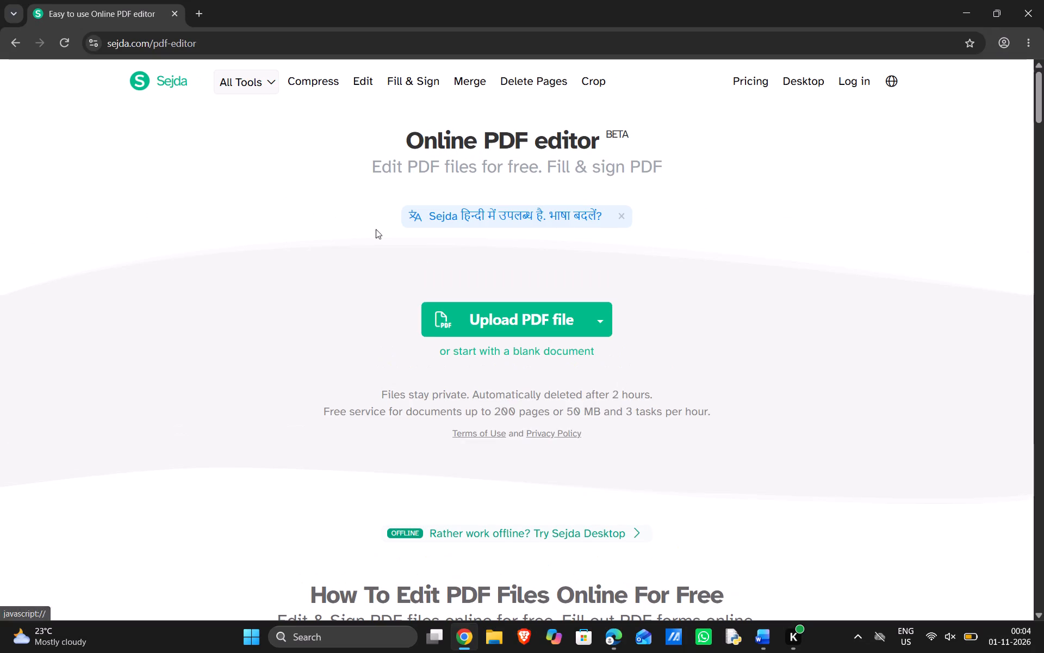
# Upload the PDF file "Synopsis final" from the Desktop folder for editing.
pyautogui.click(492, 309)
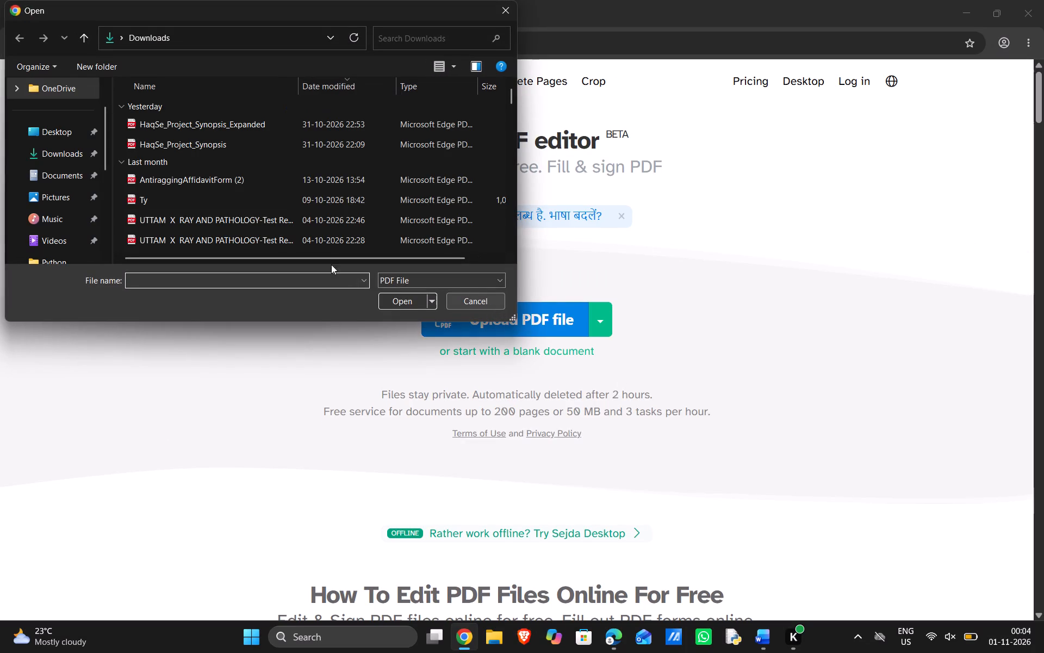
pyautogui.click(55, 136)
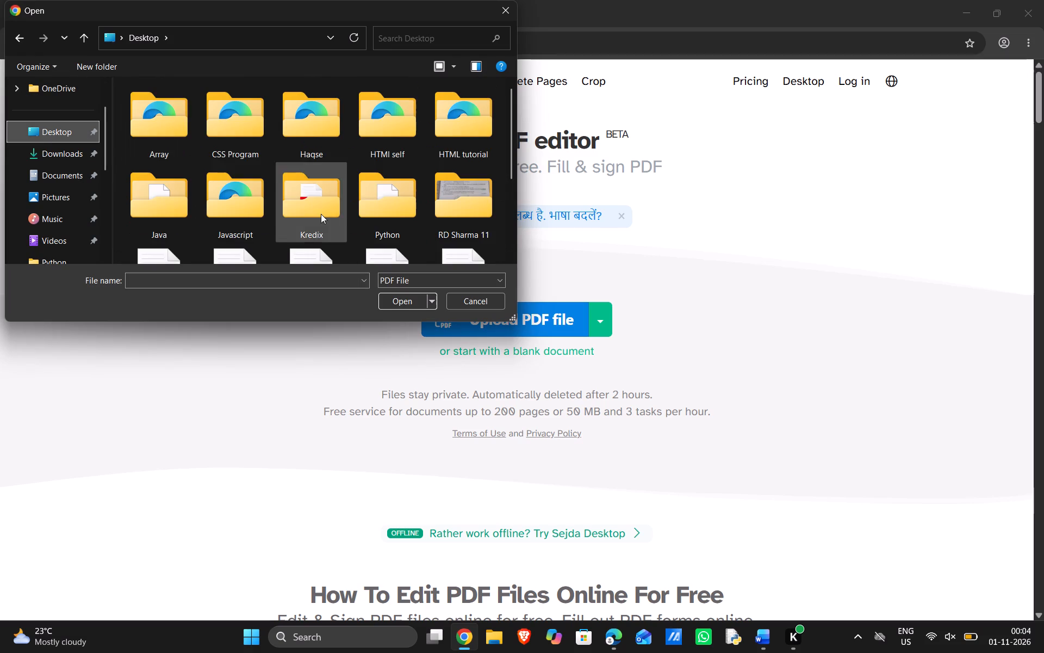
pyautogui.scroll(-2, 321, 214)
pyautogui.click(480, 204)
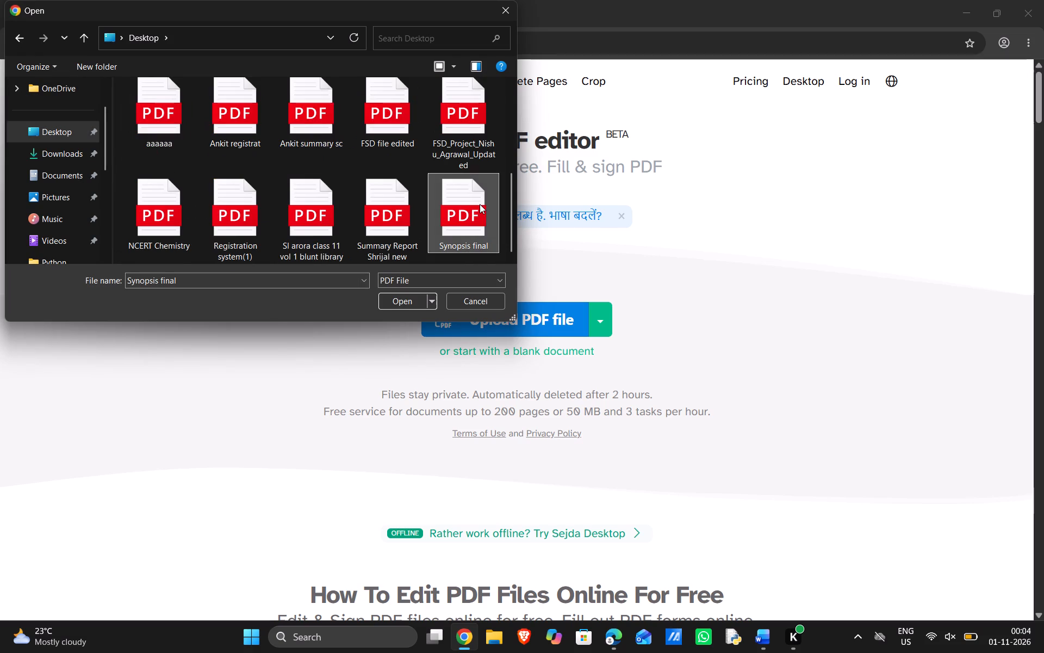
pyautogui.click(480, 204)
pyautogui.click(401, 297)
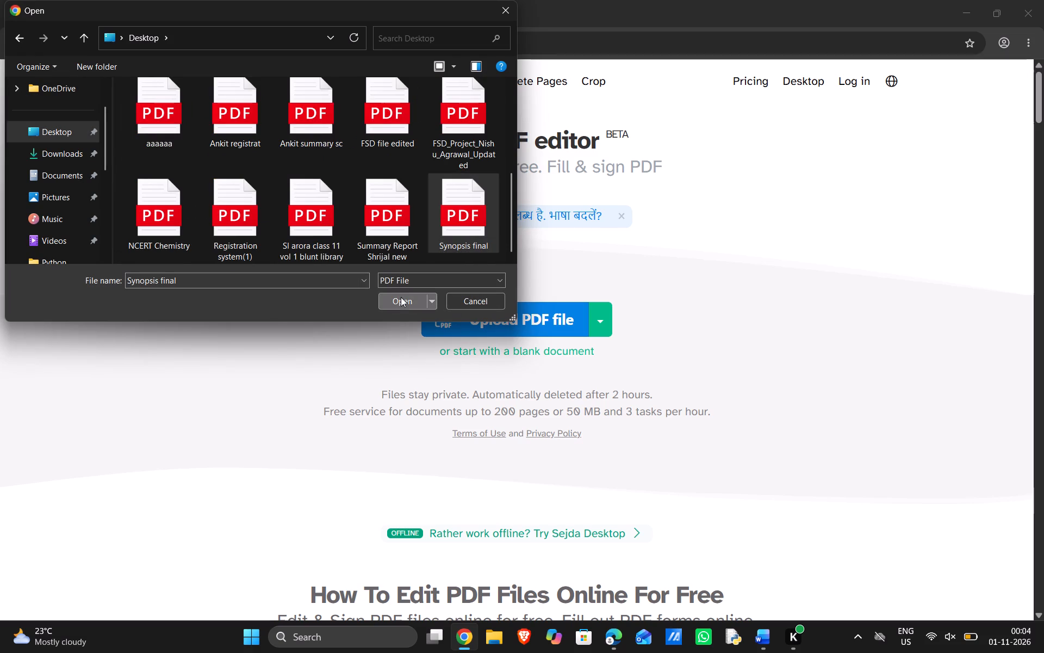
# Delete the first page of the uploaded PDF.
pyautogui.scroll(-2, 401, 297)
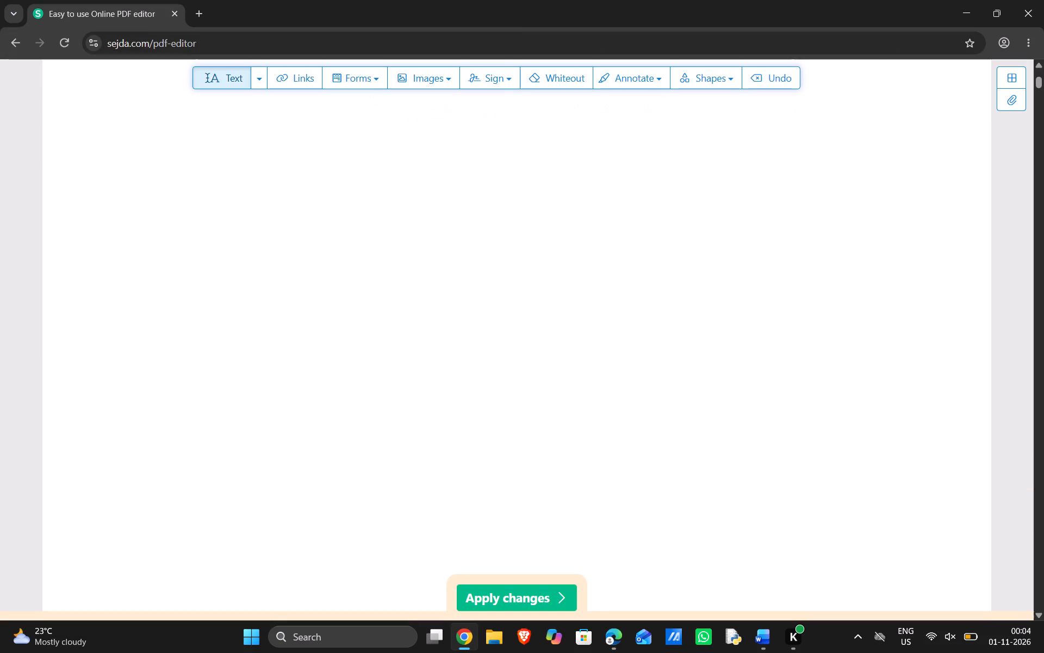
pyautogui.scroll(-6, 401, 297)
pyautogui.scroll(7, 401, 297)
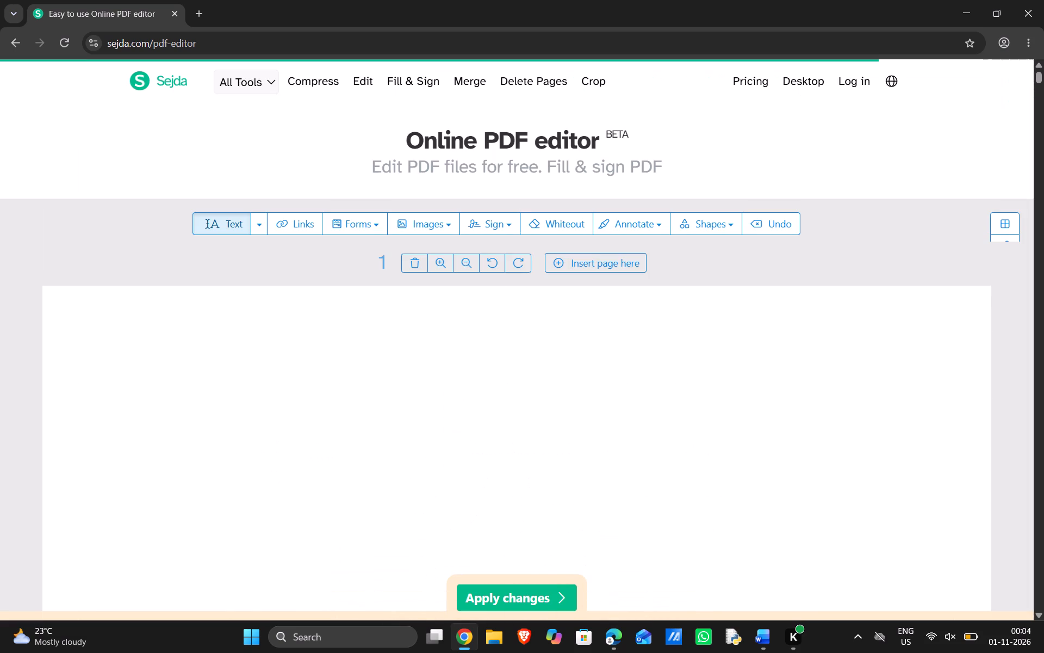
pyautogui.click(419, 256)
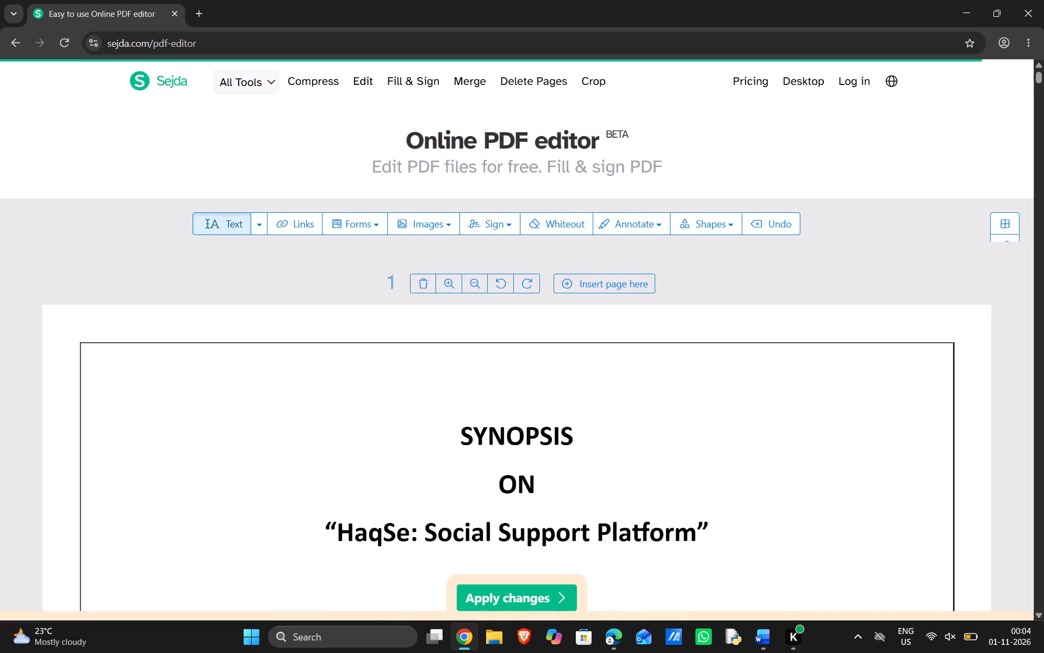
# Delete page 2, directly after the HaqSe synopsis cover page.
pyautogui.scroll(-6, 458, 388)
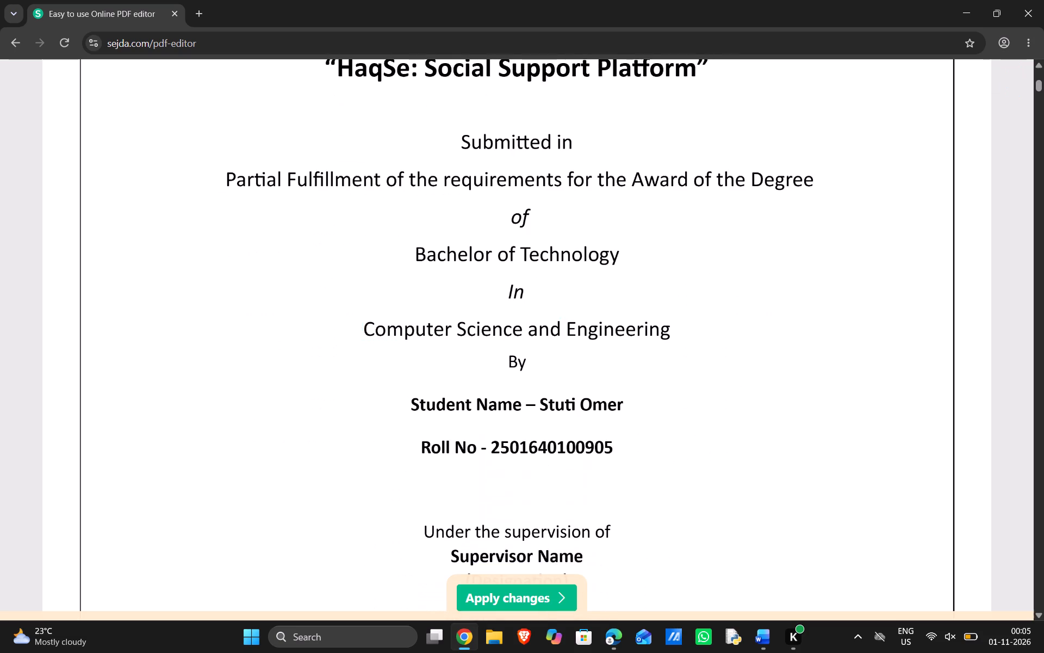
pyautogui.scroll(-8, 458, 388)
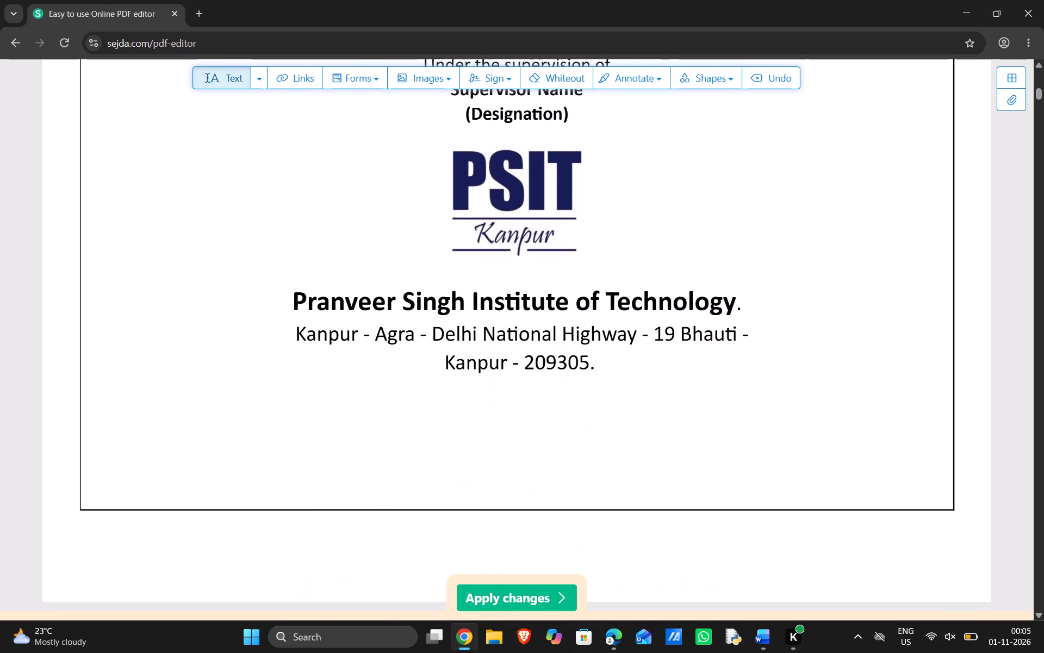
pyautogui.scroll(-8, 458, 388)
pyautogui.scroll(3, 458, 388)
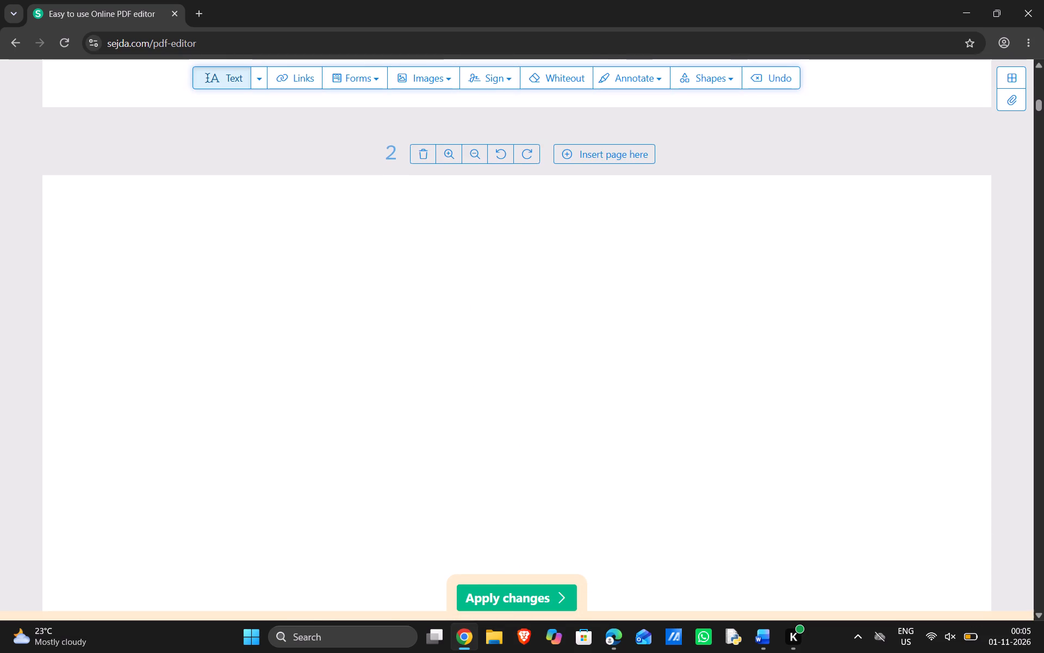
pyautogui.click(425, 147)
# Review the body pages of the synopsis, from the introduction through the section 4 methodology, modules and system architecture.
pyautogui.scroll(-3, 523, 403)
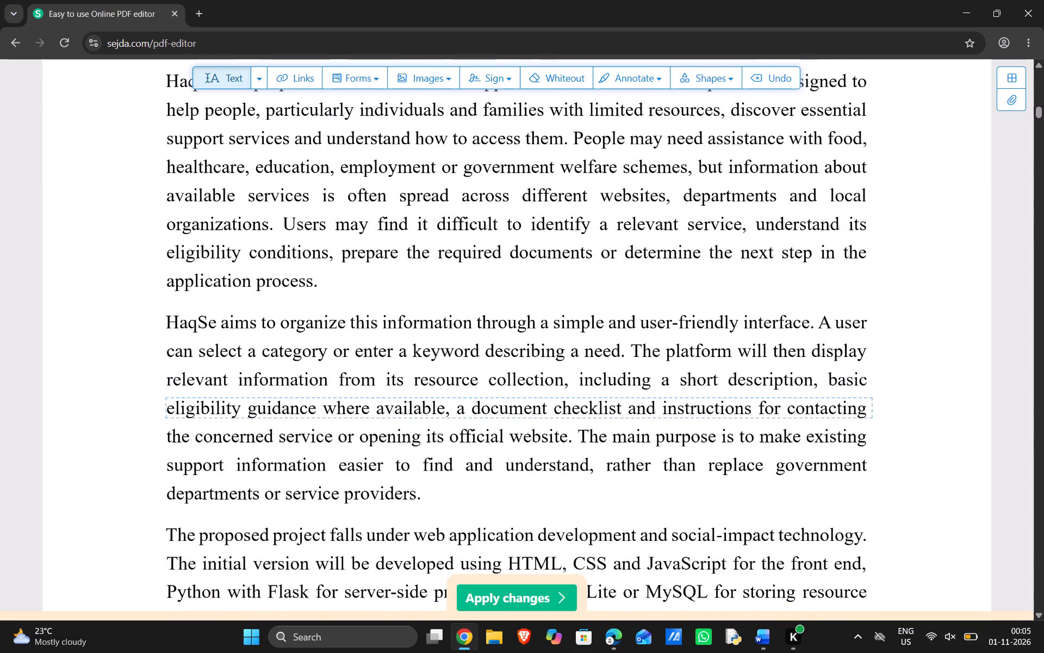
pyautogui.scroll(-8, 523, 403)
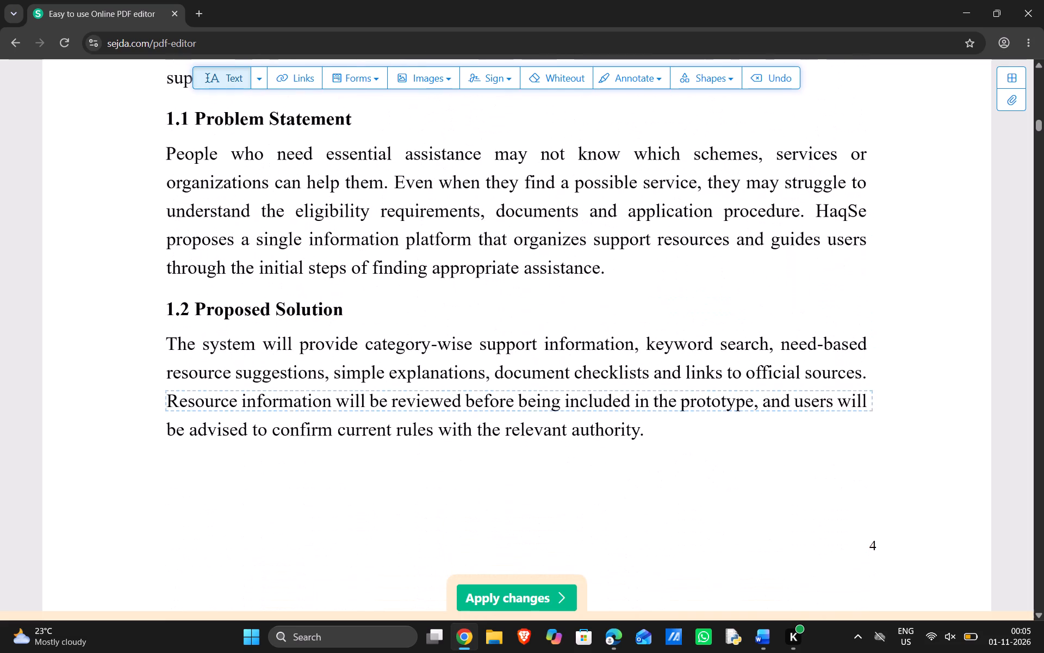
pyautogui.scroll(-8, 523, 403)
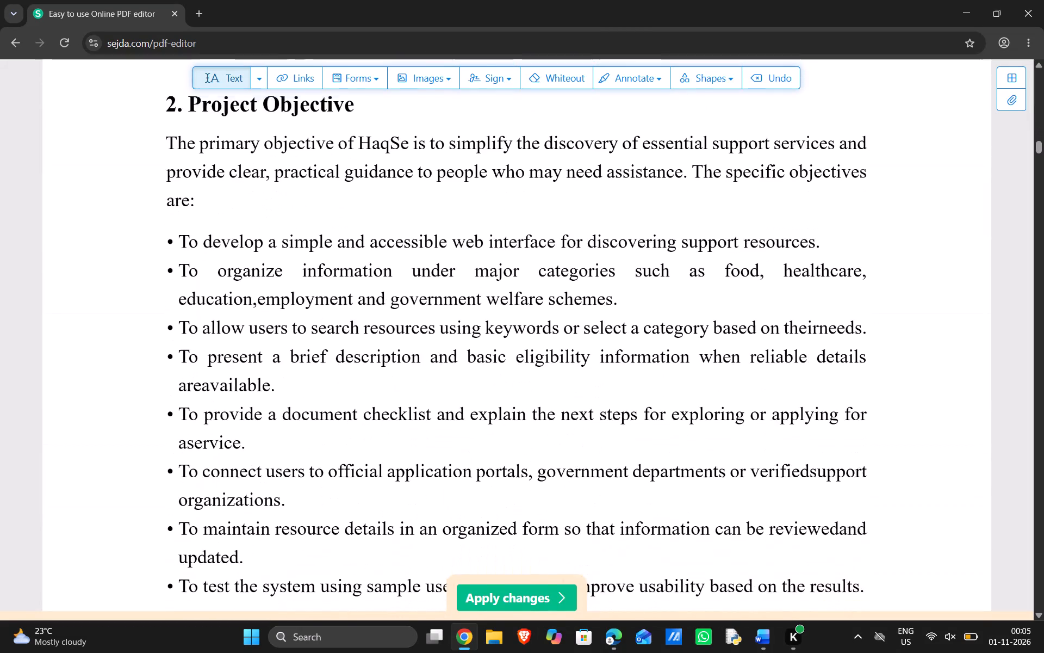
pyautogui.scroll(-8, 523, 403)
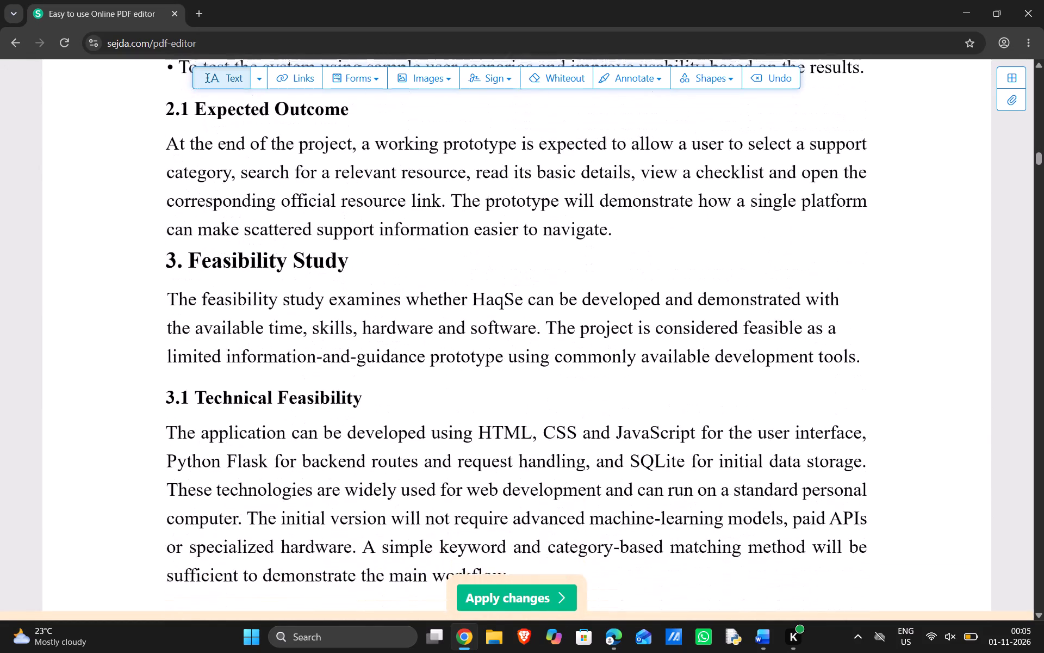
pyautogui.scroll(-8, 523, 403)
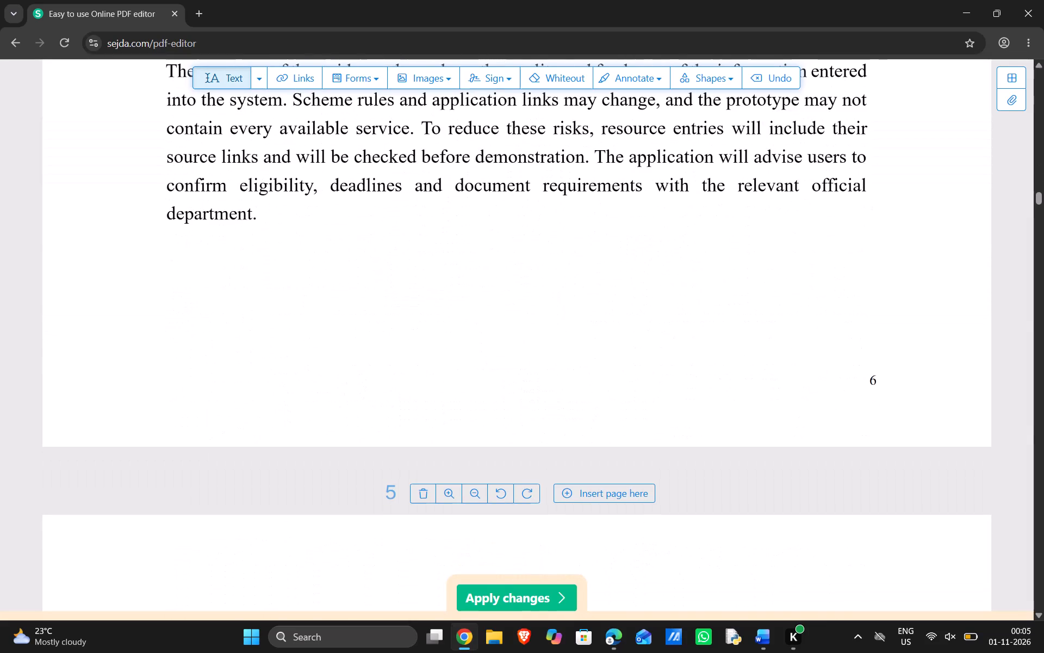
pyautogui.scroll(-8, 523, 403)
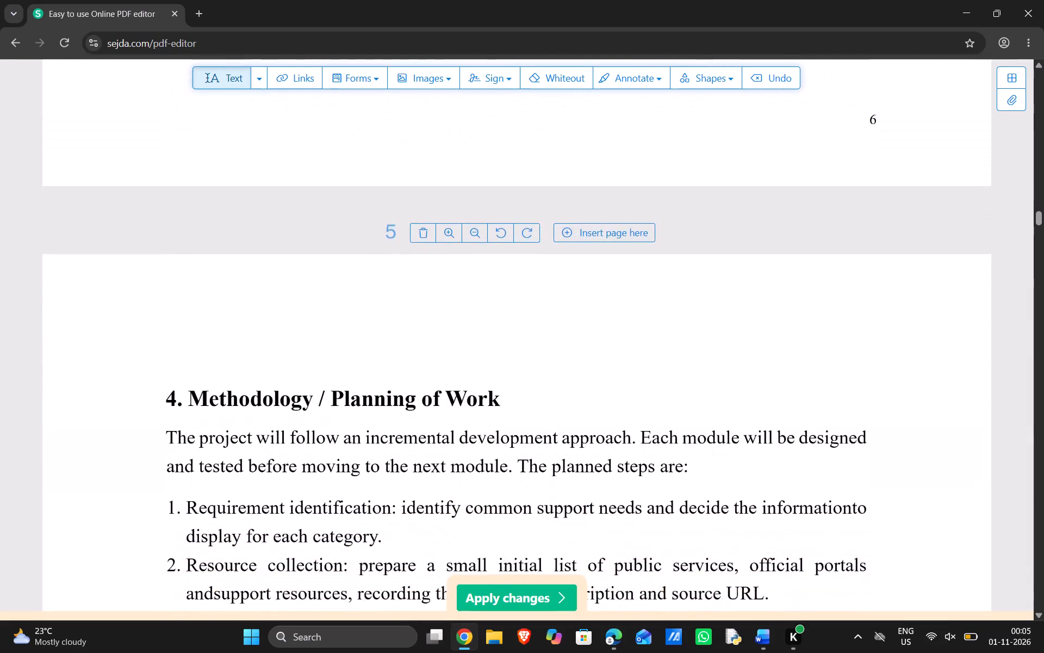
pyautogui.scroll(-12, 523, 403)
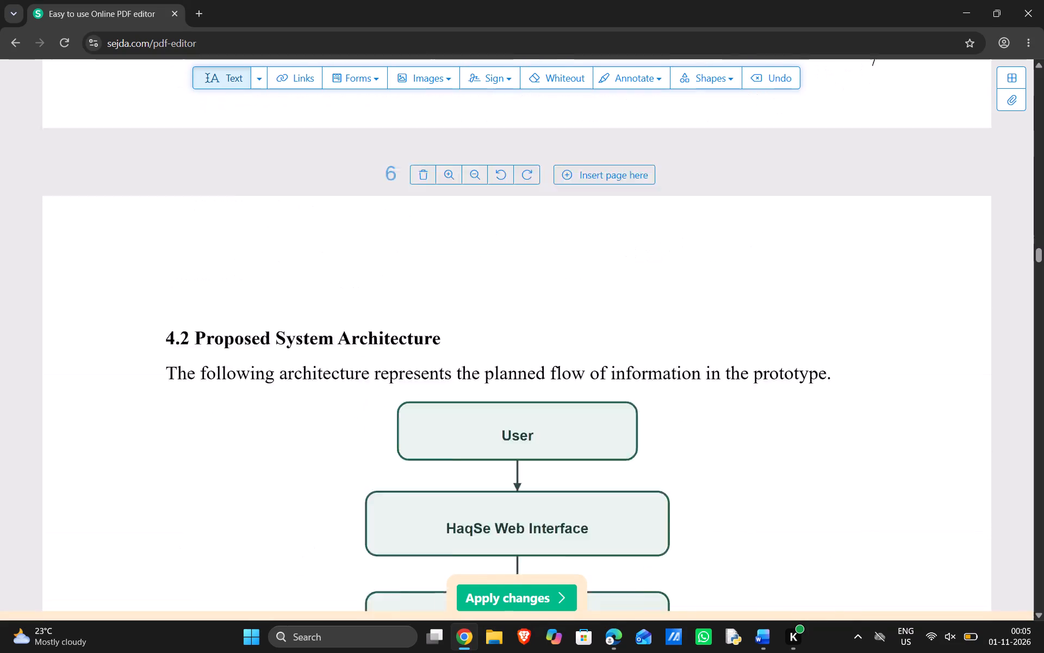
pyautogui.scroll(-1, 523, 403)
pyautogui.scroll(12, 523, 403)
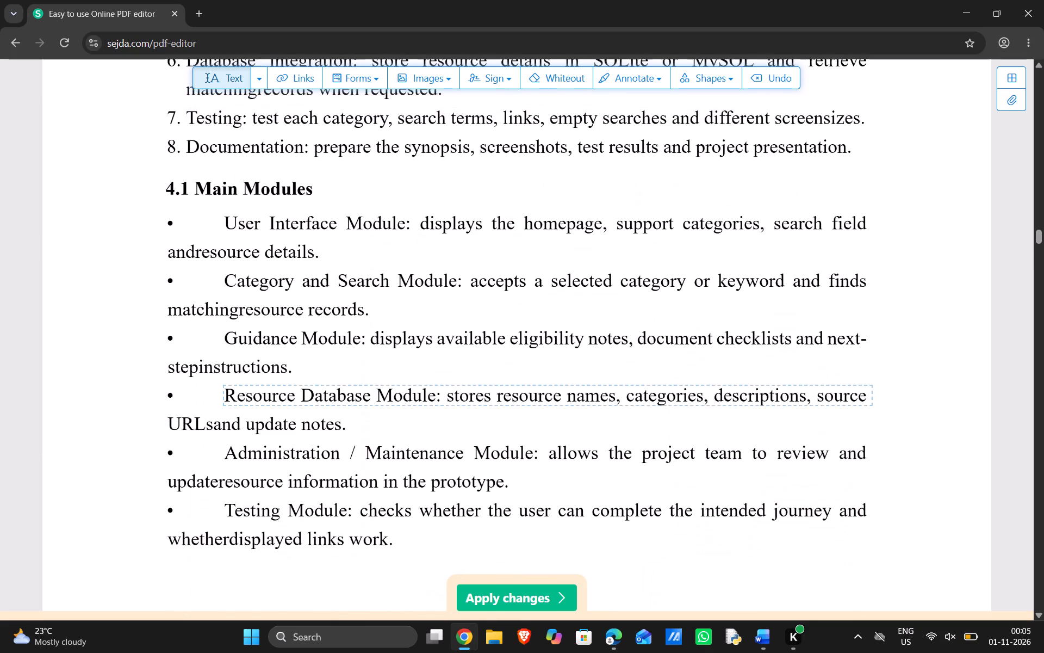
pyautogui.scroll(6, 523, 403)
pyautogui.scroll(-4, 523, 403)
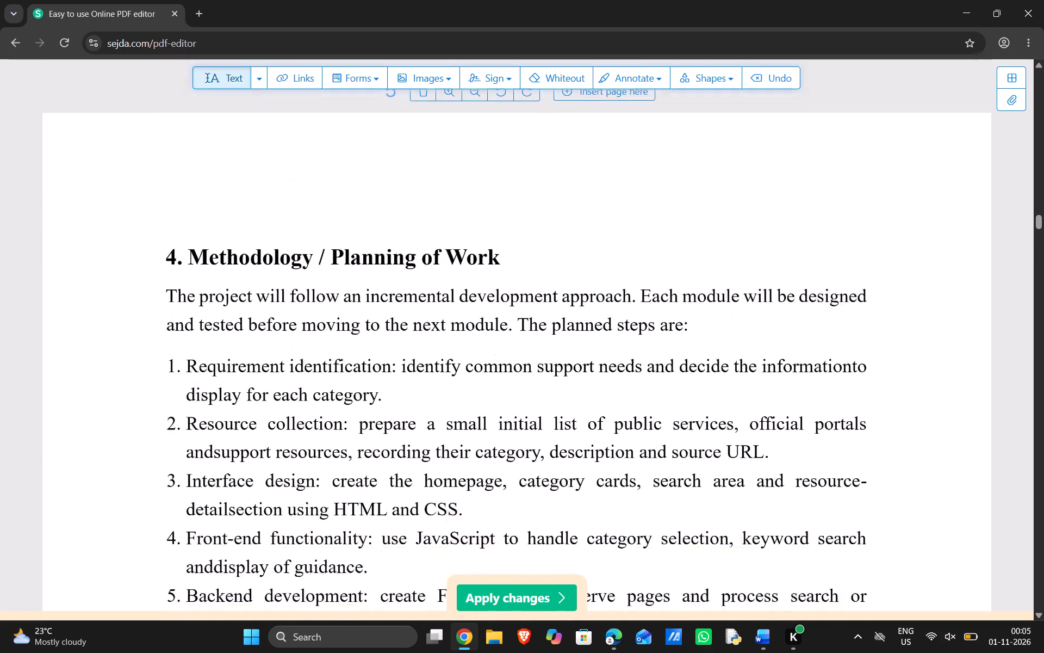
pyautogui.scroll(-9, 523, 403)
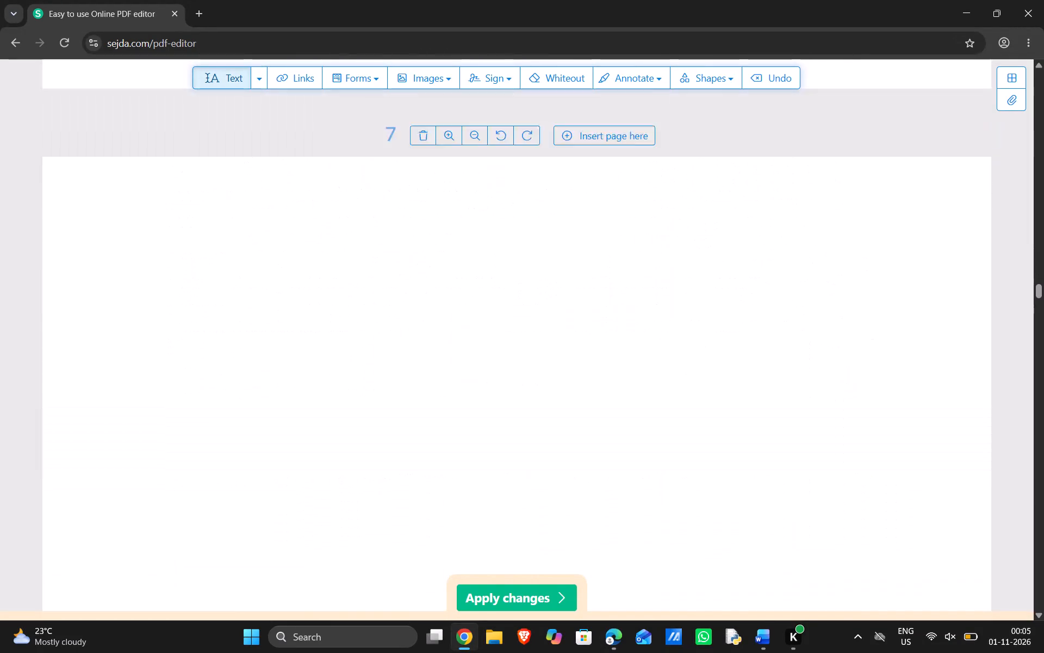
# Examine the 4.5 Non-Functional Requirements page, its empty lower area and the neighbouring architecture and functional requirements sections.
pyautogui.scroll(-1, 523, 403)
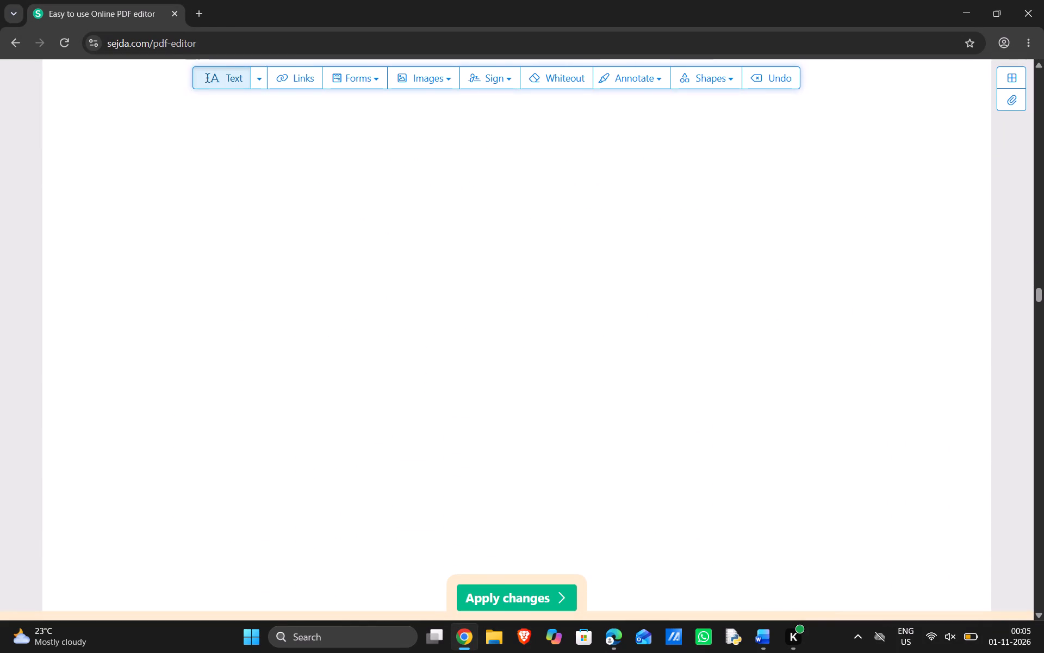
pyautogui.scroll(-3, 523, 403)
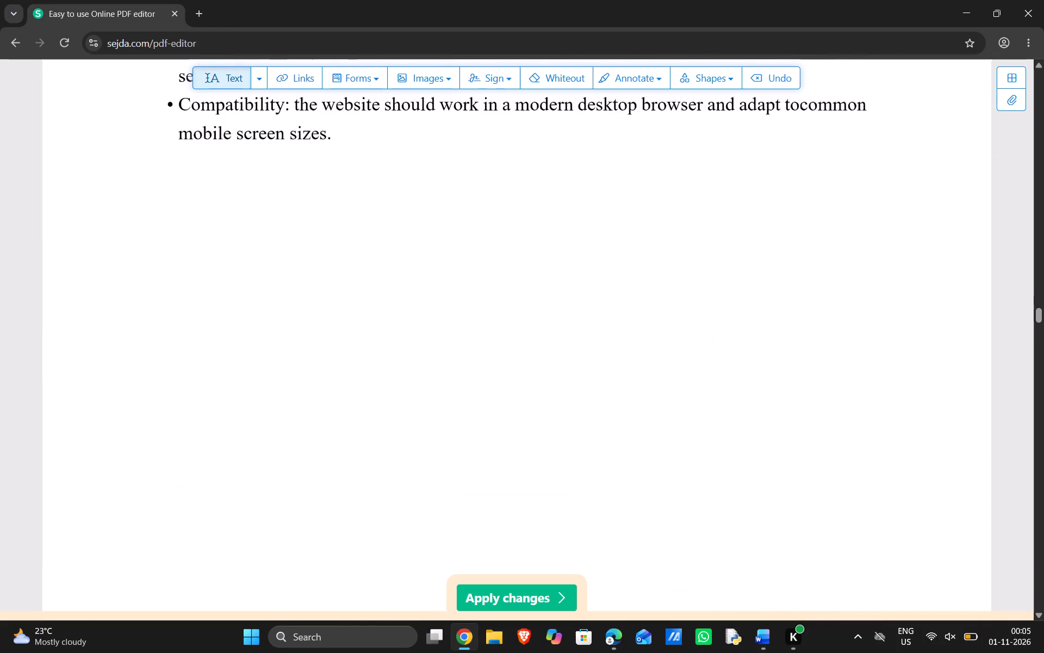
pyautogui.scroll(-1, 523, 403)
pyautogui.scroll(1, 523, 403)
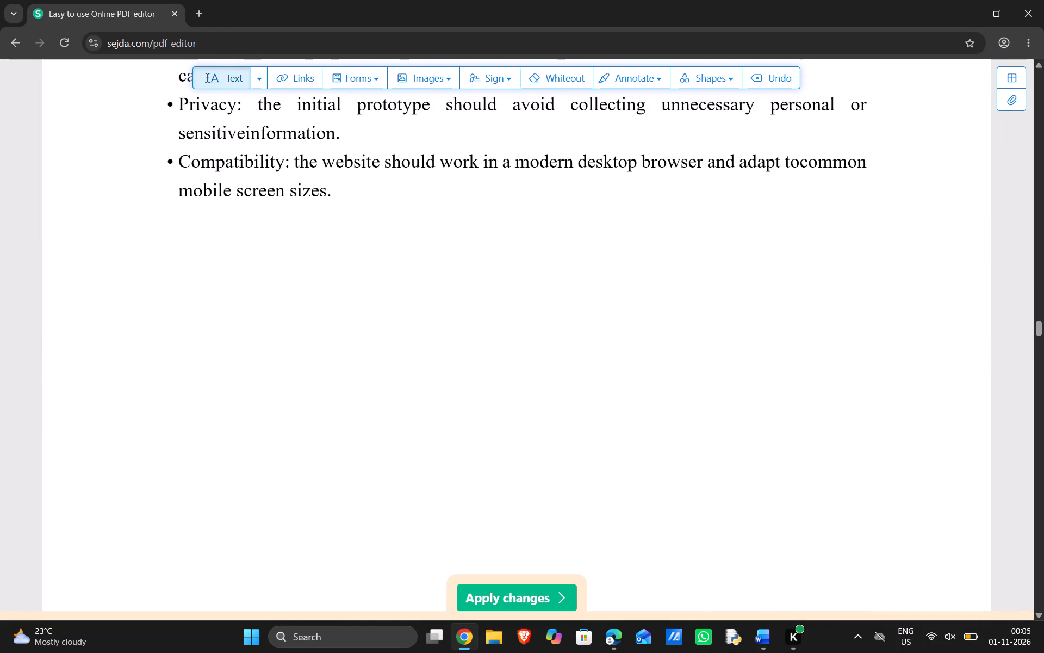
pyautogui.scroll(7, 523, 403)
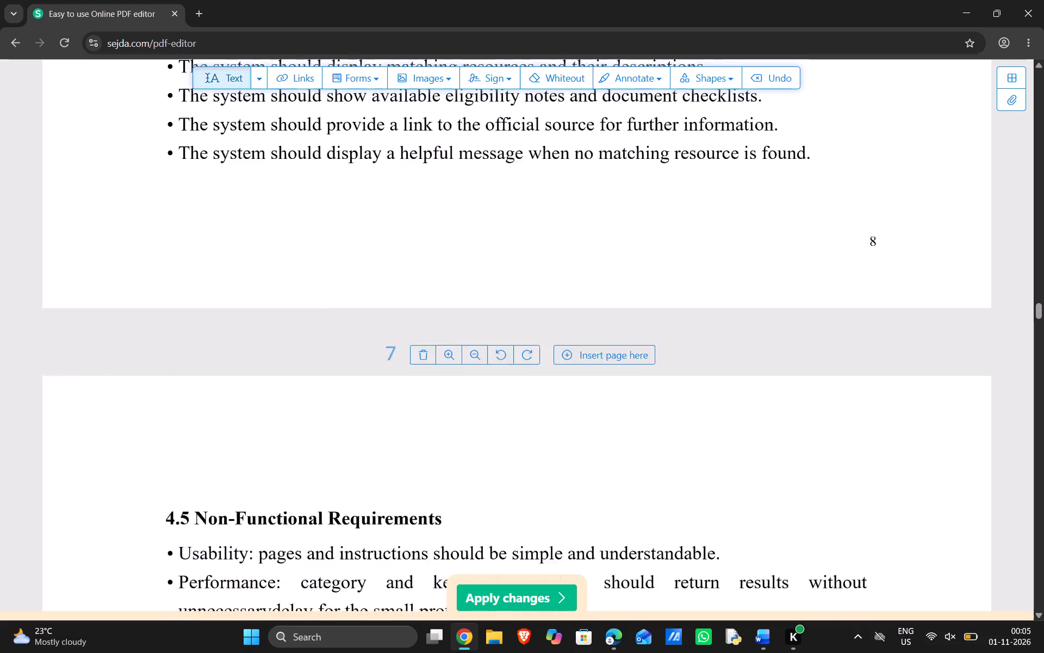
pyautogui.scroll(2, 523, 403)
pyautogui.scroll(-8, 523, 403)
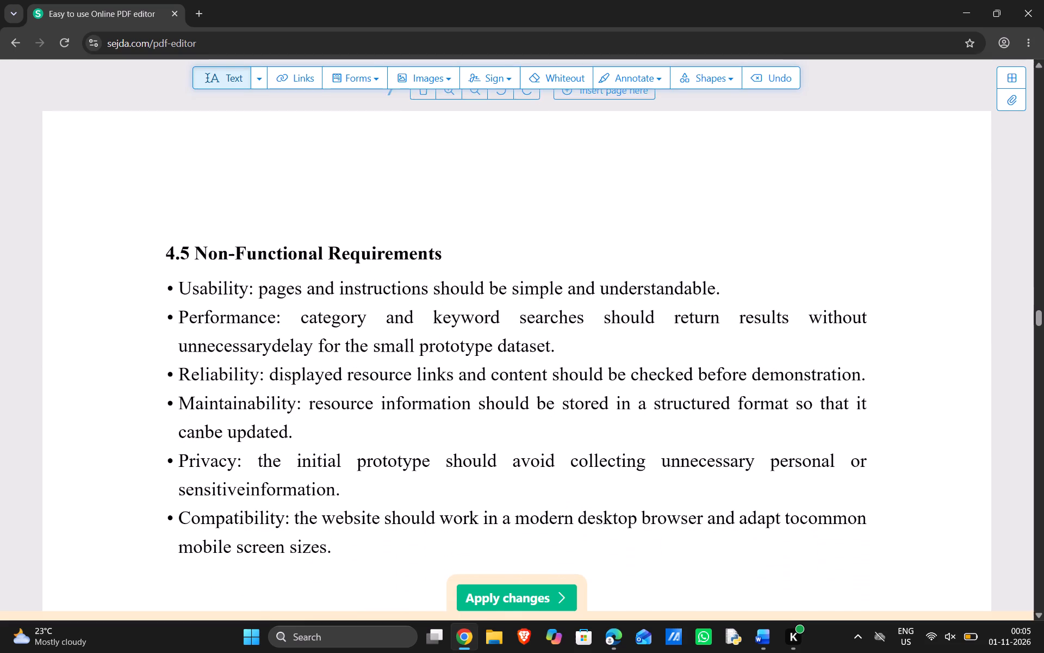
pyautogui.scroll(-5, 523, 403)
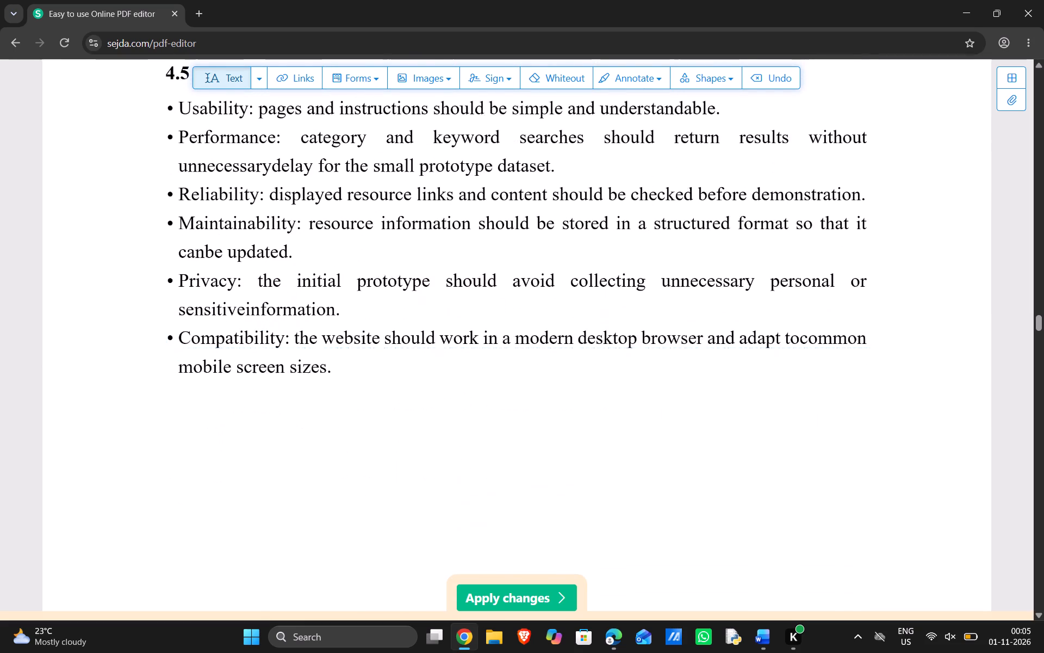
pyautogui.scroll(-7, 523, 403)
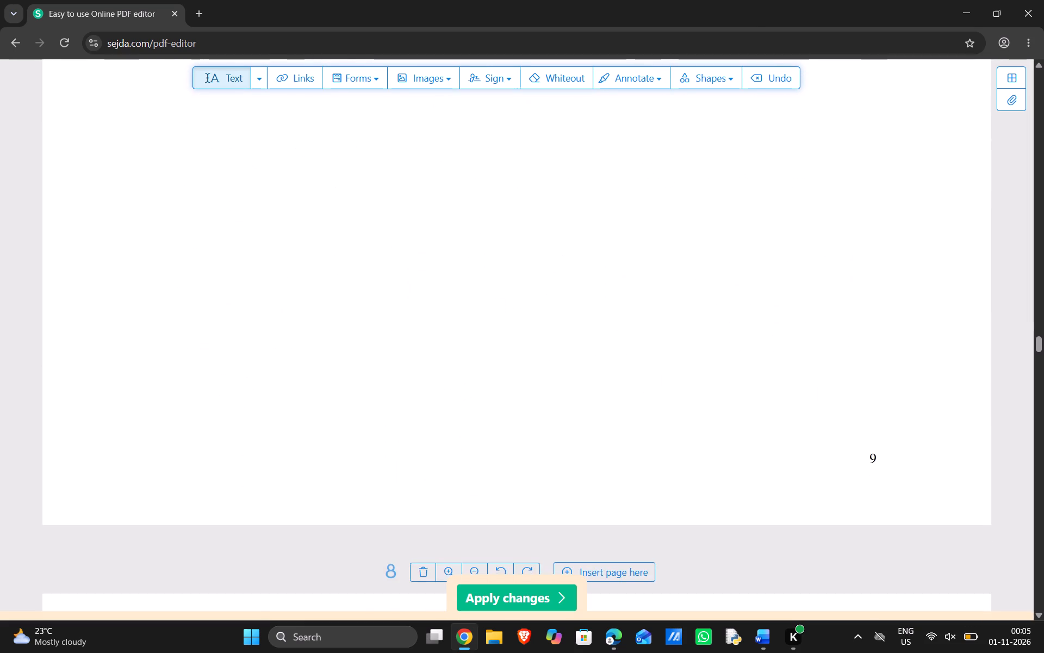
pyautogui.scroll(12, 523, 403)
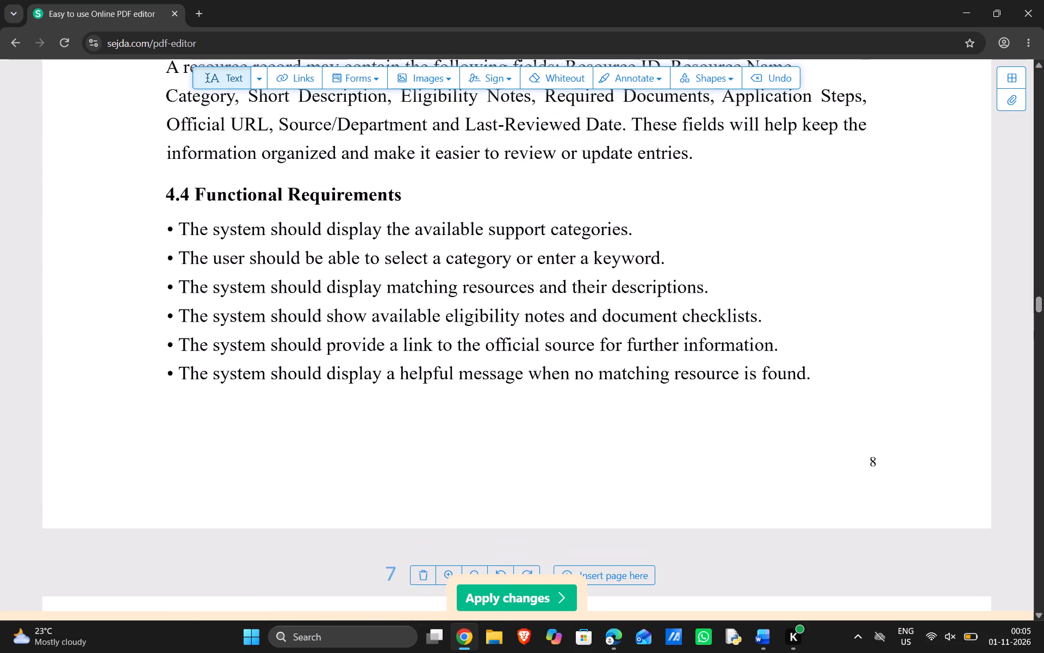
pyautogui.scroll(11, 523, 403)
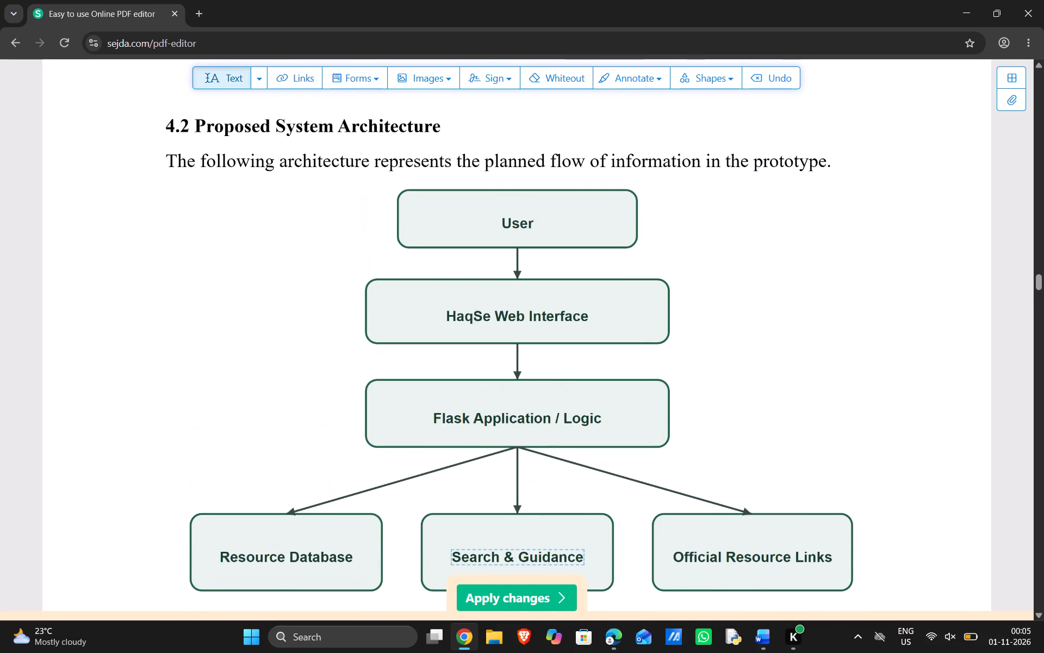
pyautogui.scroll(-11, 523, 403)
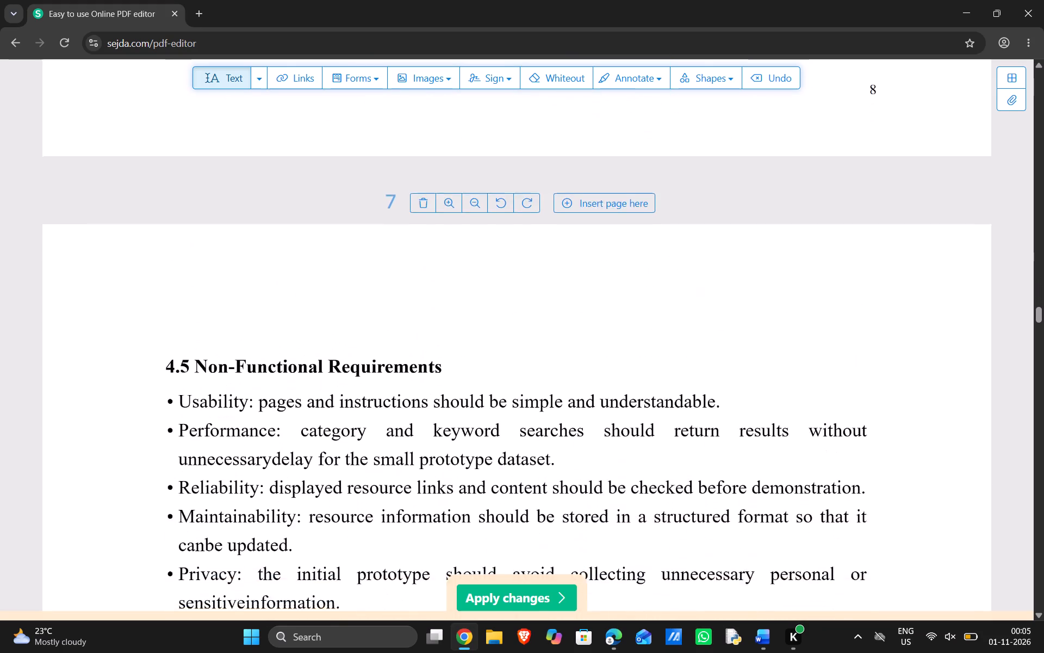
pyautogui.scroll(-2, 523, 403)
pyautogui.scroll(6, 523, 403)
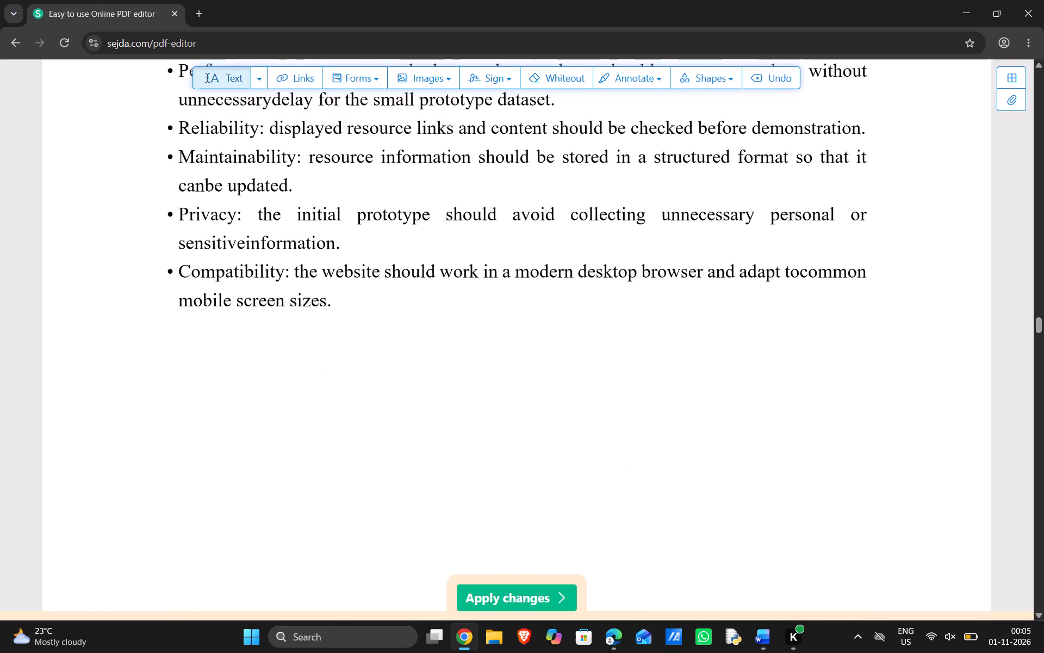
pyautogui.scroll(2, 523, 403)
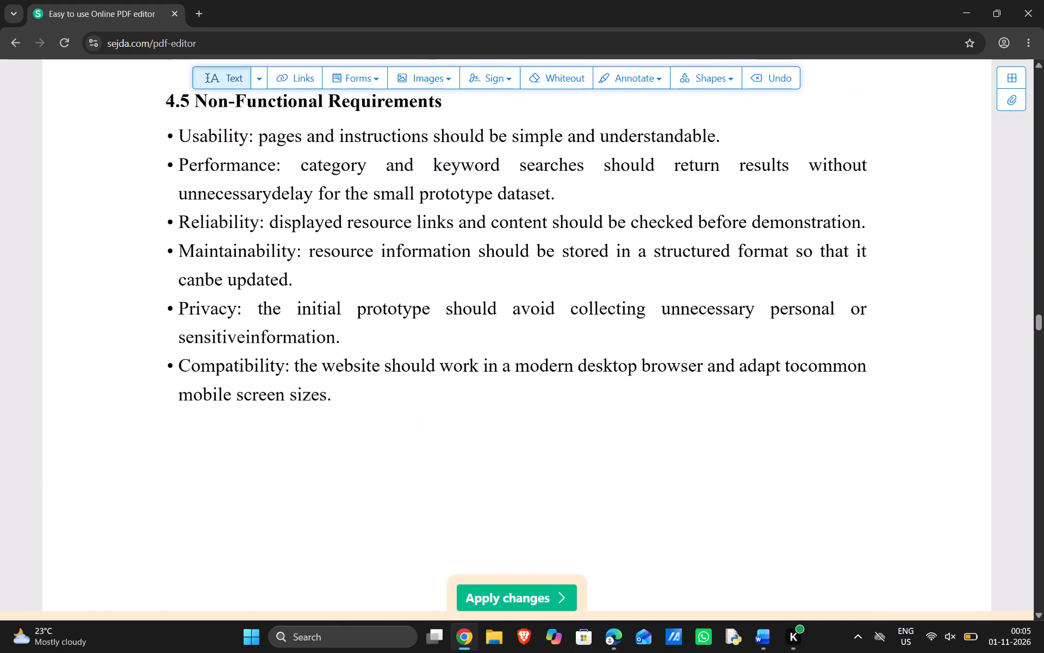
pyautogui.scroll(1, 523, 403)
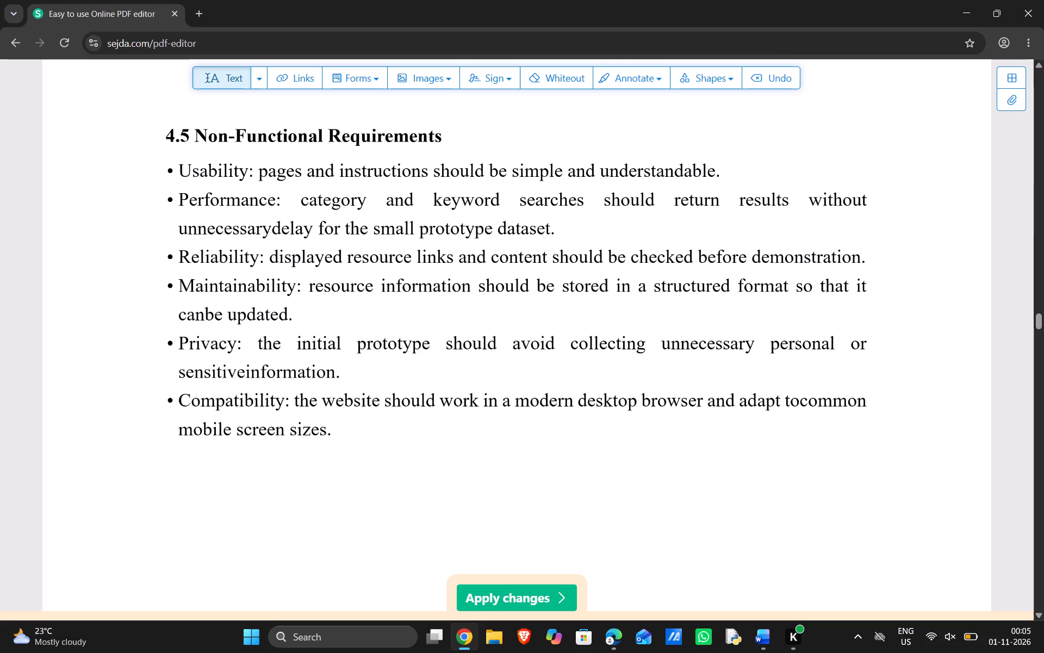
# Review the rest of the synopsis, from the section 5 hardware and software requirements through the conclusion and the closing project scope note.
pyautogui.scroll(-12, 459, 449)
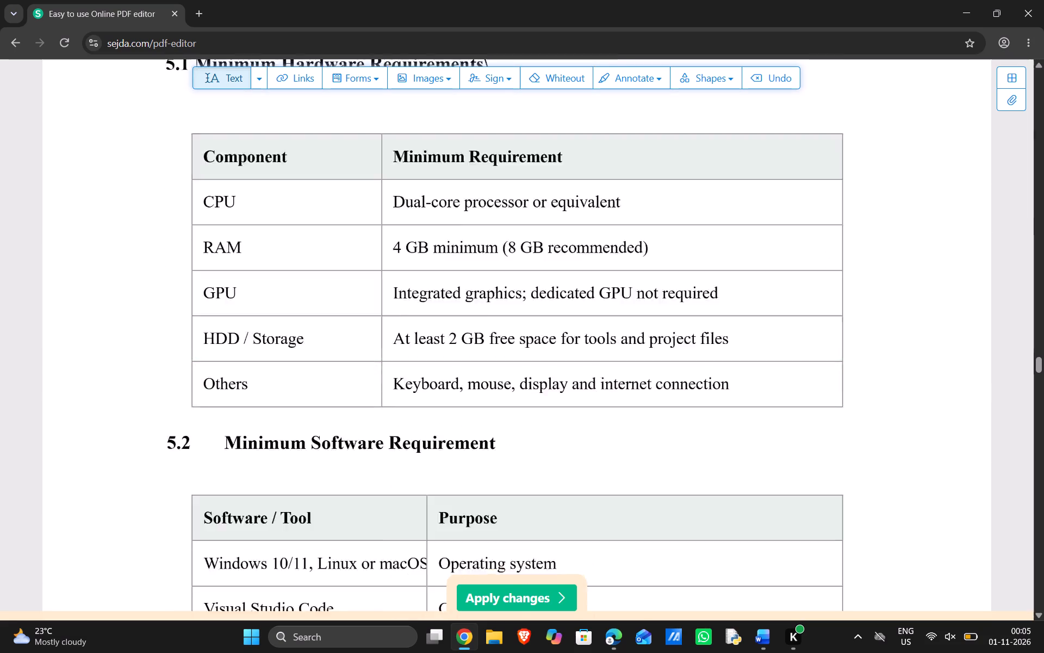
pyautogui.scroll(-11, 459, 449)
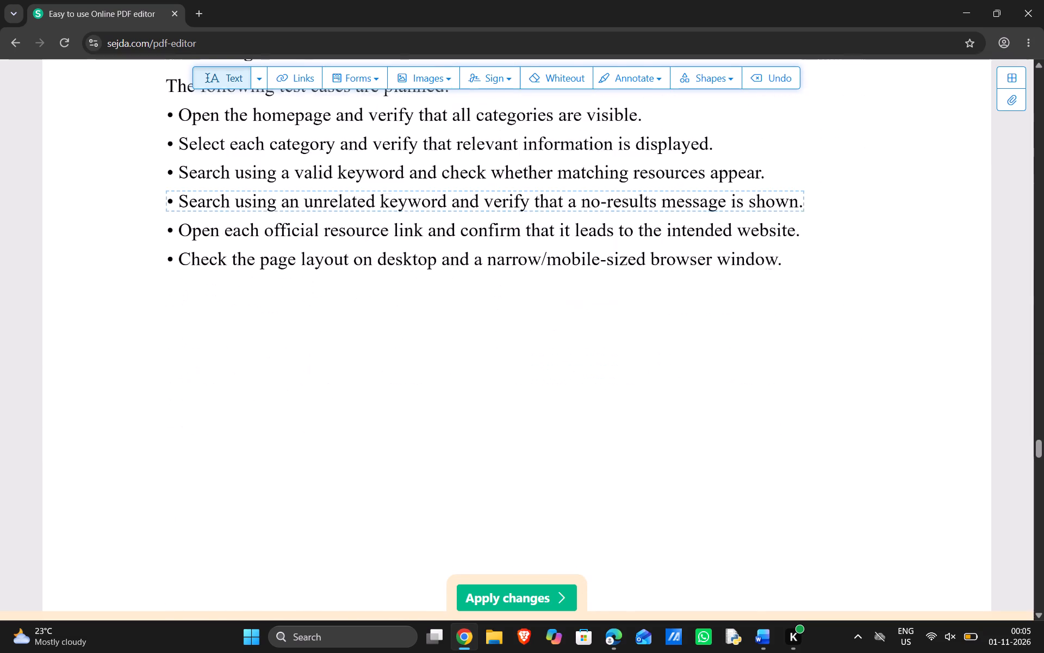
pyautogui.scroll(-8, 459, 449)
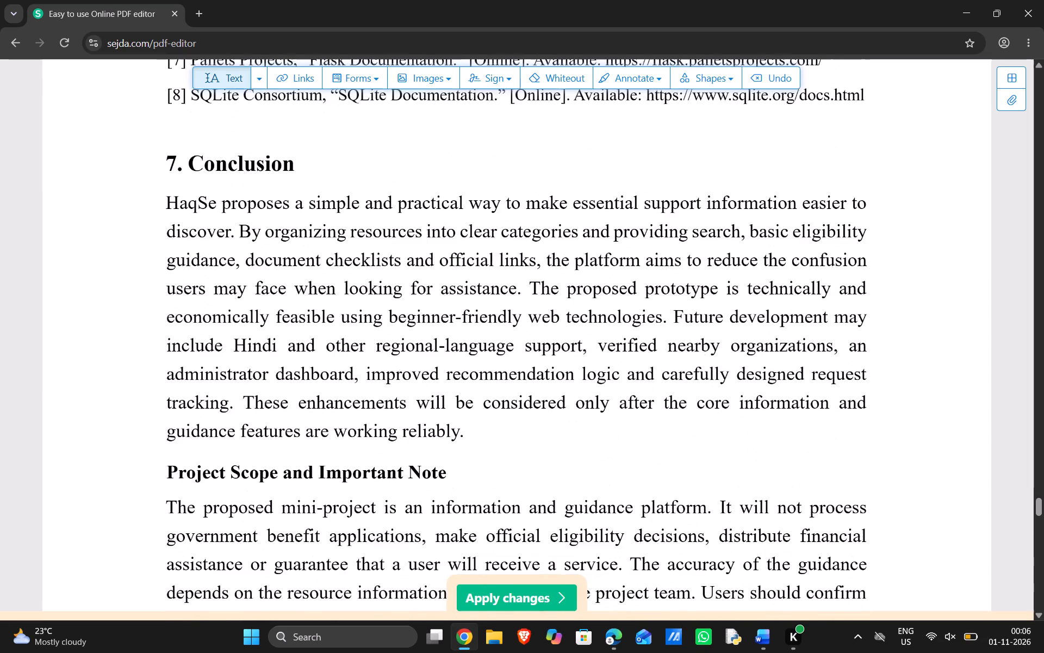
pyautogui.scroll(-3, 459, 449)
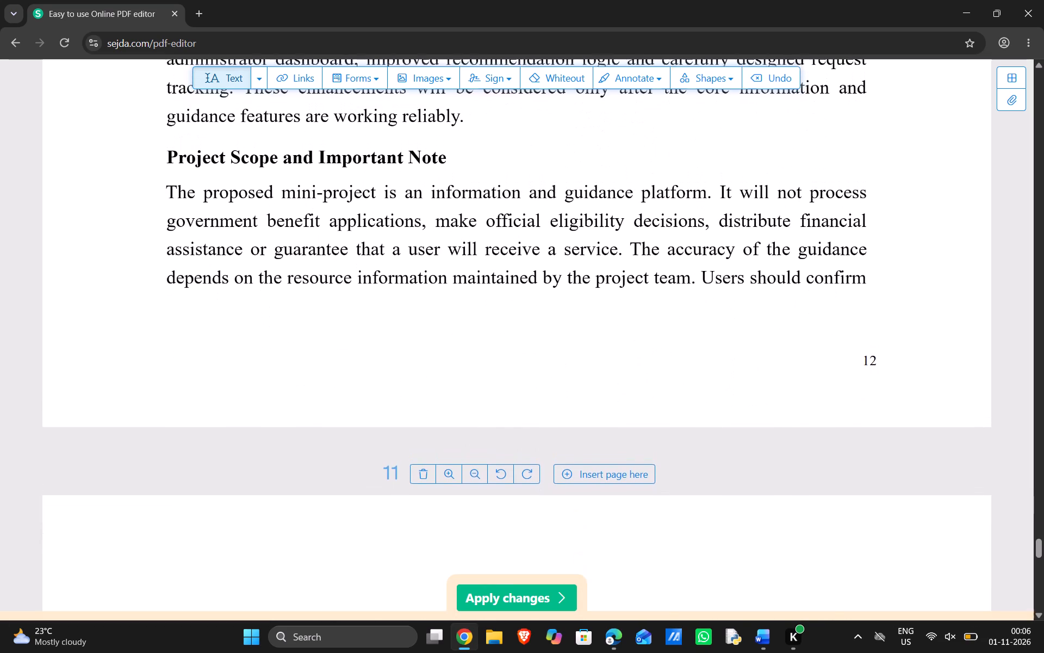
pyautogui.scroll(-2, 459, 449)
pyautogui.hscroll(-1, 459, 449)
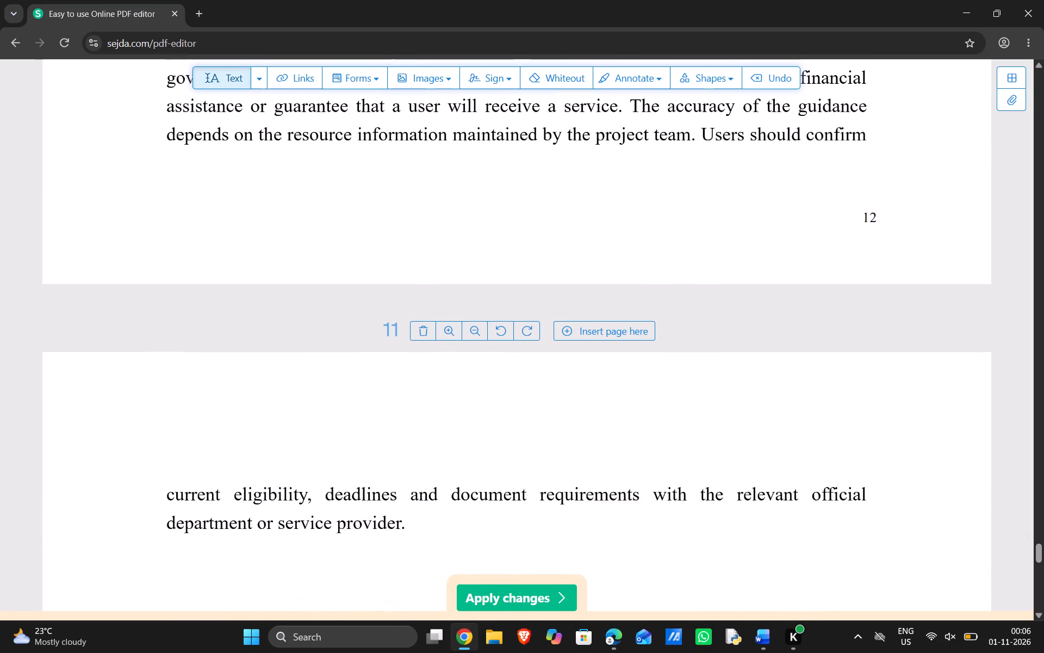
pyautogui.hscroll(-1, 459, 449)
# Add a text box right after "department or service provider." on page 11 and clear its placeholder text.
pyautogui.click(409, 523)
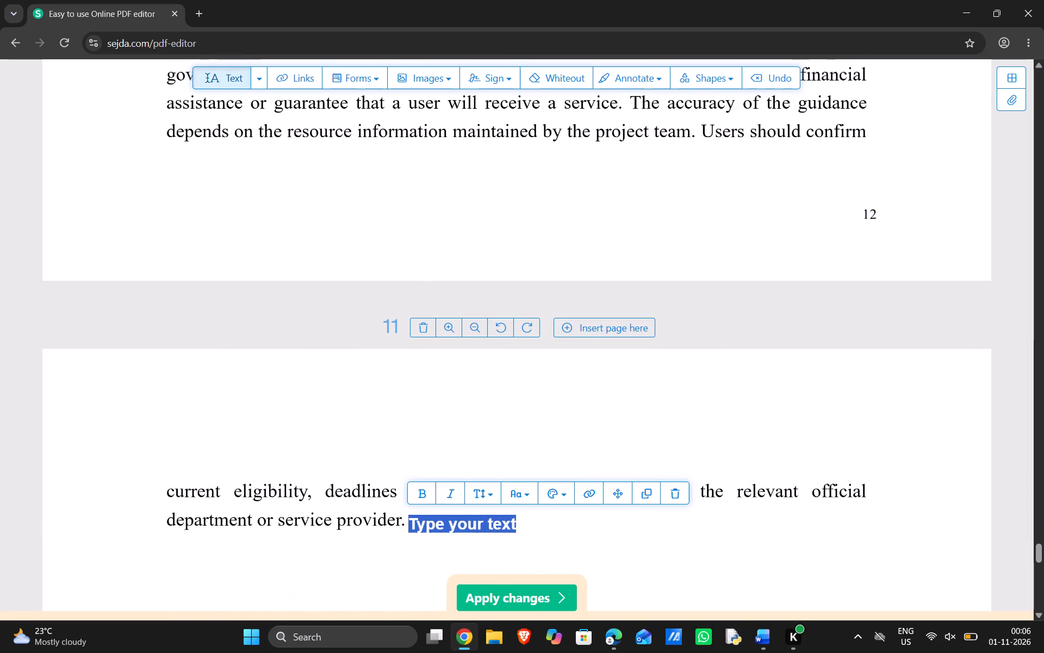
pyautogui.press('BackSpace')
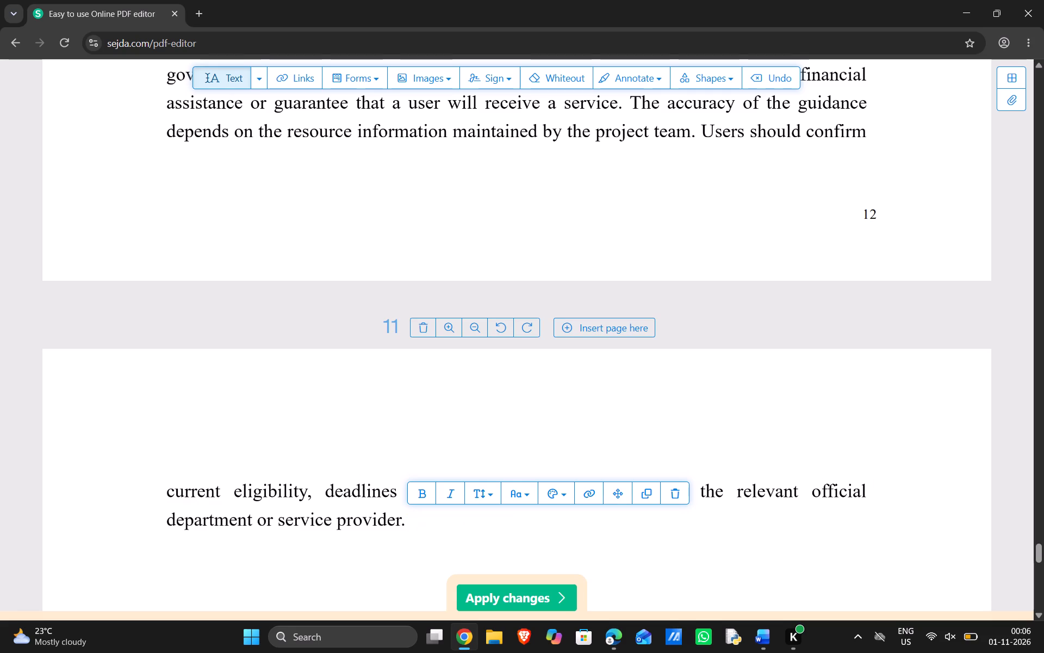
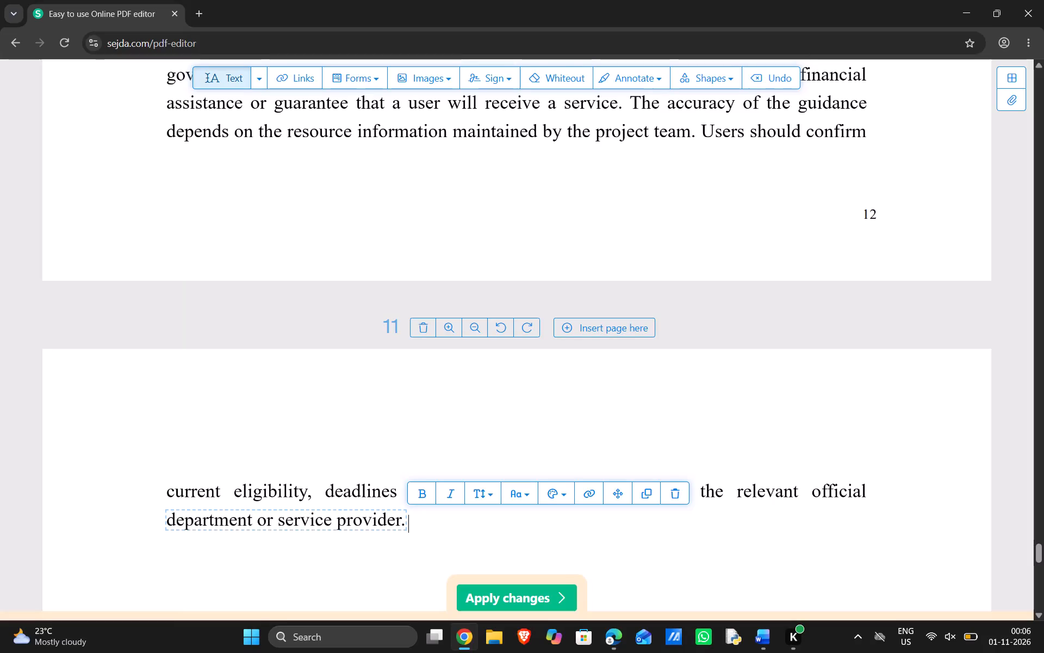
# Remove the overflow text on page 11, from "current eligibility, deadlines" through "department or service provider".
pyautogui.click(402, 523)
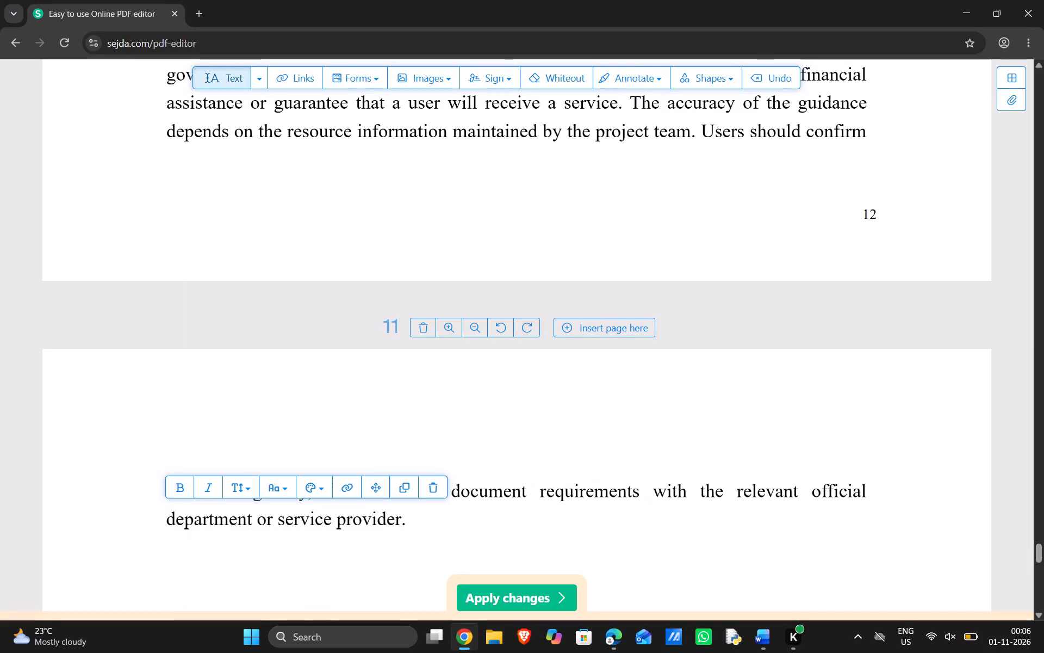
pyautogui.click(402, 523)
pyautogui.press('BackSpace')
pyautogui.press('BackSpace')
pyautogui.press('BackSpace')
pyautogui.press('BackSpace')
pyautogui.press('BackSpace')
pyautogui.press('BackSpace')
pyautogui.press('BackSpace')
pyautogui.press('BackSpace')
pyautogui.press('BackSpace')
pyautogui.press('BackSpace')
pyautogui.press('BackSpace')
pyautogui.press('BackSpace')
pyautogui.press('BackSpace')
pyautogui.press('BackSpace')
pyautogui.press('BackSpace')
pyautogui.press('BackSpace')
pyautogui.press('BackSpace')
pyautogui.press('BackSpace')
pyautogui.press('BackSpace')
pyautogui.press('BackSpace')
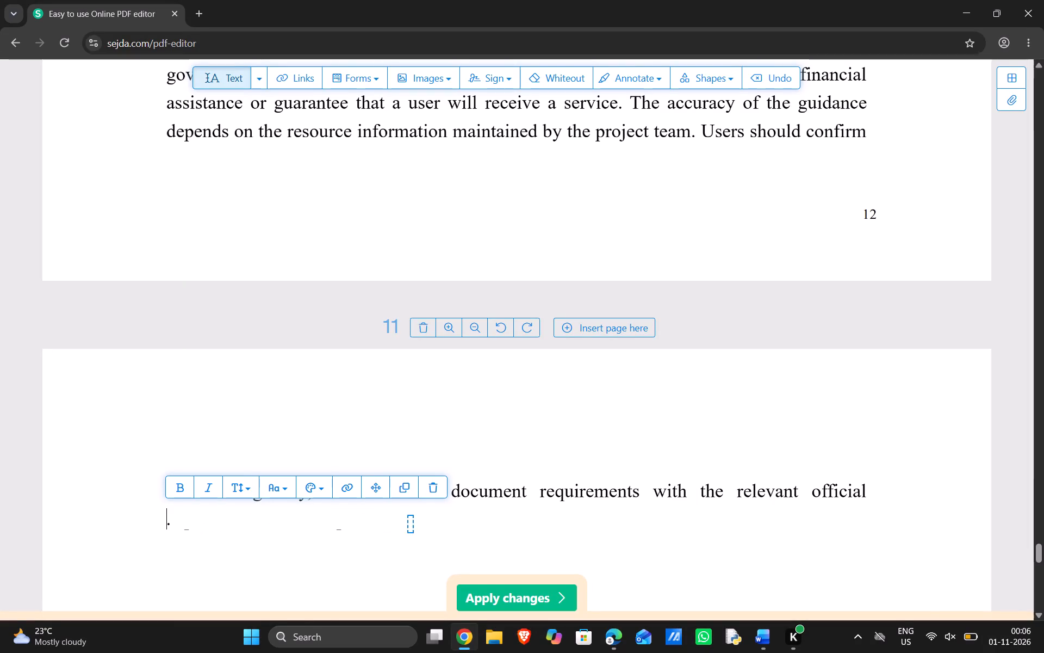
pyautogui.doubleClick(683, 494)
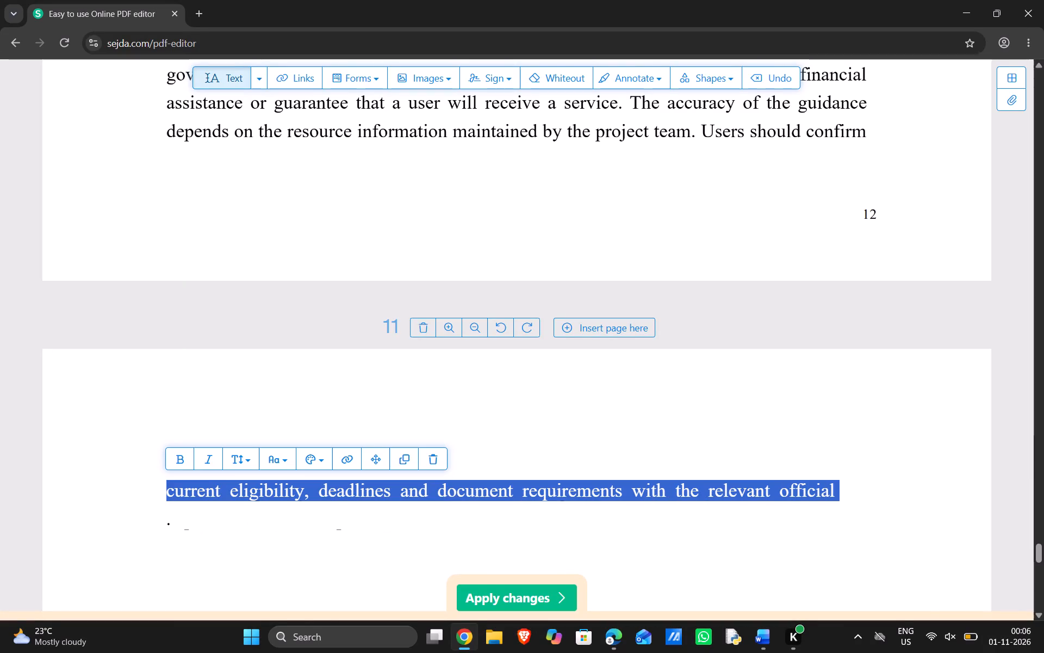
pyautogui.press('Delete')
# Delete the "Project Scope and Important Note" heading and the four paragraph lines under it at the end of page 10.
pyautogui.scroll(3, 683, 494)
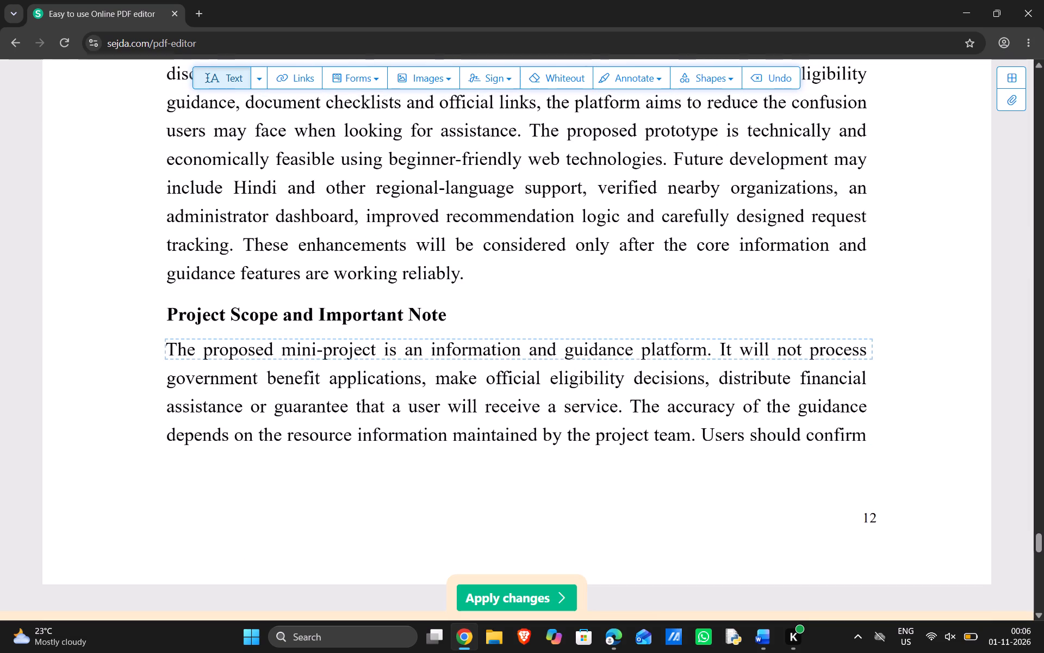
pyautogui.doubleClick(327, 344)
pyautogui.press('Delete')
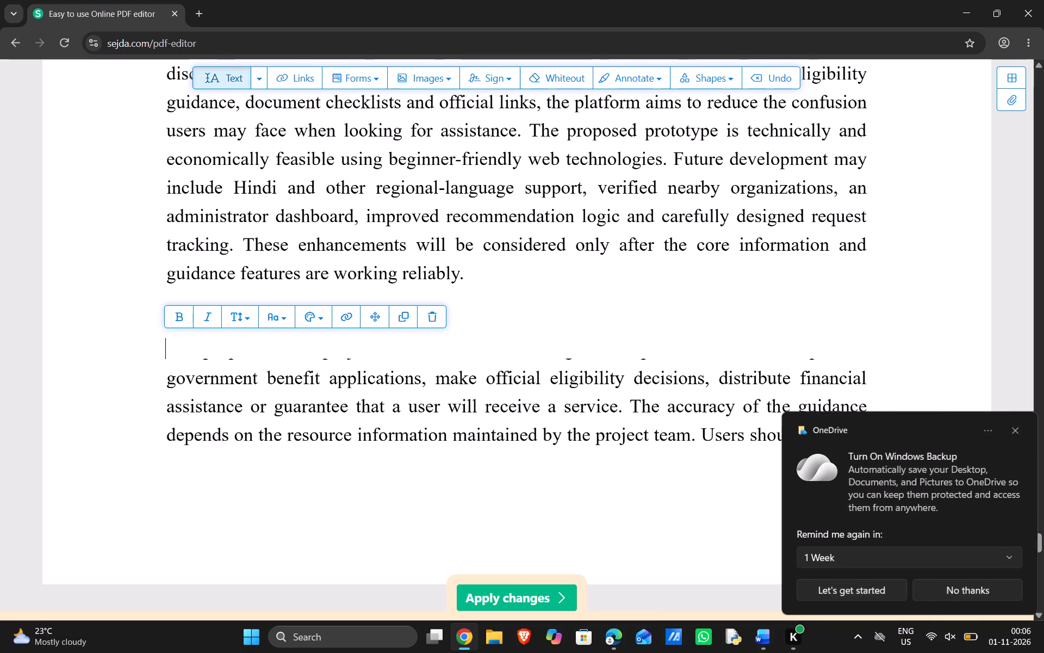
pyautogui.doubleClick(232, 376)
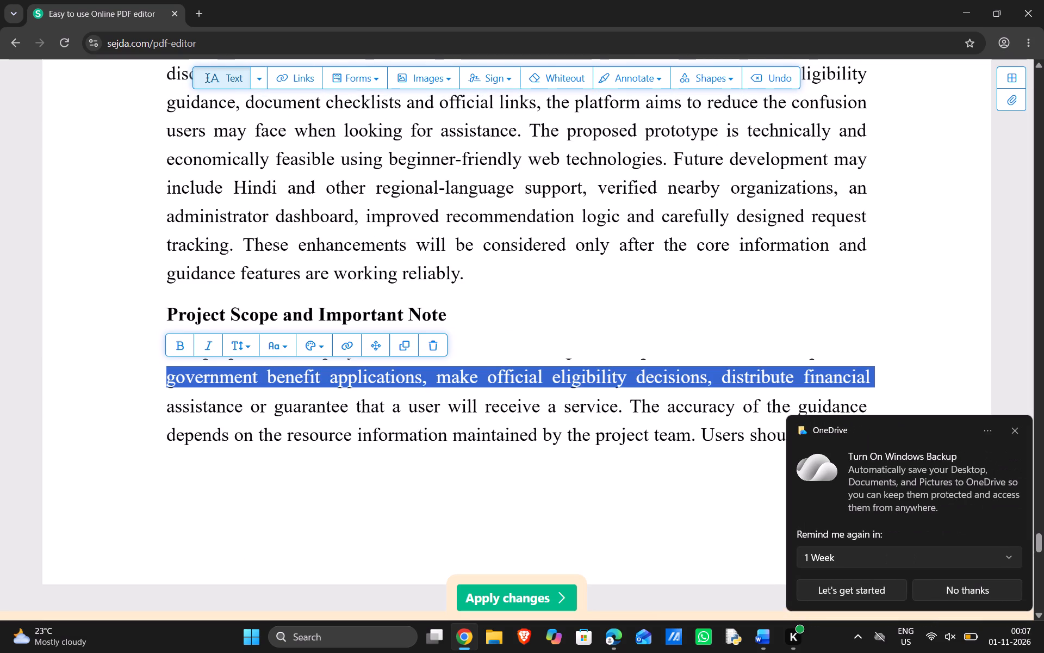
pyautogui.press('Delete')
pyautogui.tripleClick(199, 404)
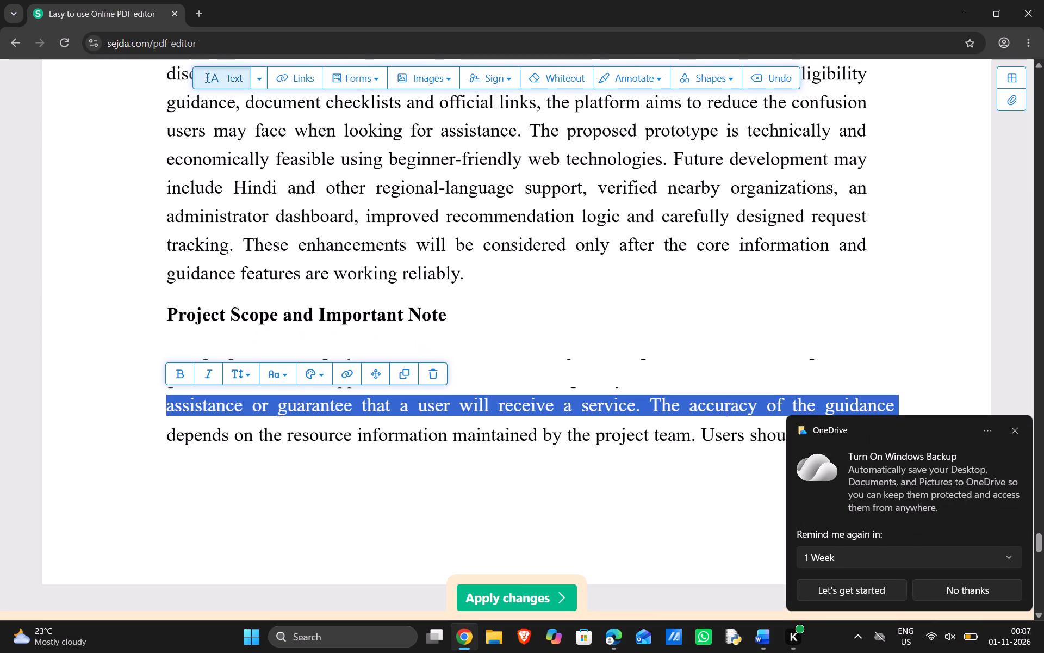
pyautogui.press('Delete')
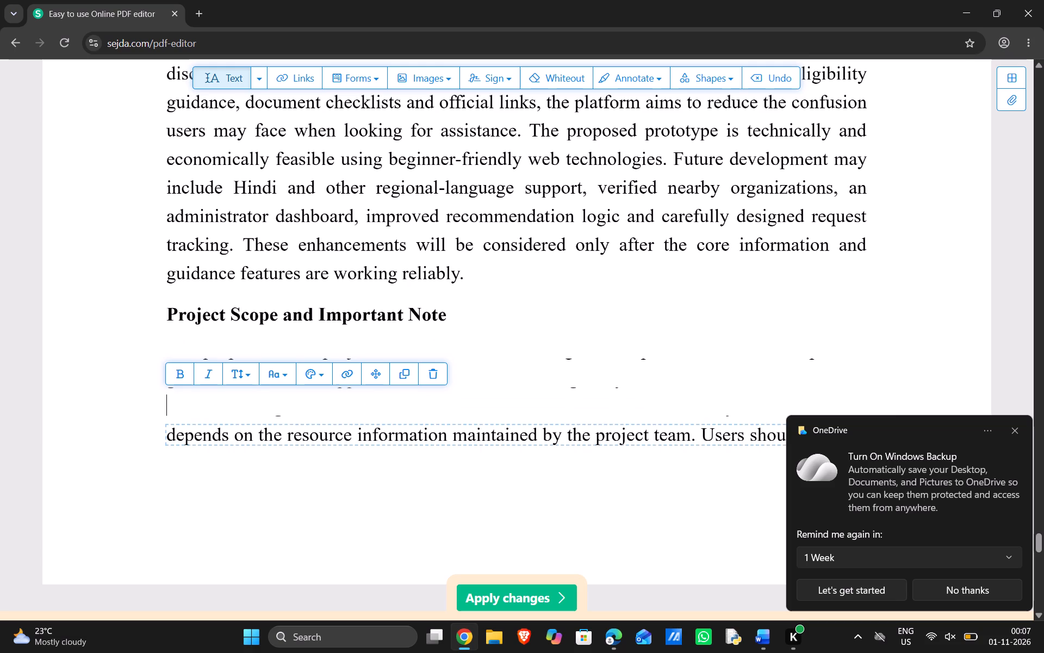
pyautogui.doubleClick(198, 428)
pyautogui.press('Delete')
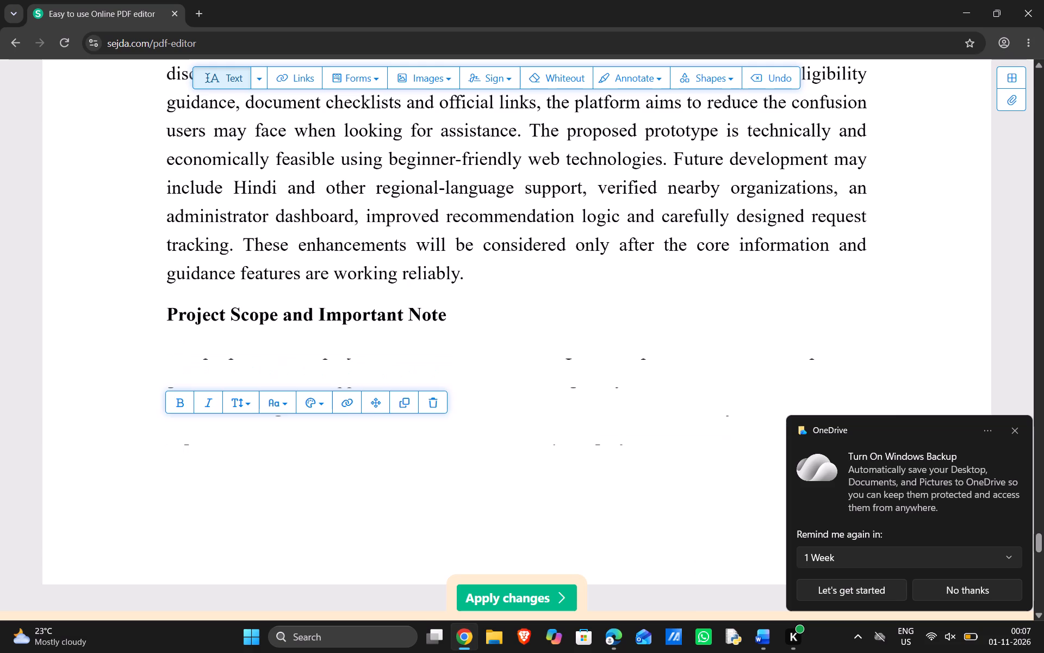
pyautogui.tripleClick(177, 324)
pyautogui.press('Delete')
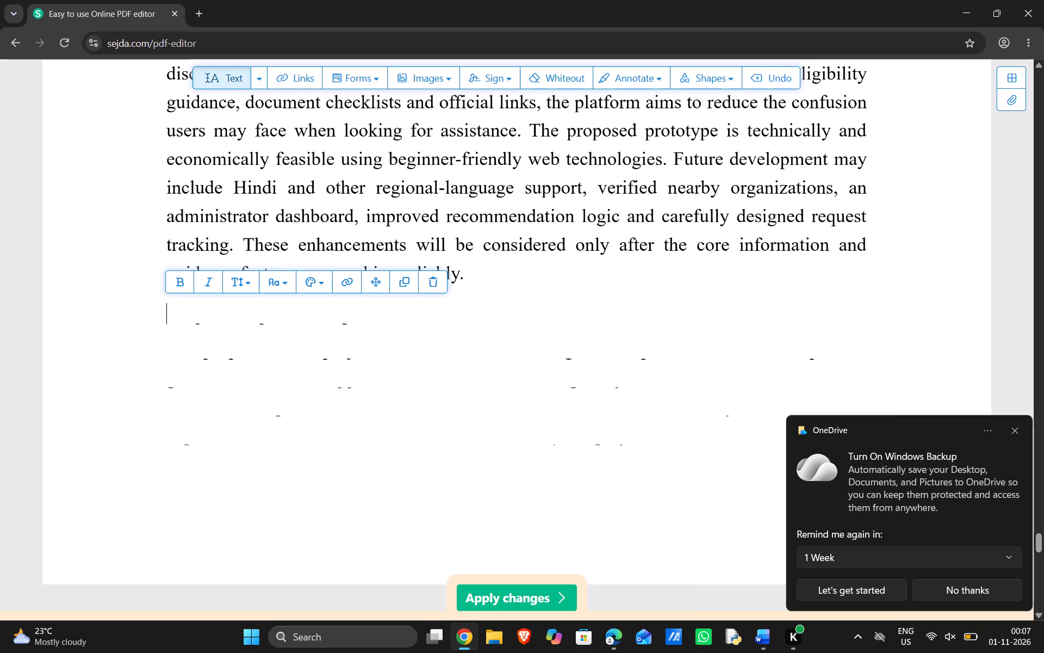
# Delete page 11 from the document.
pyautogui.scroll(-5, 177, 324)
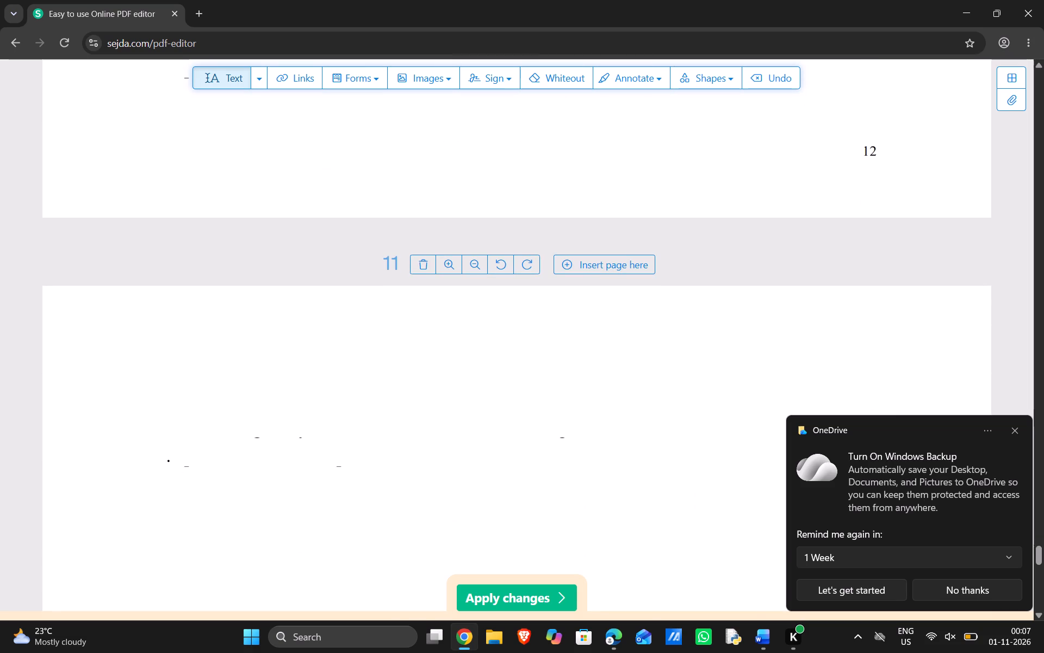
pyautogui.click(334, 453)
pyautogui.click(419, 270)
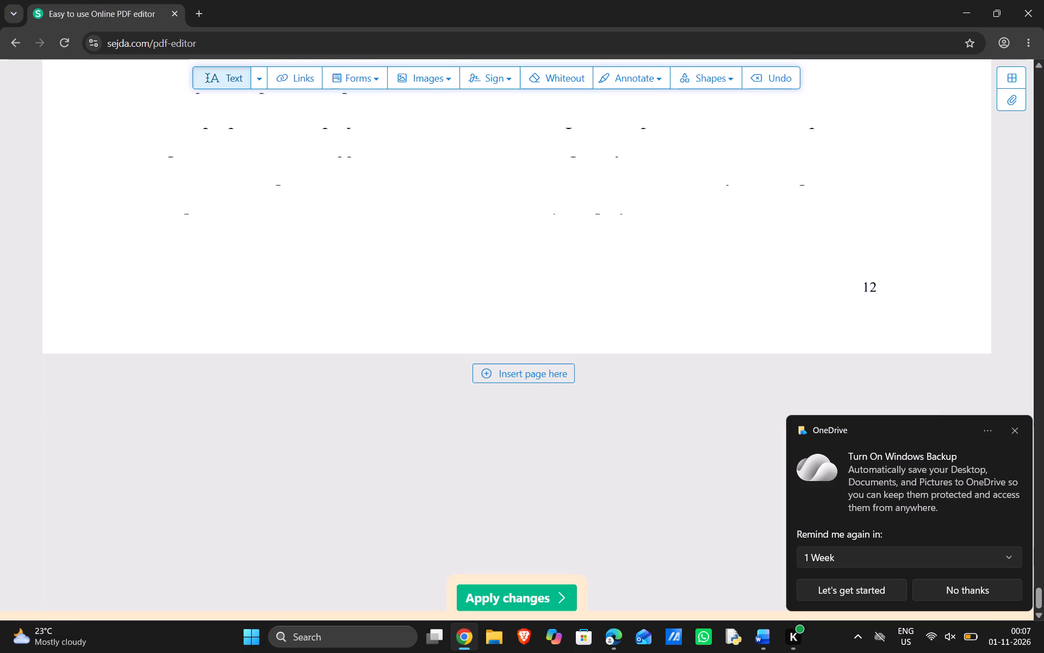
# Review the conclusion, the references and the section 5 pages back up to the 5.1 hardware requirements table.
pyautogui.scroll(7, 447, 268)
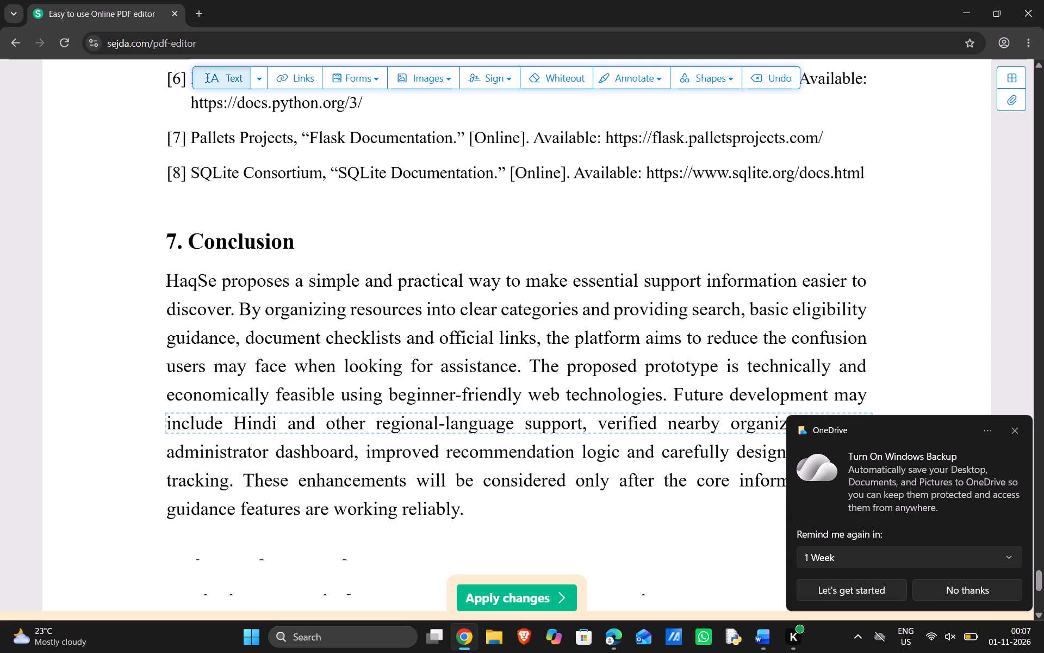
pyautogui.scroll(1, 469, 431)
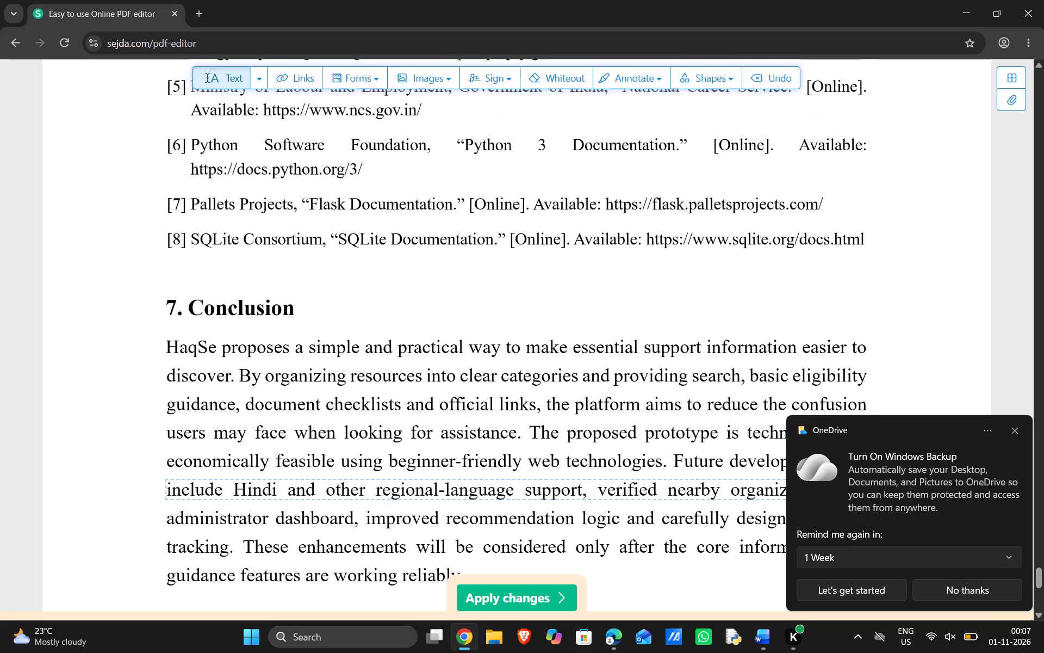
pyautogui.scroll(3, 469, 431)
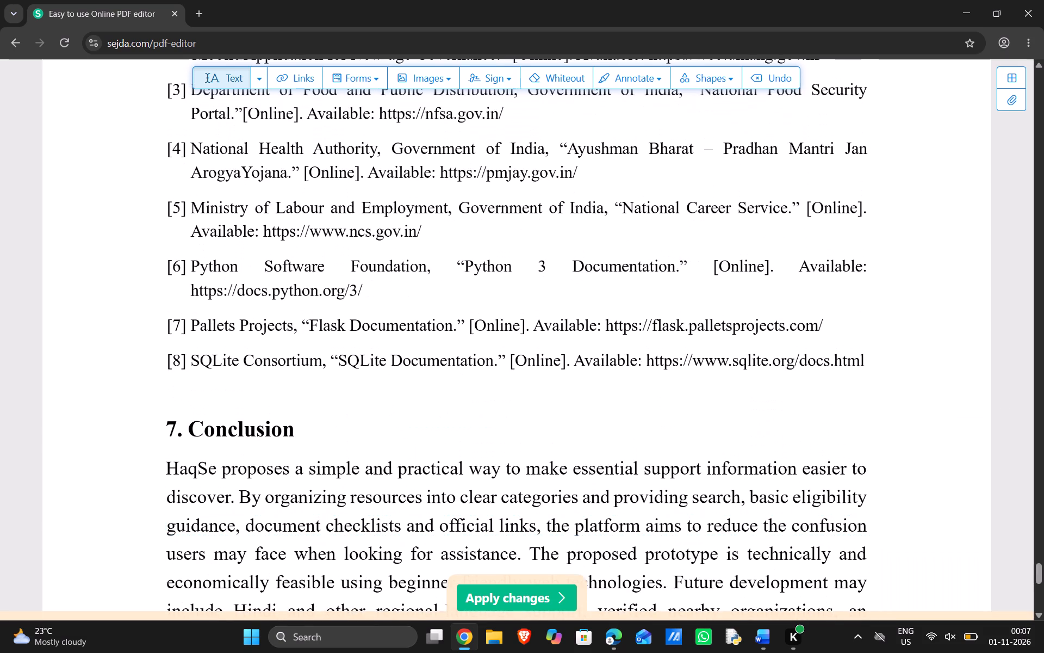
pyautogui.scroll(8, 469, 431)
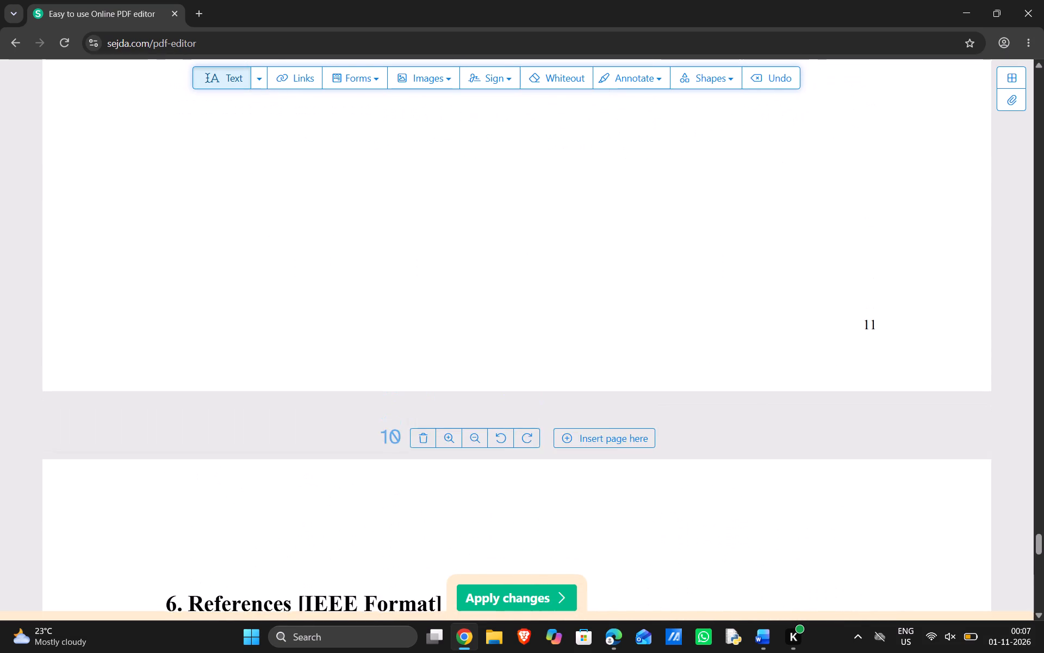
pyautogui.scroll(10, 469, 431)
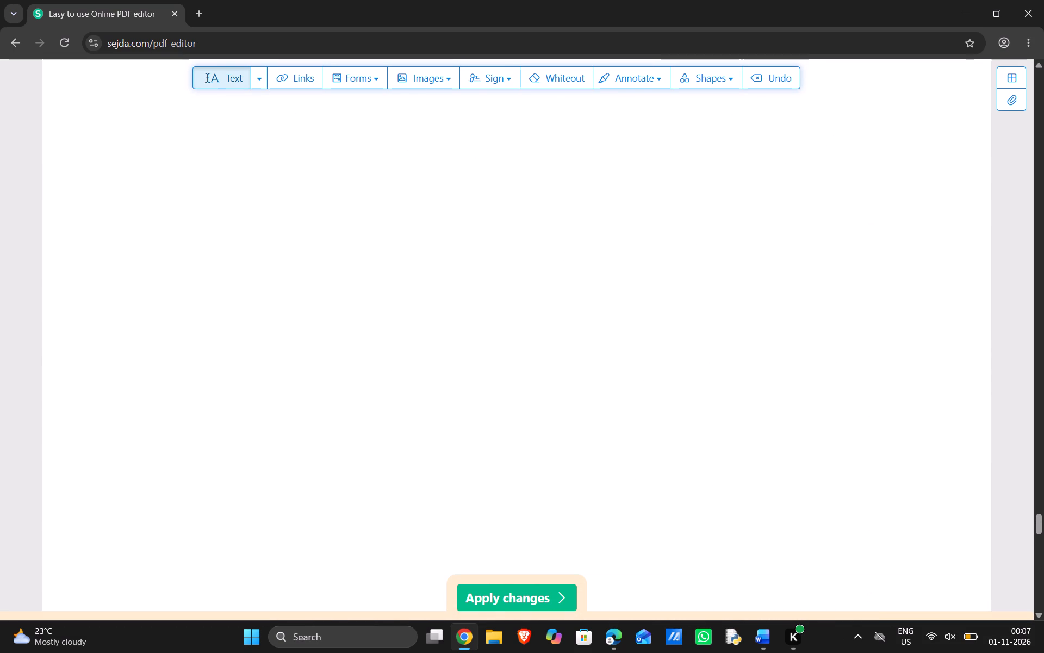
pyautogui.scroll(8, 469, 431)
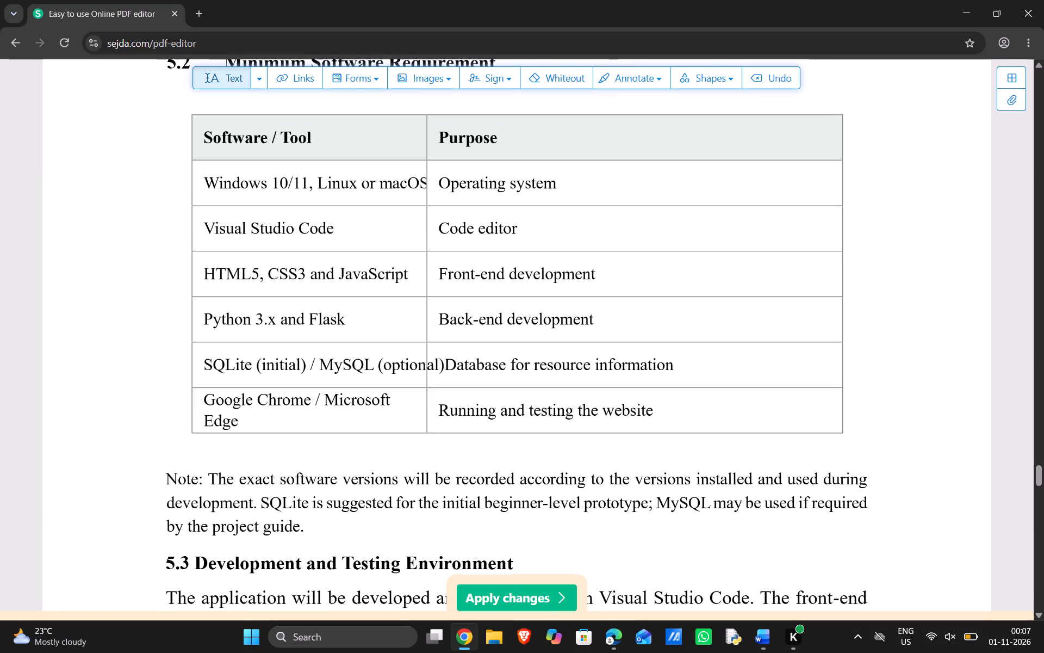
pyautogui.scroll(5, 469, 431)
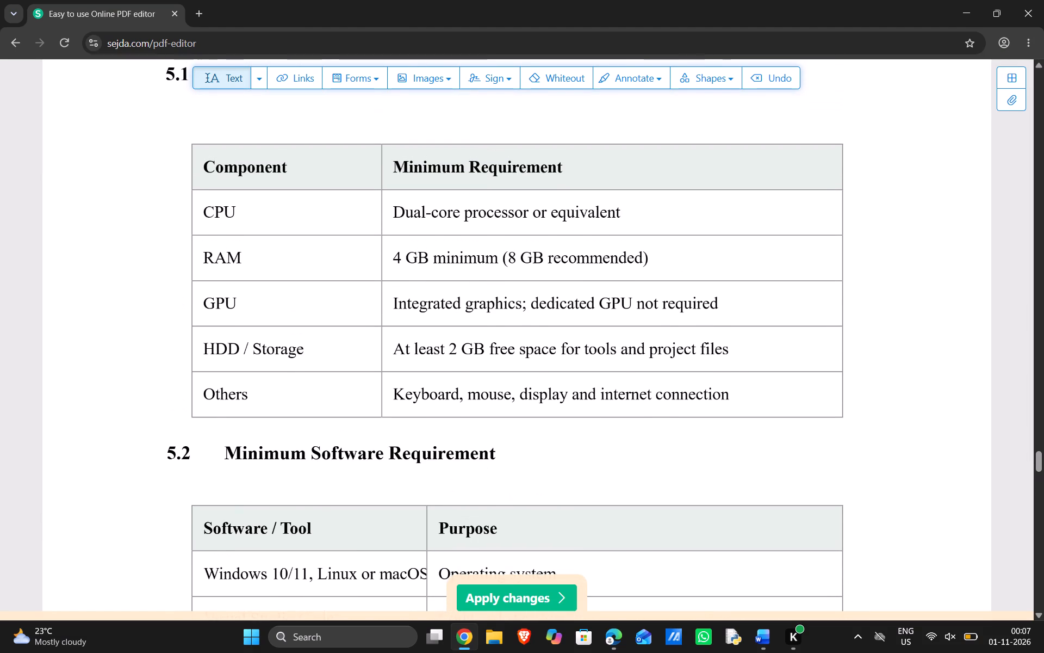
pyautogui.scroll(1, 469, 431)
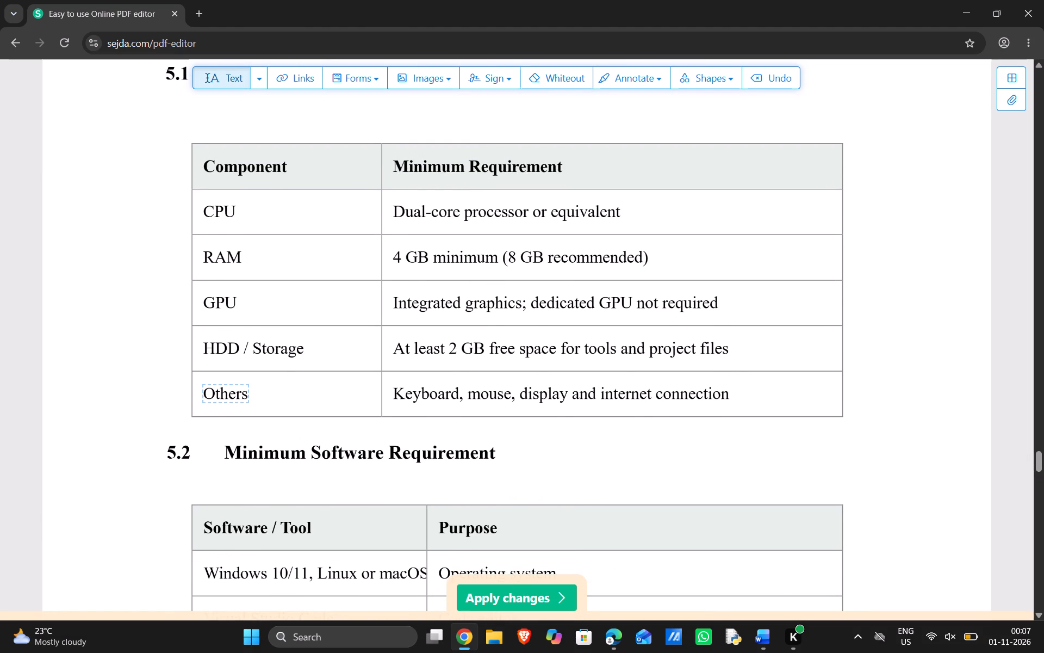
# Clear the "Others" label and its "Keyboard, mouse, display and internet connection" entry from the 5.1 hardware requirements table.
pyautogui.click(217, 394)
pyautogui.doubleClick(217, 394)
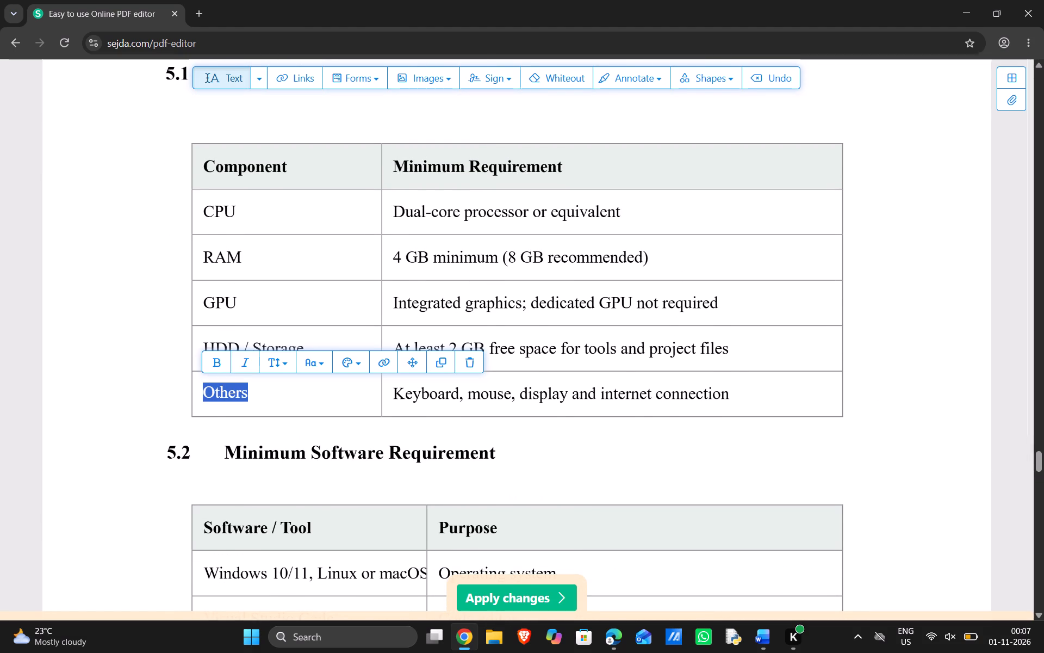
pyautogui.press('Delete')
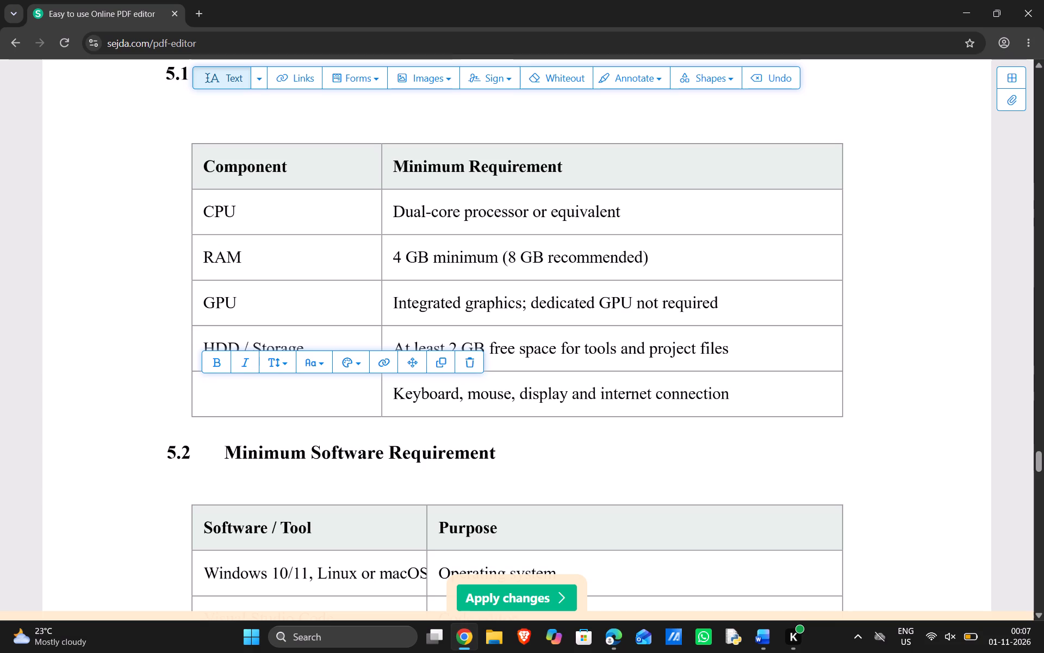
pyautogui.doubleClick(414, 391)
pyautogui.press('Delete')
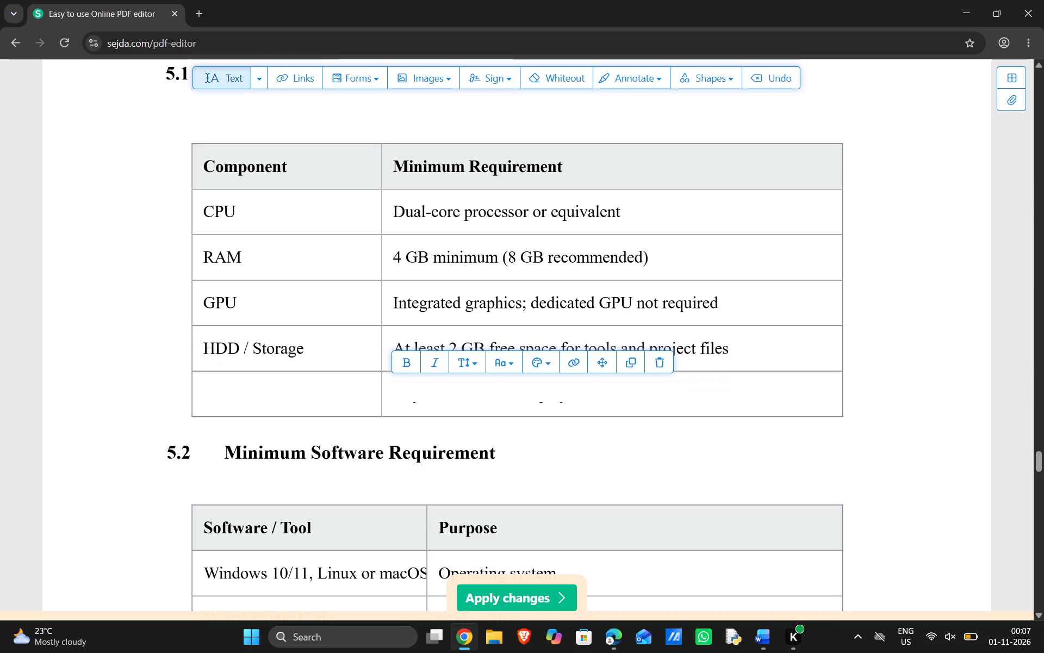
pyautogui.press('BackSpace')
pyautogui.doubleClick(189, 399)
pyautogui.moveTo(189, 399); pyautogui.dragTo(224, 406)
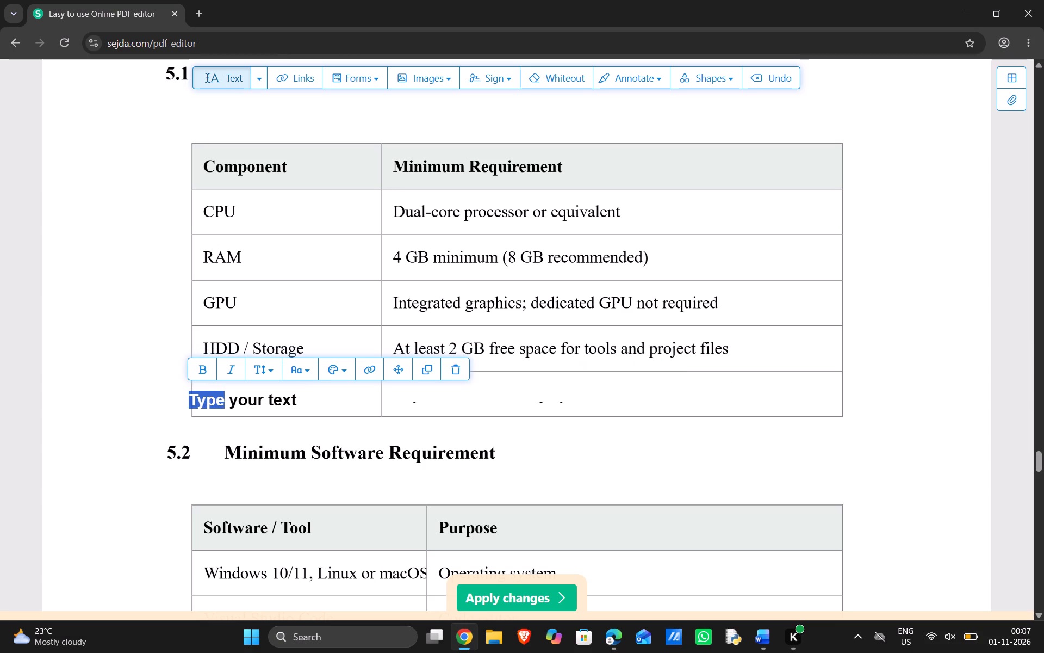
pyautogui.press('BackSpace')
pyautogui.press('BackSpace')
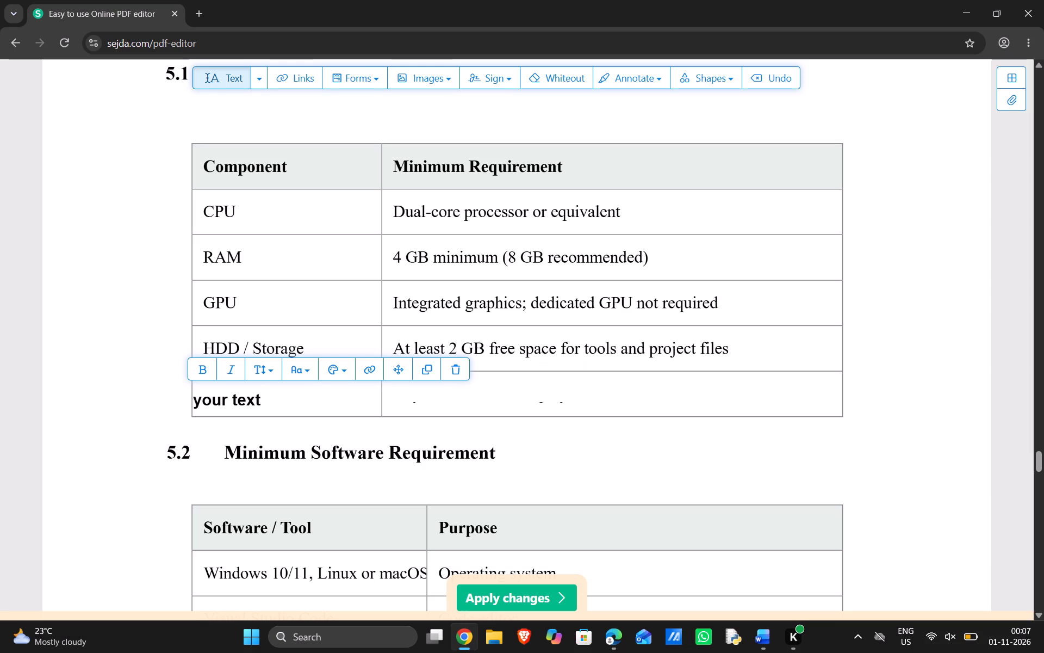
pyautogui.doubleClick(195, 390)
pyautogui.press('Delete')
# Examine the emptied last row of the 5.1 table, the 5.2 software table, its note and the 5.3 section.
pyautogui.scroll(-1, 330, 421)
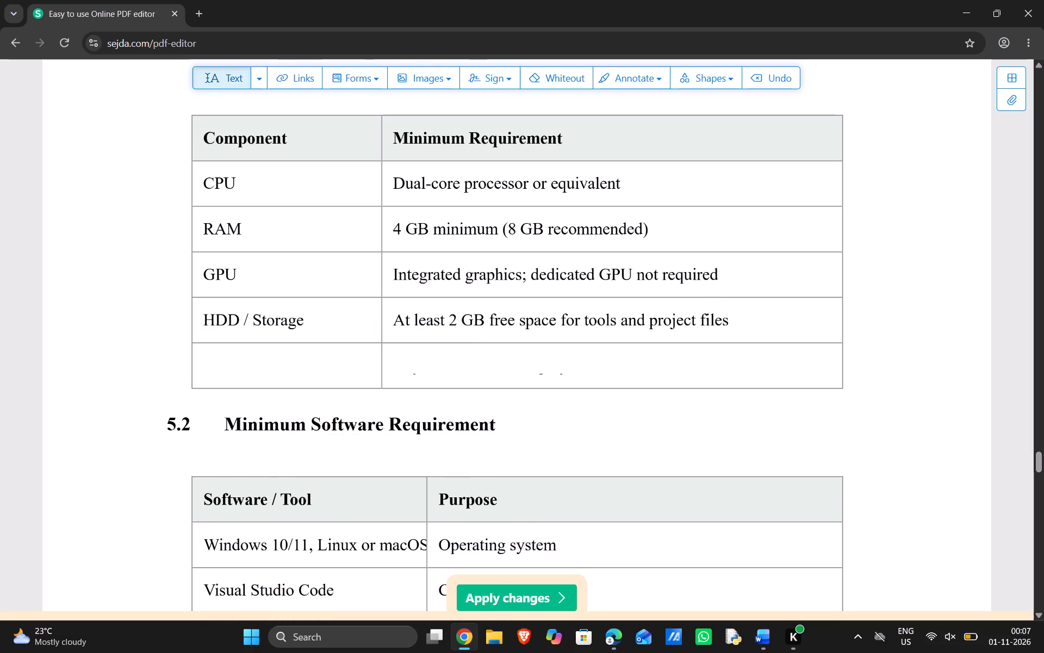
pyautogui.scroll(1, 380, 380)
pyautogui.scroll(-1, 380, 380)
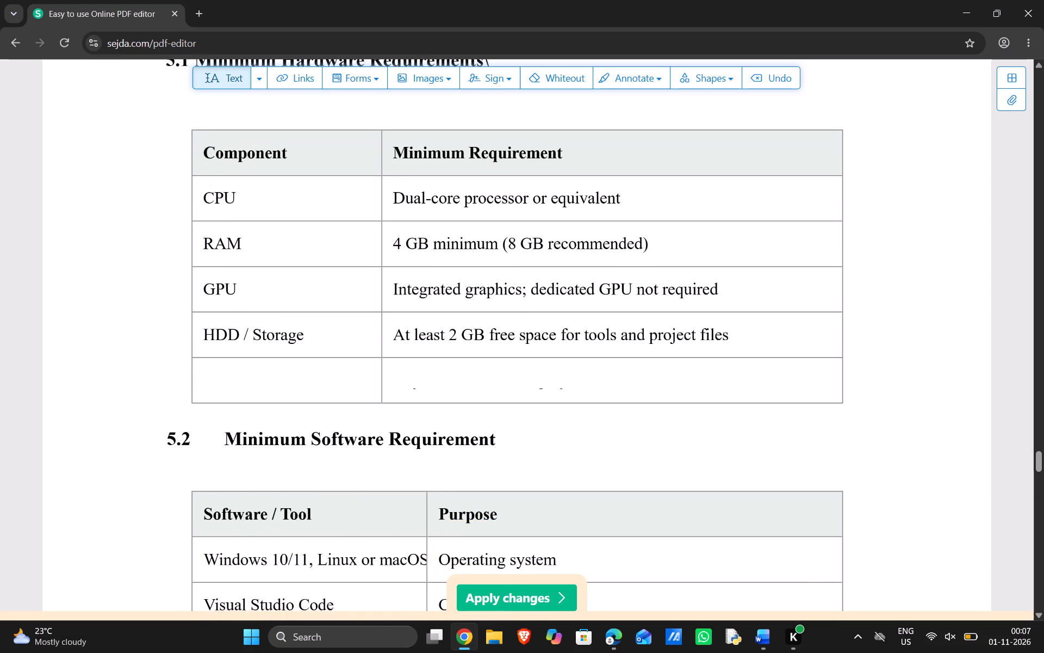
pyautogui.scroll(-4, 380, 380)
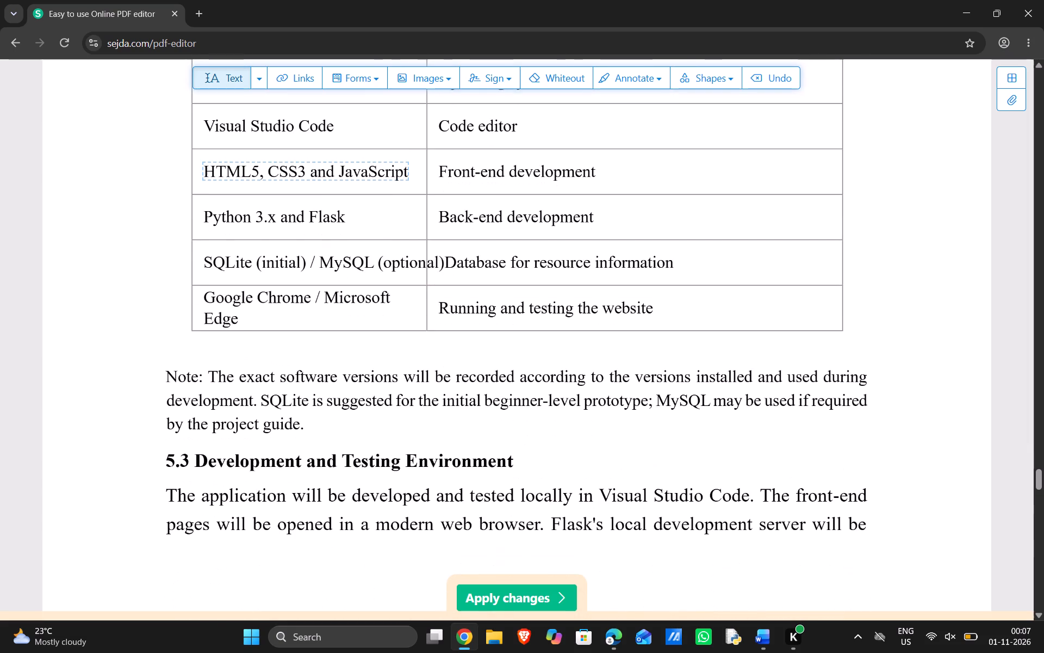
pyautogui.scroll(-1, 380, 380)
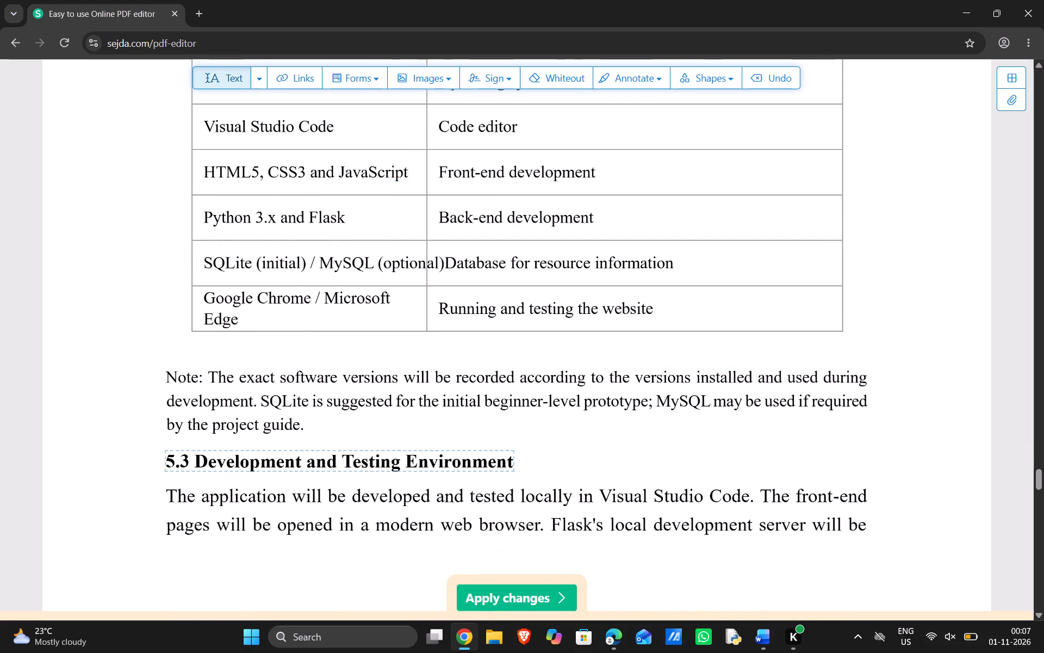
pyautogui.scroll(1, 420, 455)
pyautogui.scroll(1, 366, 400)
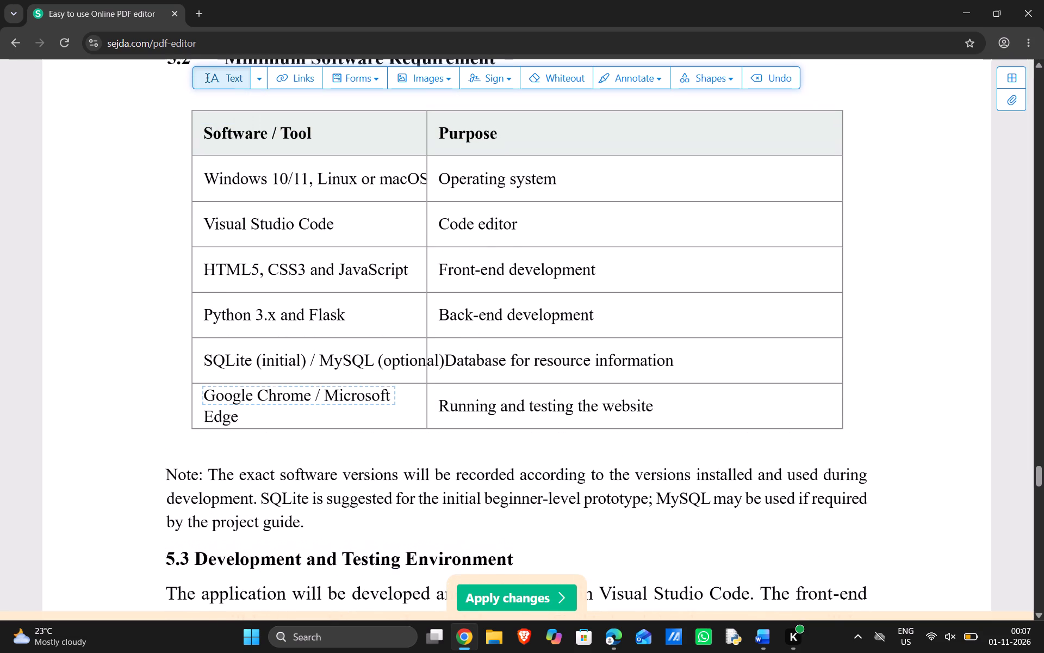
pyautogui.scroll(1, 366, 400)
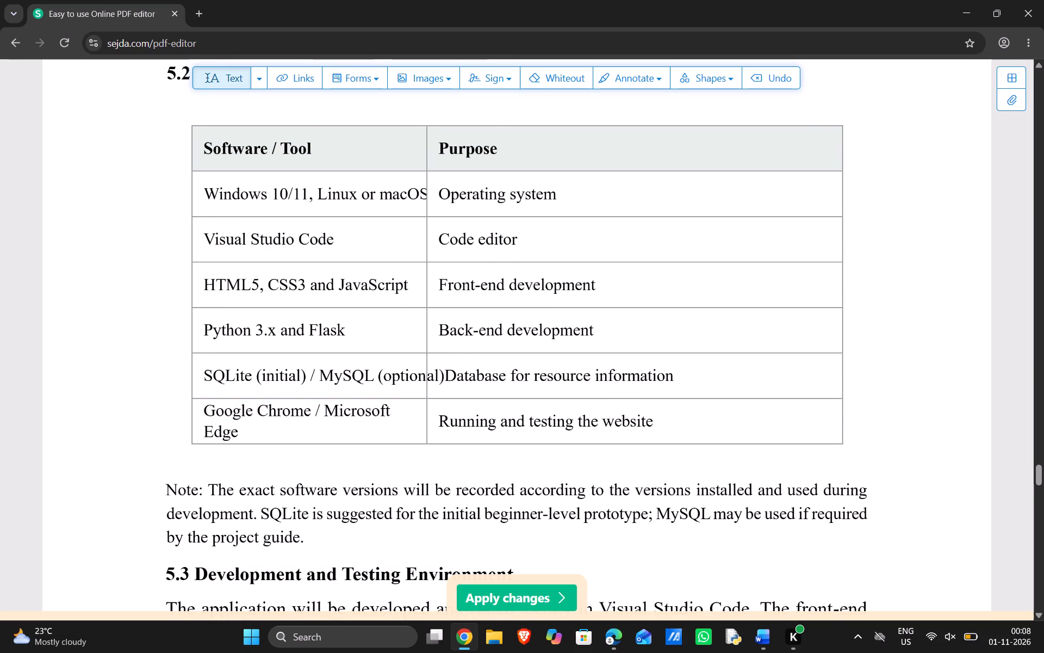
pyautogui.hscroll(1, 407, 398)
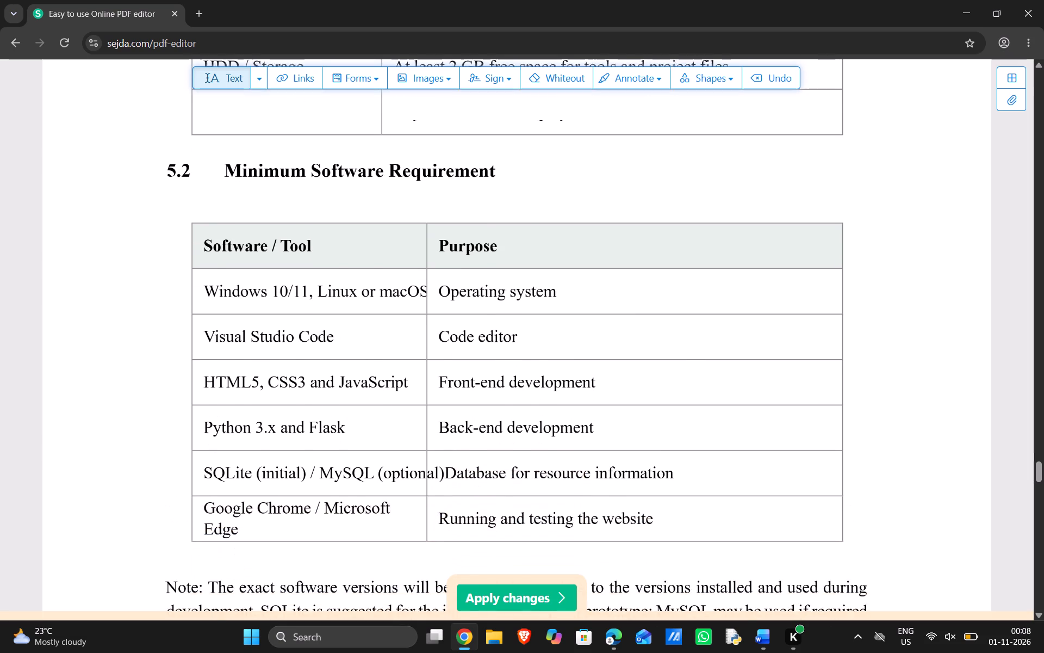
pyautogui.hscroll(1, 407, 398)
pyautogui.scroll(-2, 407, 398)
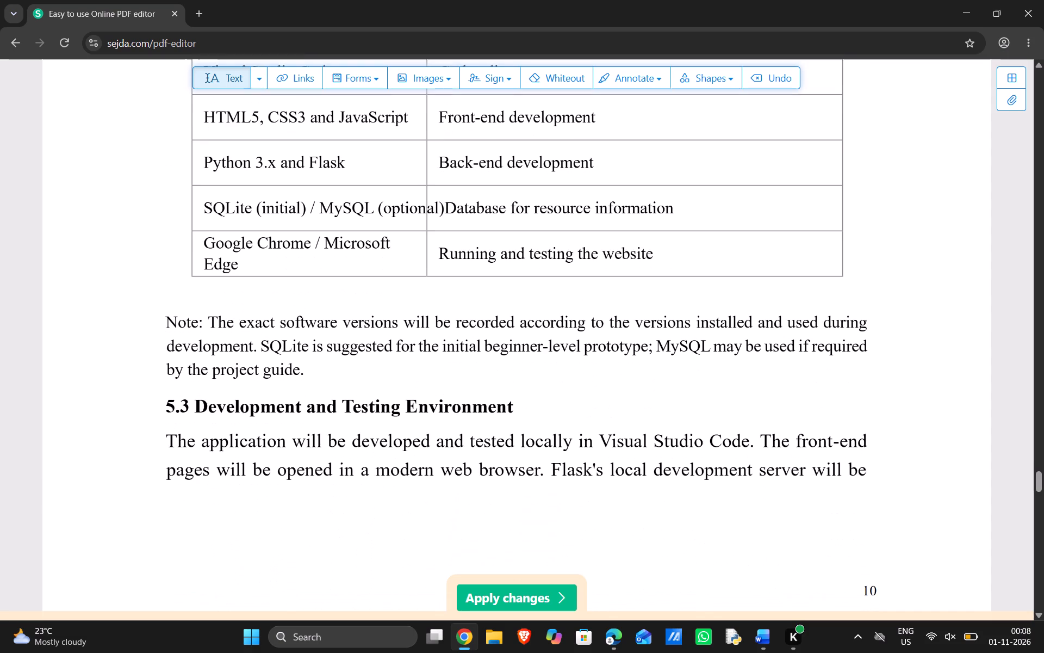
# Examine the 5.2 software note, the 5.3 section and the start of the 5.4 testing plan, then the 5.1 and 5.2 tables again.
pyautogui.scroll(-2, 407, 398)
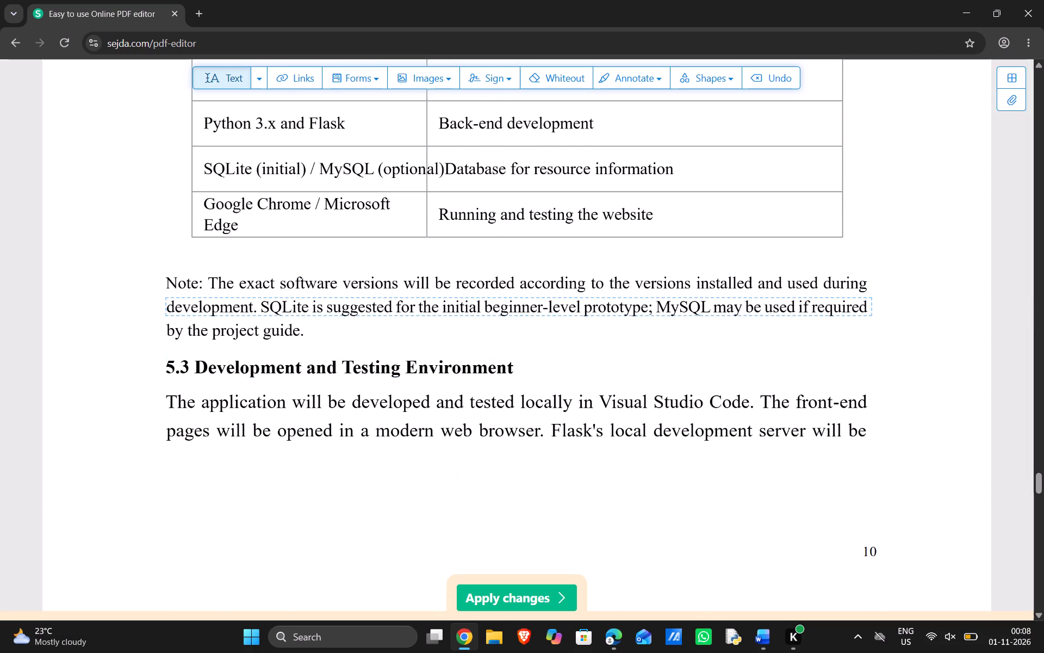
pyautogui.scroll(-1, 493, 317)
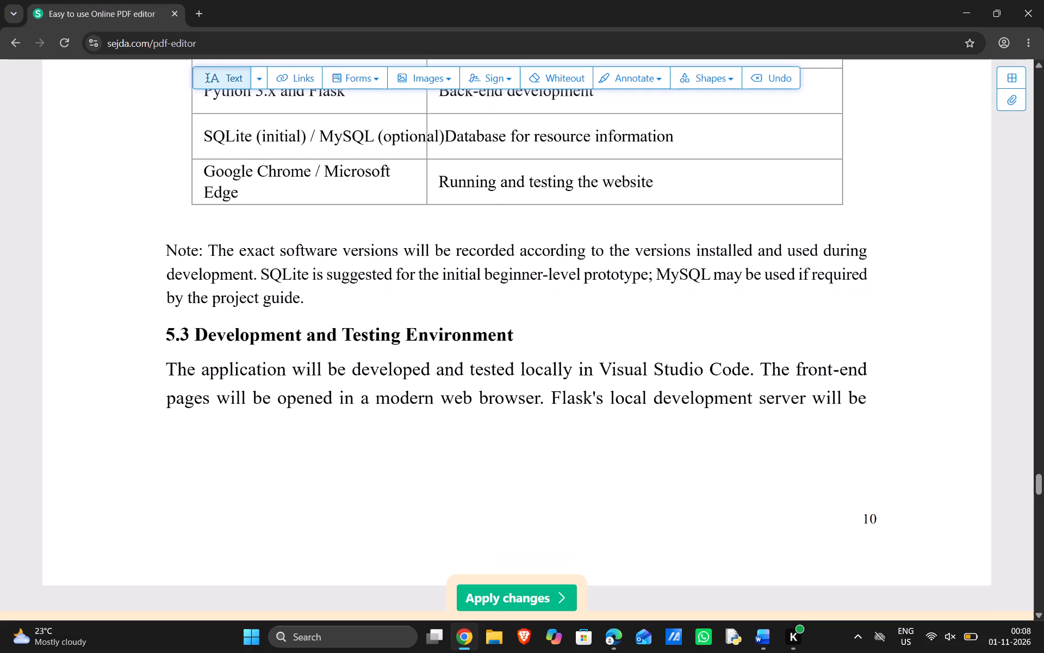
pyautogui.scroll(-1, 493, 317)
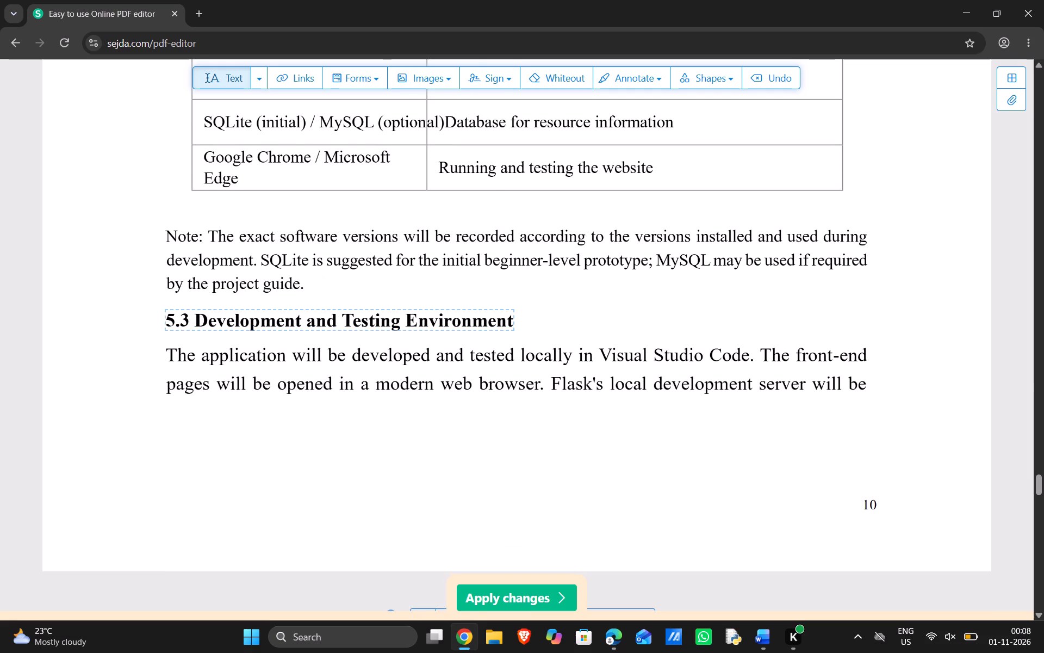
pyautogui.scroll(-3, 493, 317)
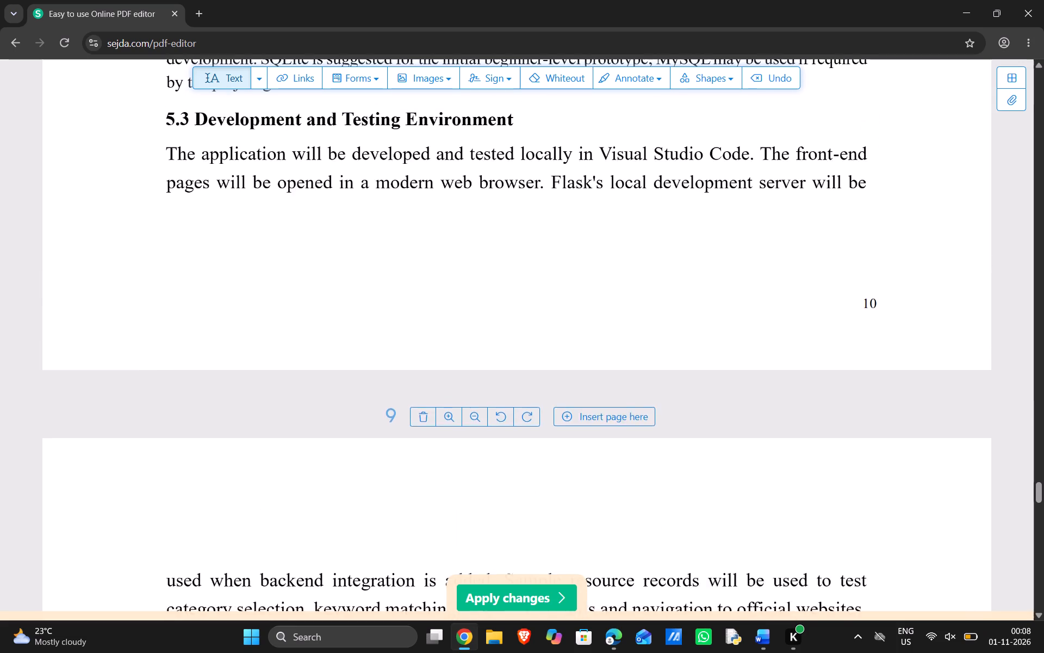
pyautogui.scroll(-2, 493, 317)
pyautogui.scroll(3, 493, 317)
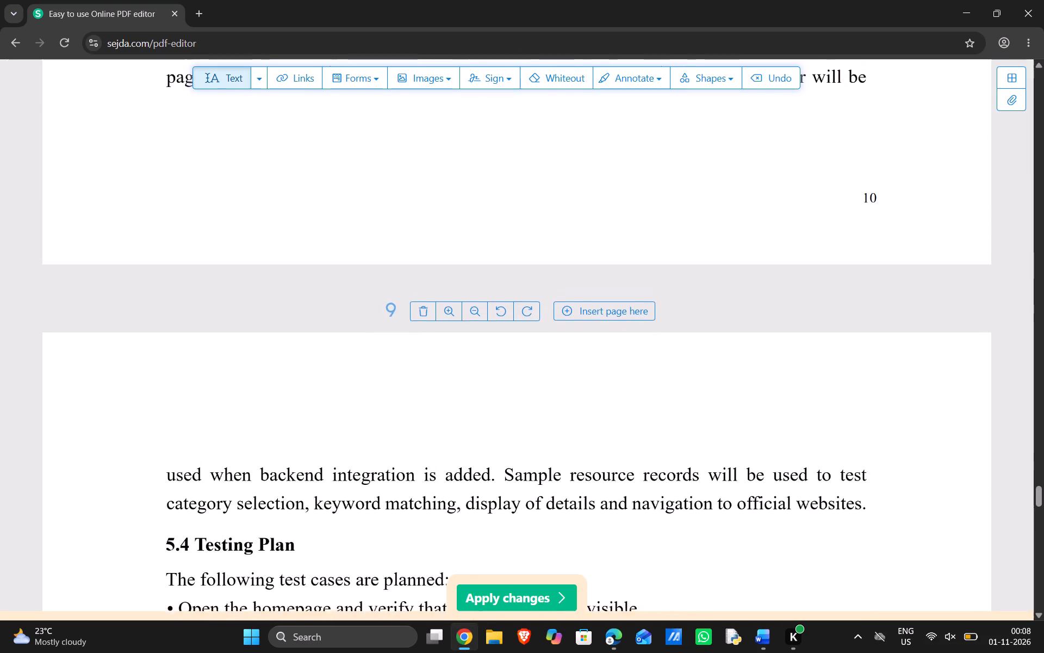
pyautogui.scroll(3, 493, 317)
pyautogui.scroll(-1, 493, 317)
pyautogui.scroll(1, 493, 317)
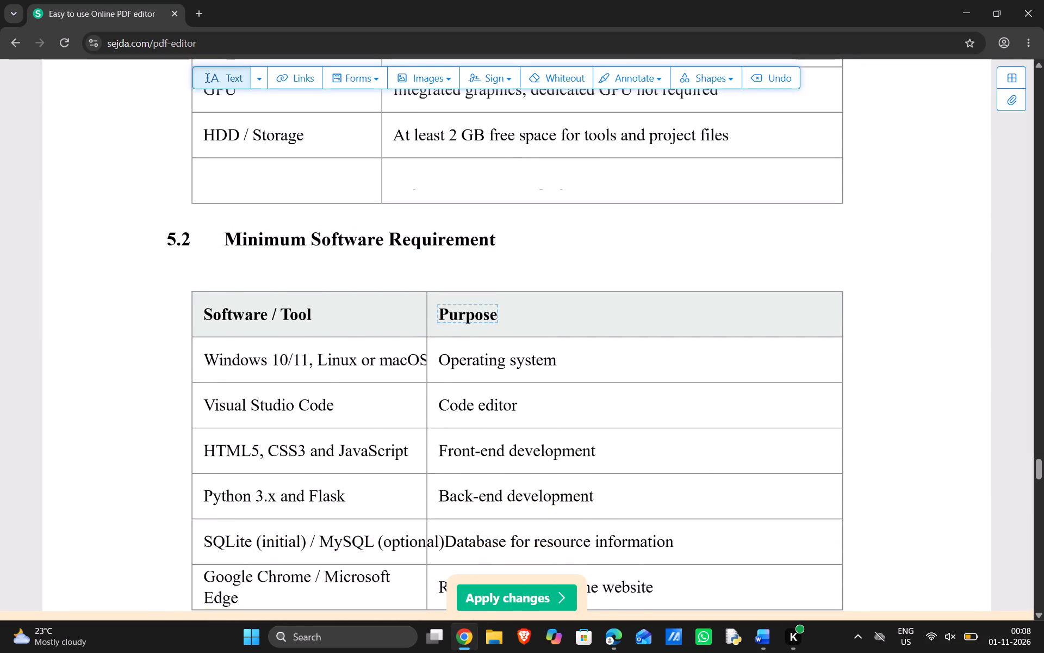
pyautogui.scroll(2, 493, 317)
pyautogui.scroll(-2, 493, 317)
pyautogui.scroll(5, 493, 317)
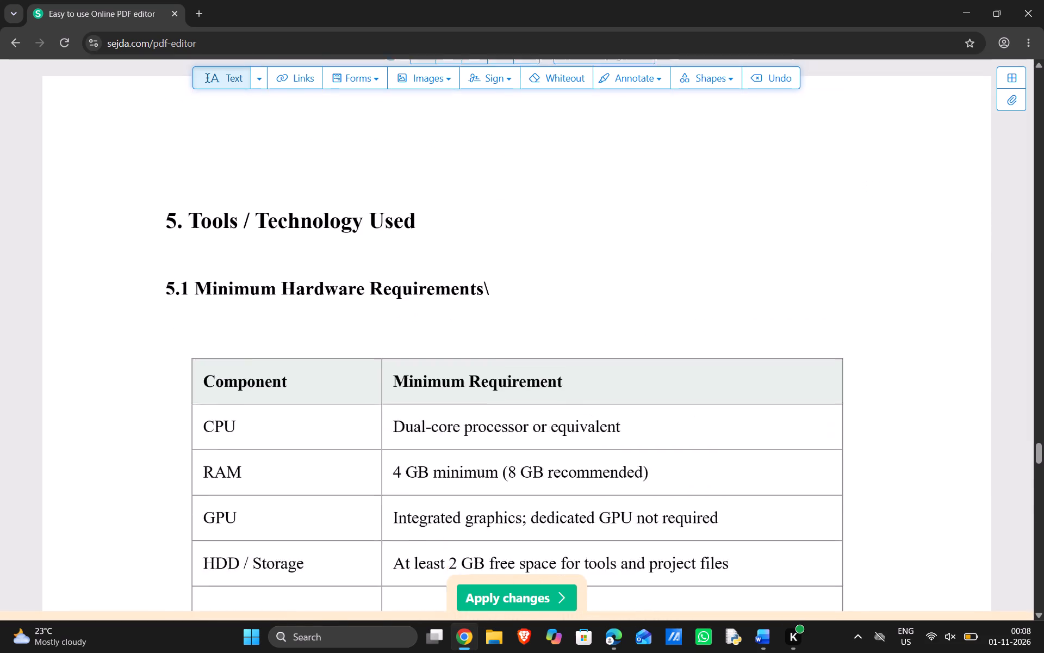
# Review the earlier pages from the non-functional requirements back through methodology and feasibility to the synopsis cover page and the blank page area after it.
pyautogui.scroll(14, 493, 317)
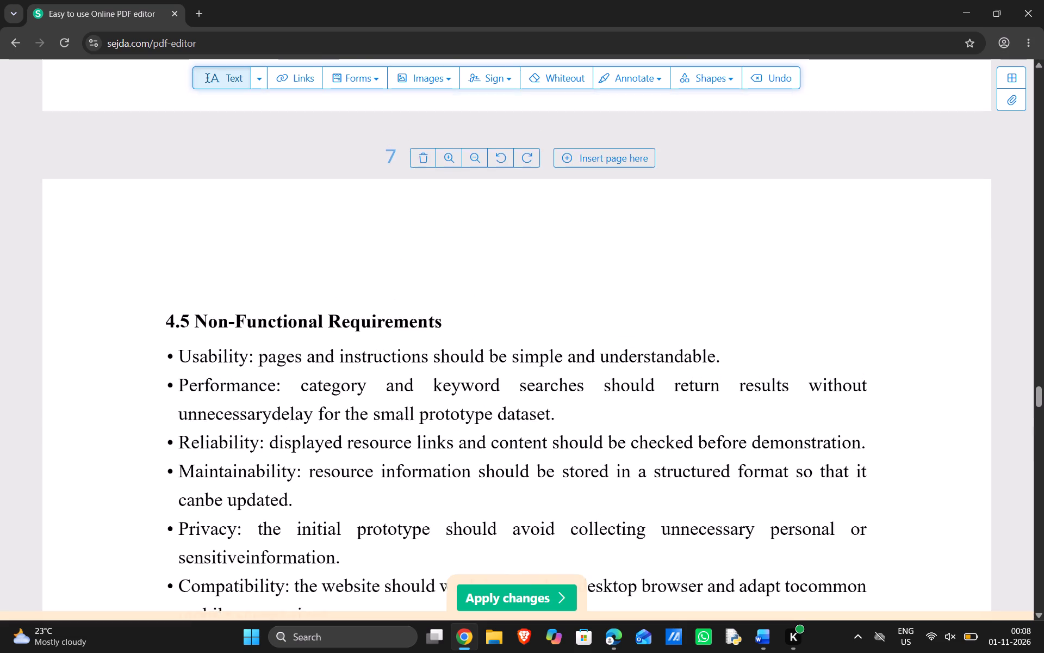
pyautogui.scroll(17, 493, 317)
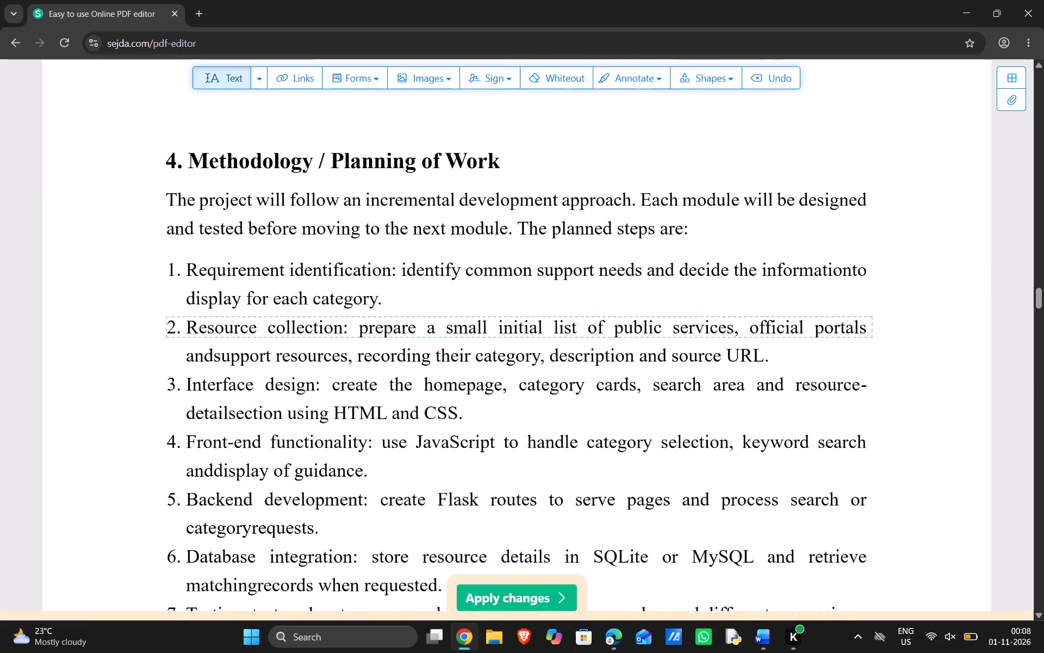
pyautogui.scroll(14, 493, 317)
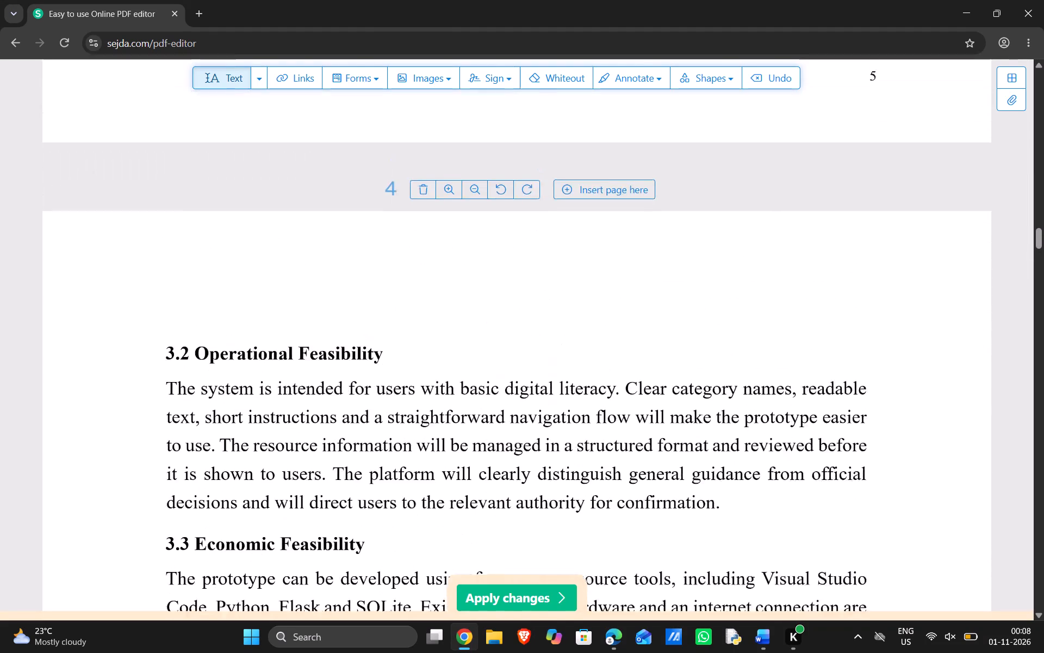
pyautogui.scroll(18, 493, 317)
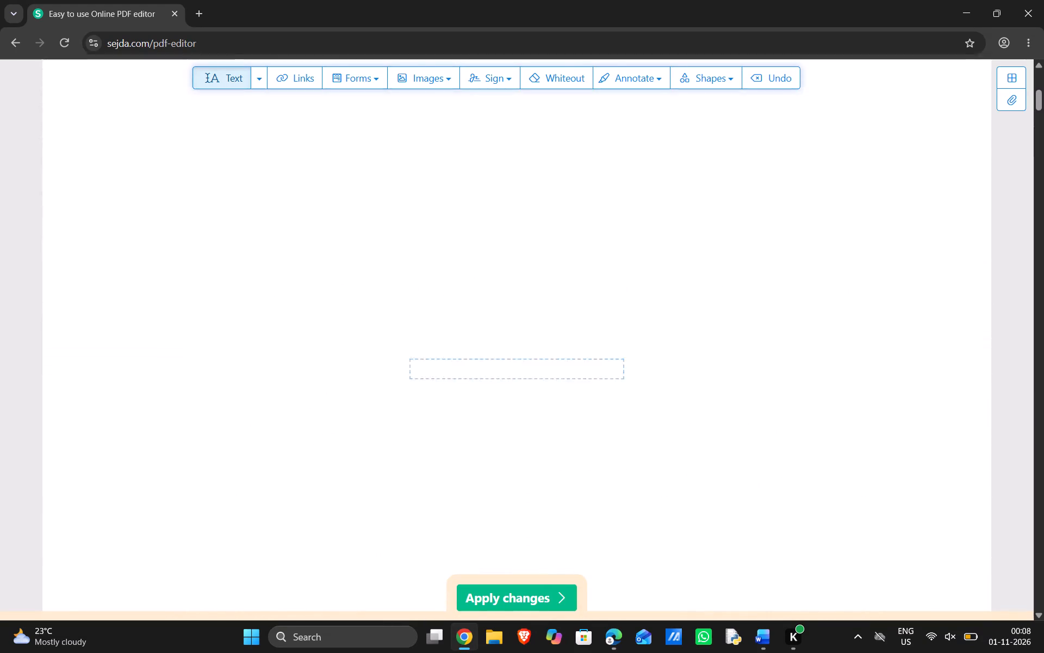
pyautogui.scroll(5, 493, 317)
pyautogui.scroll(-7, 493, 317)
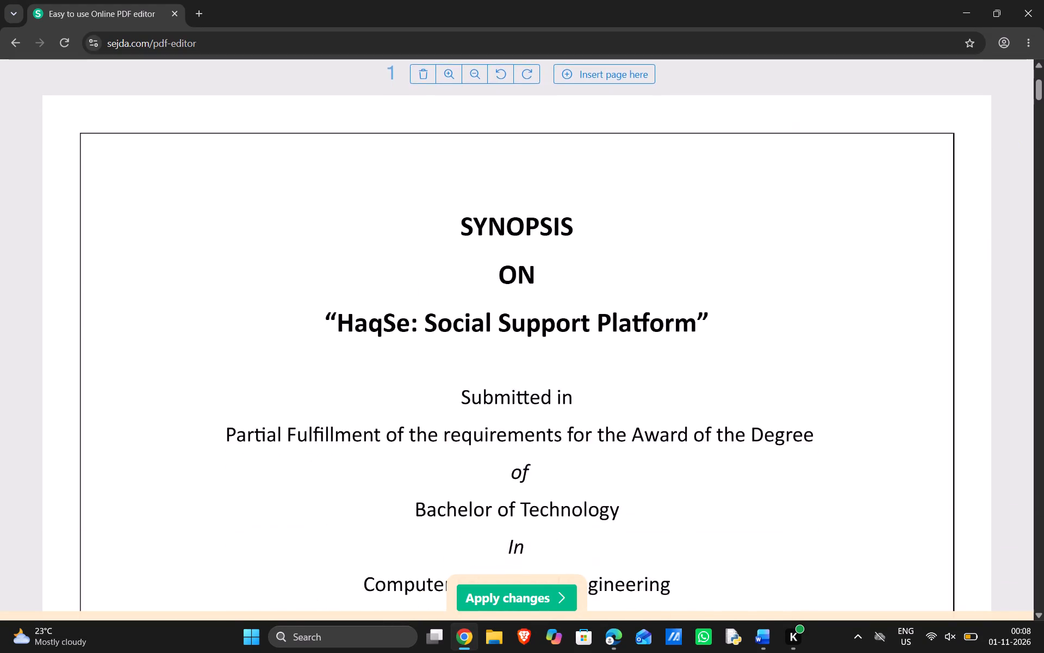
pyautogui.scroll(-2, 493, 317)
pyautogui.scroll(1, 493, 317)
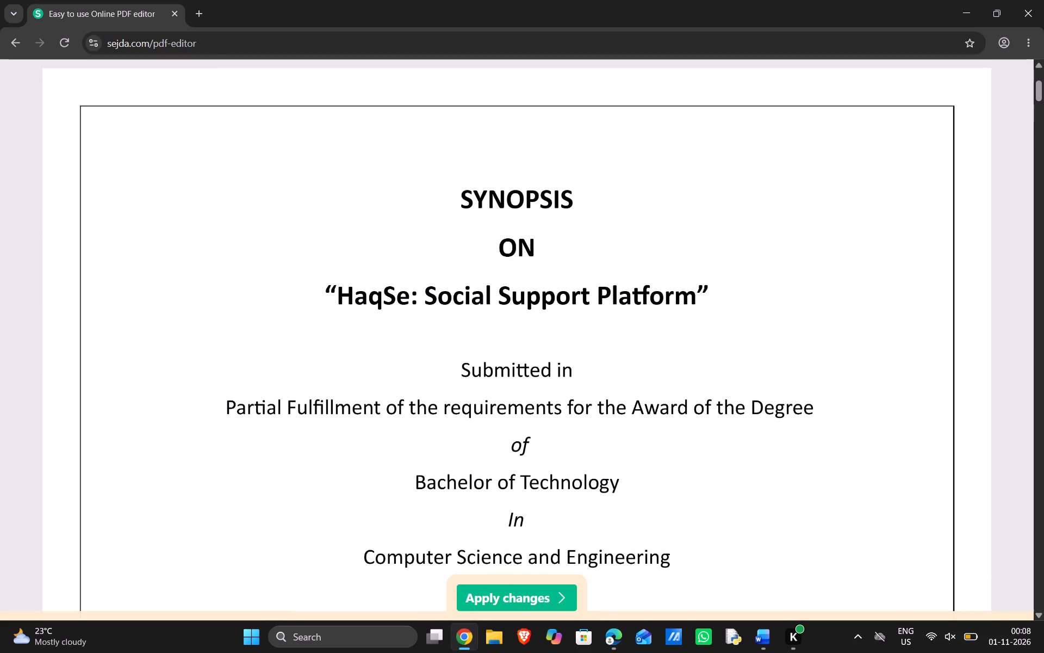
pyautogui.scroll(-13, 493, 317)
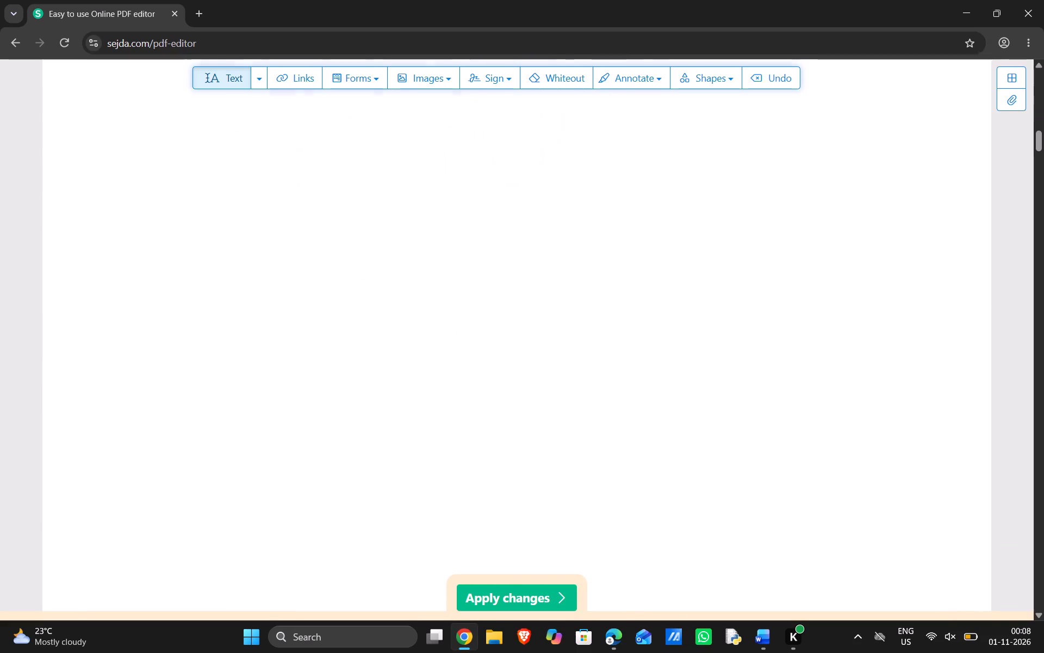
pyautogui.scroll(-1, 493, 317)
pyautogui.scroll(9, 493, 317)
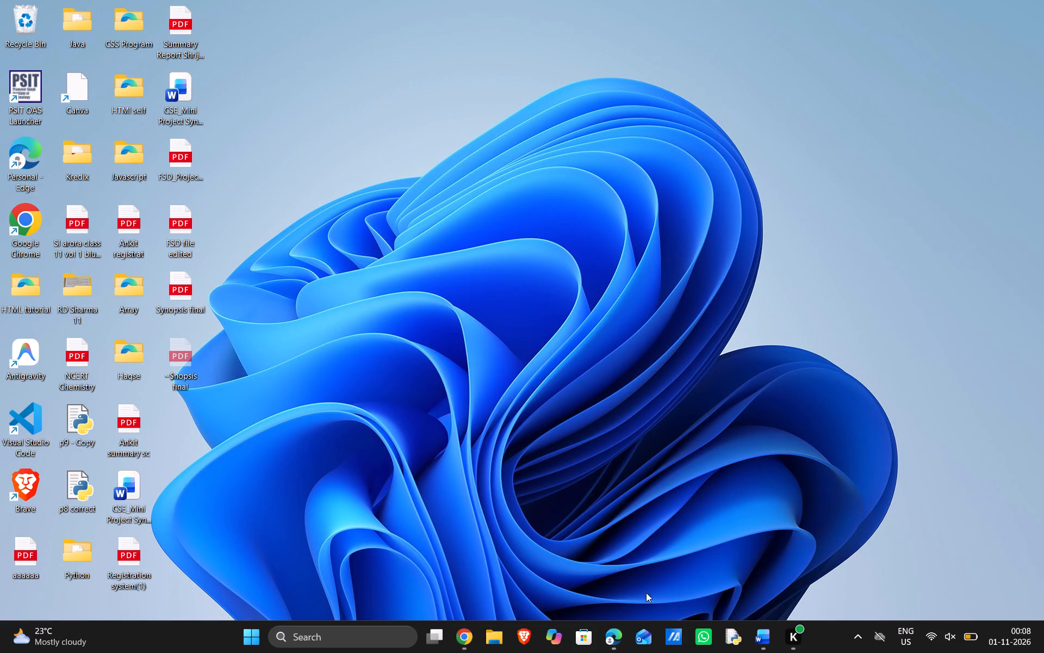
# Switch to the "Synopsis final" document in Word and close its Navigation pane.
pyautogui.click(750, 633)
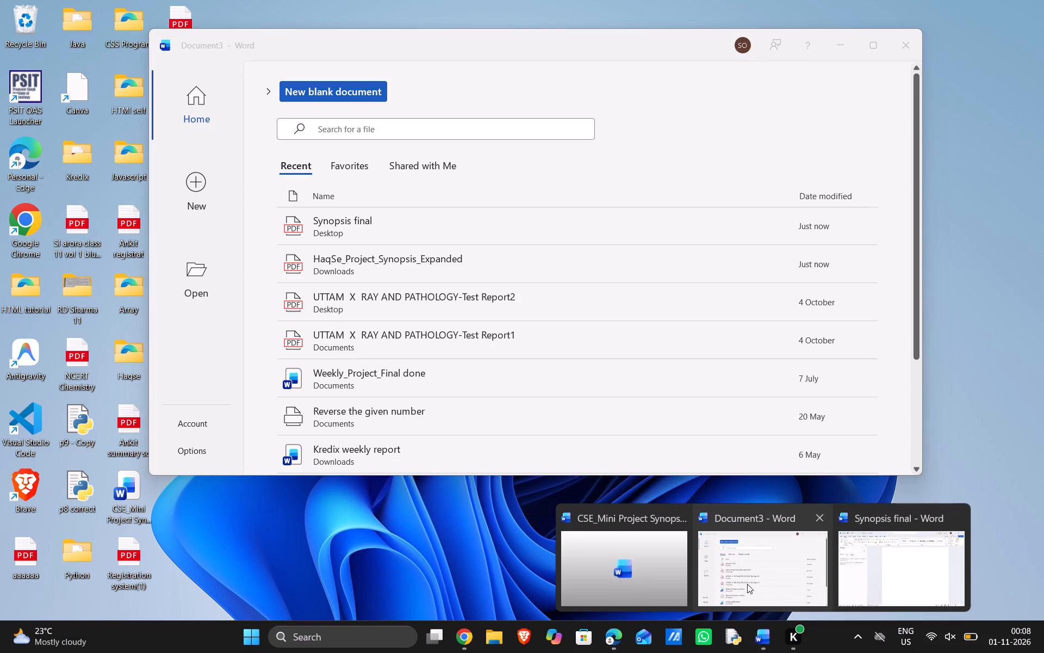
pyautogui.click(747, 584)
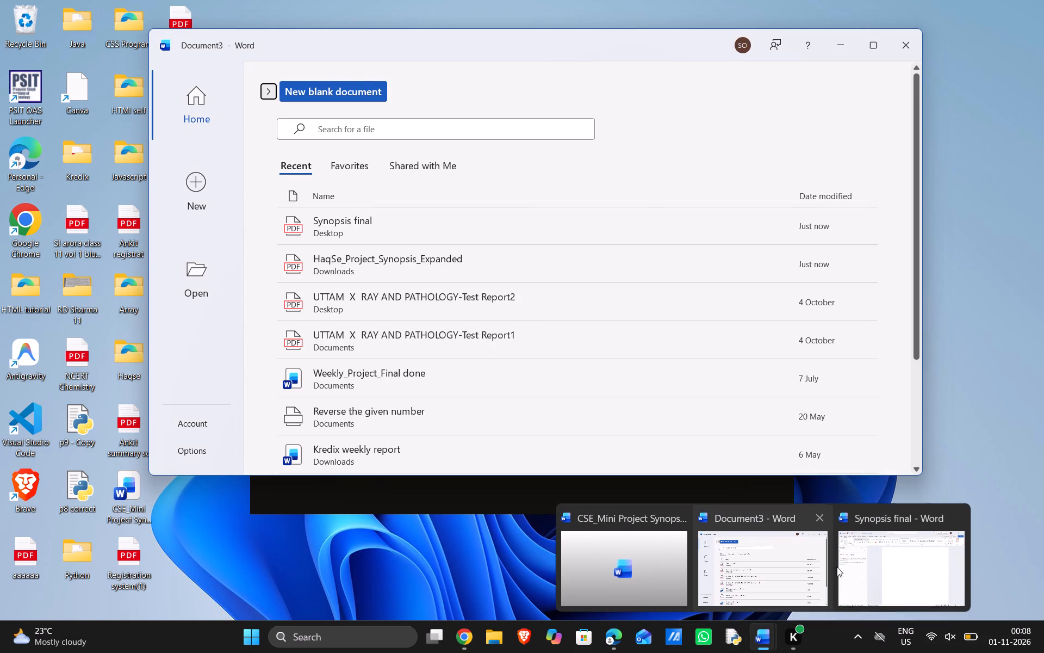
pyautogui.click(855, 566)
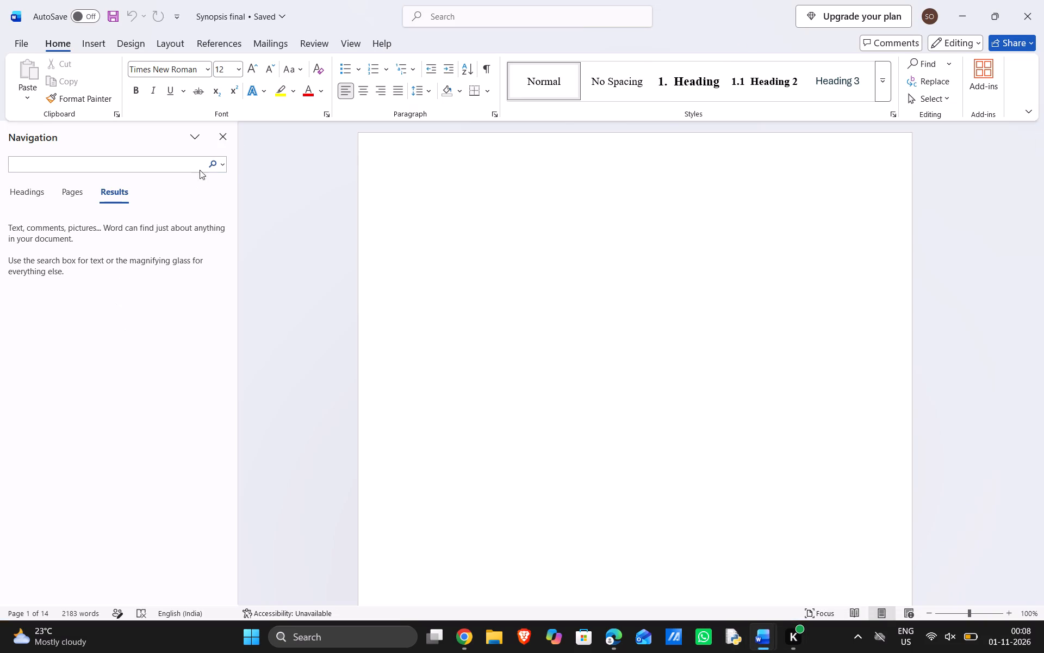
pyautogui.click(231, 134)
# Examine the opening pages of the Word version, including the blank pages and the cover page.
pyautogui.scroll(5, 537, 331)
pyautogui.scroll(-10, 537, 331)
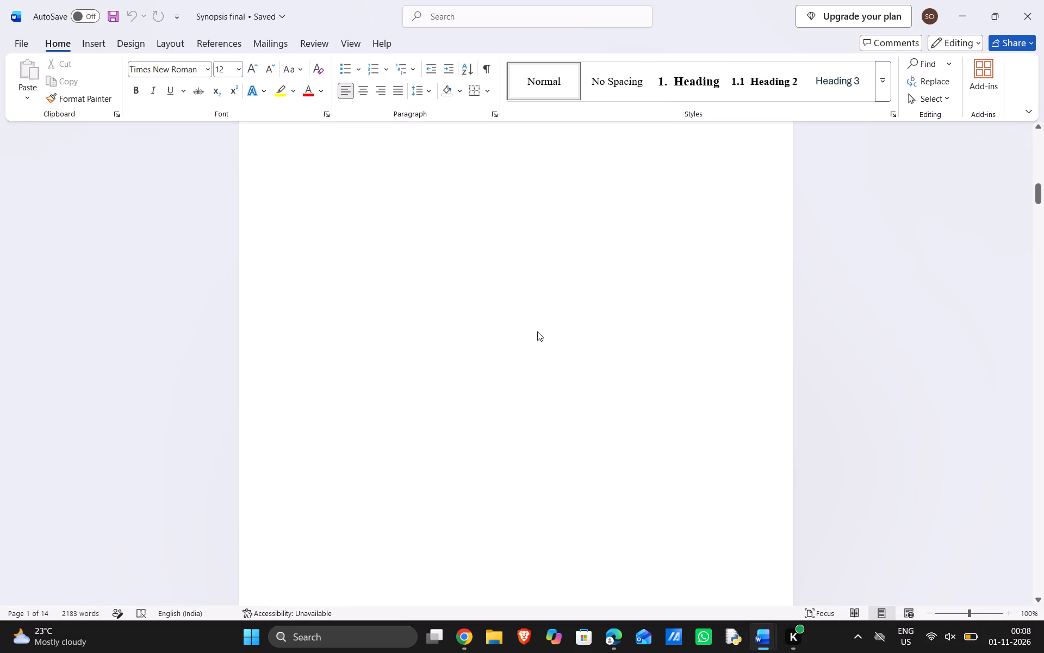
pyautogui.scroll(7, 537, 331)
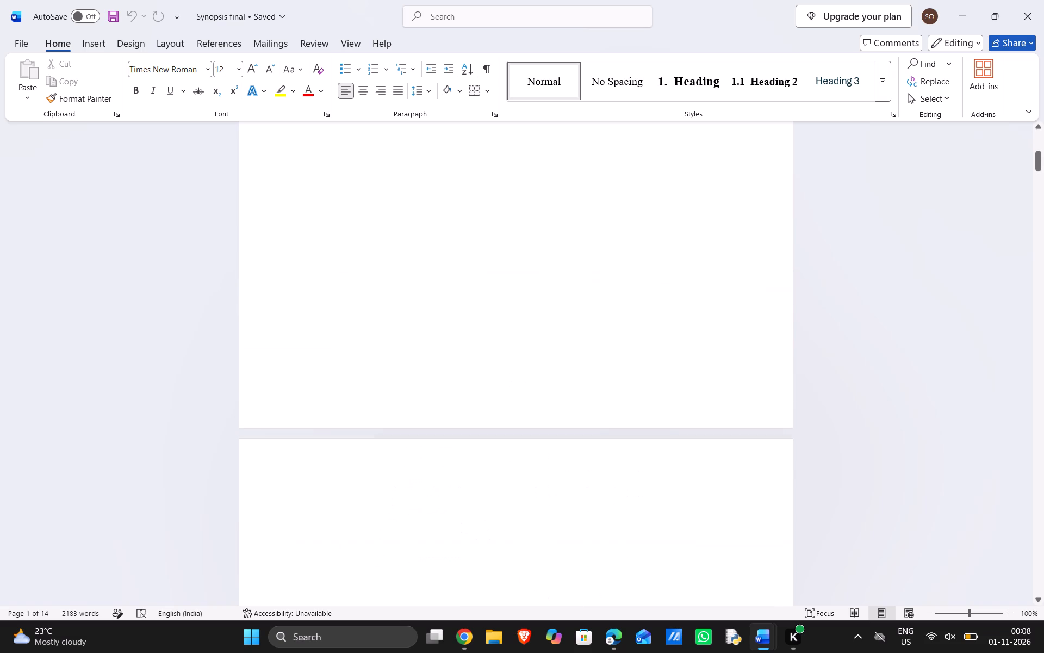
pyautogui.rightClick(537, 331)
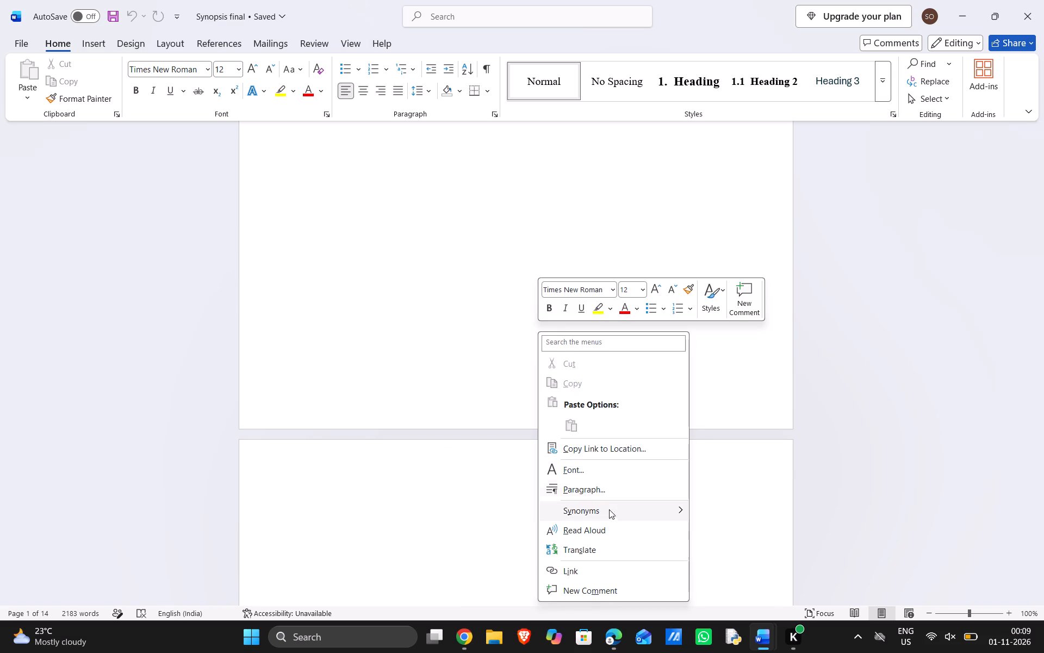
pyautogui.scroll(3, 436, 418)
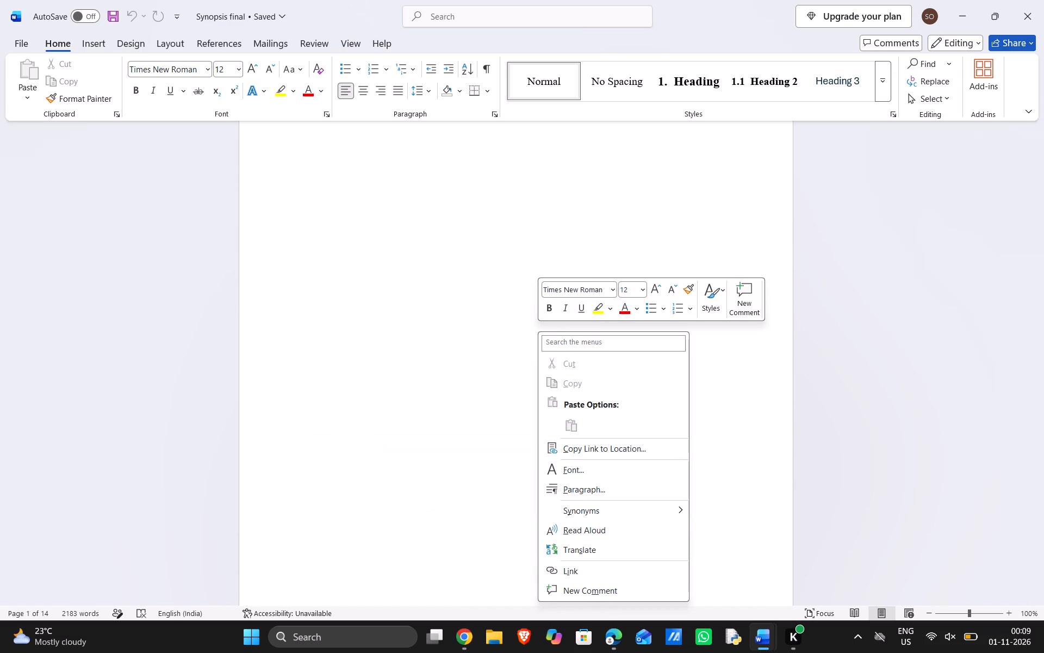
pyautogui.scroll(3, 436, 418)
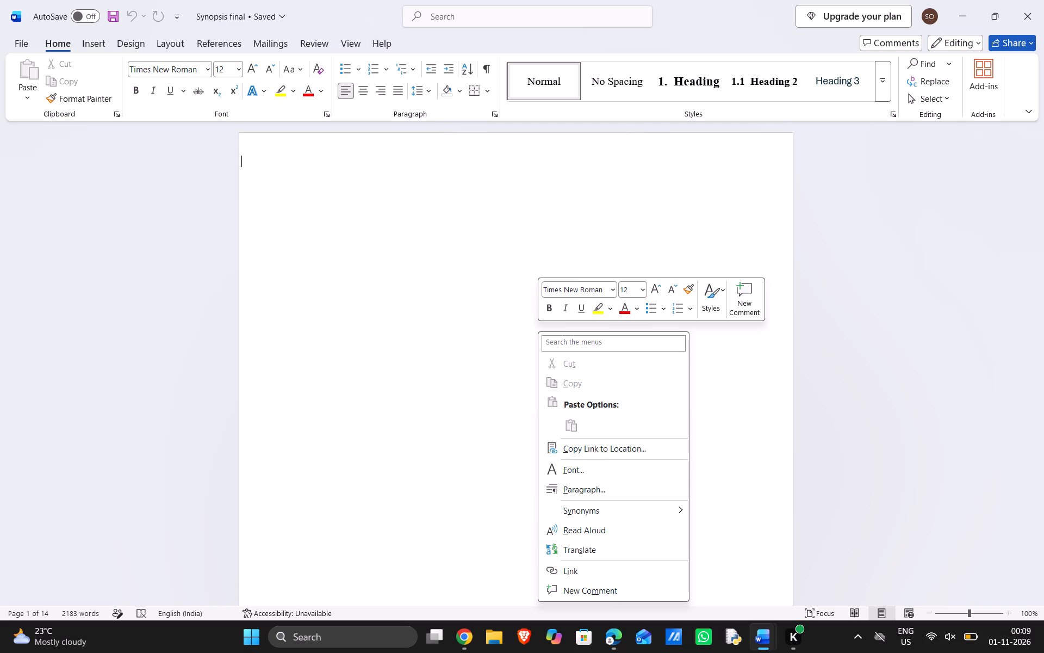
pyautogui.scroll(-7, 436, 418)
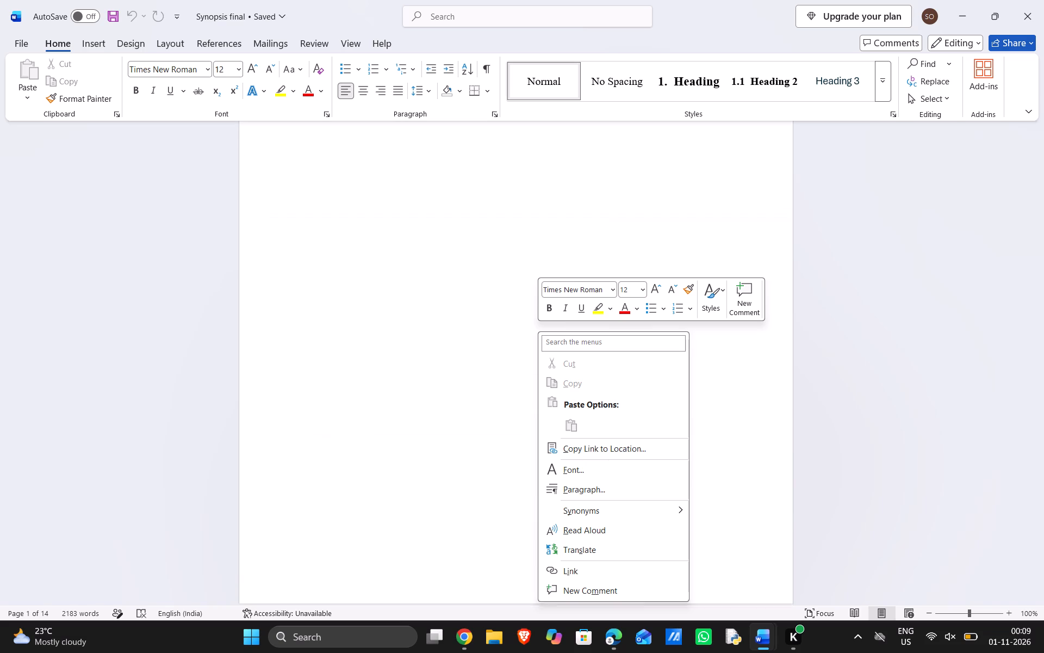
pyautogui.scroll(-4, 436, 418)
pyautogui.scroll(2, 445, 387)
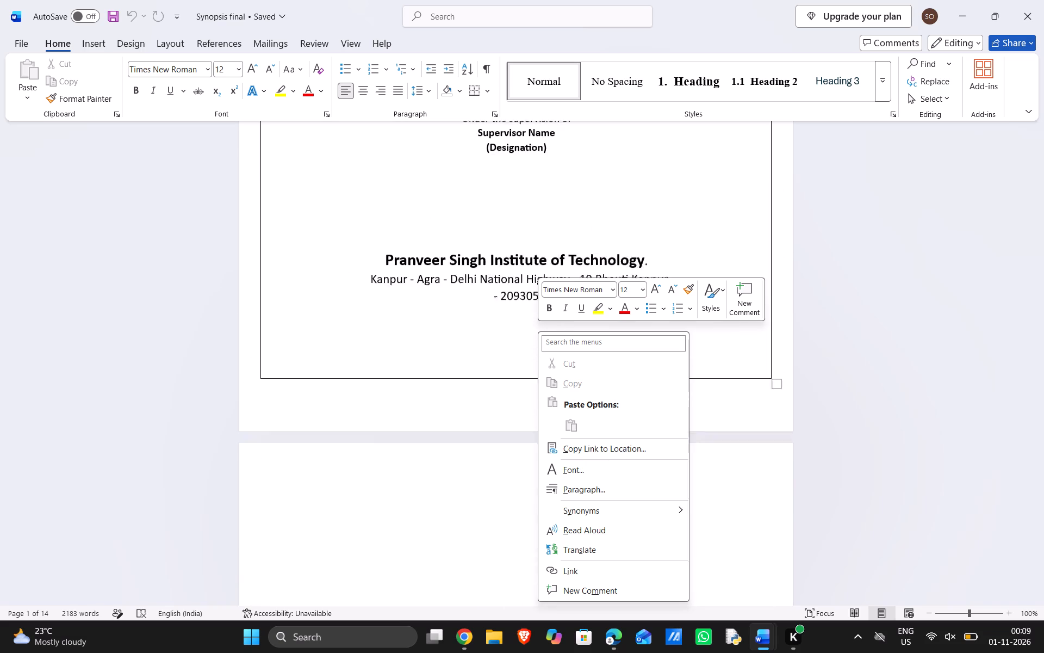
pyautogui.click(445, 387)
pyautogui.scroll(16, 445, 387)
pyautogui.scroll(-4, 445, 387)
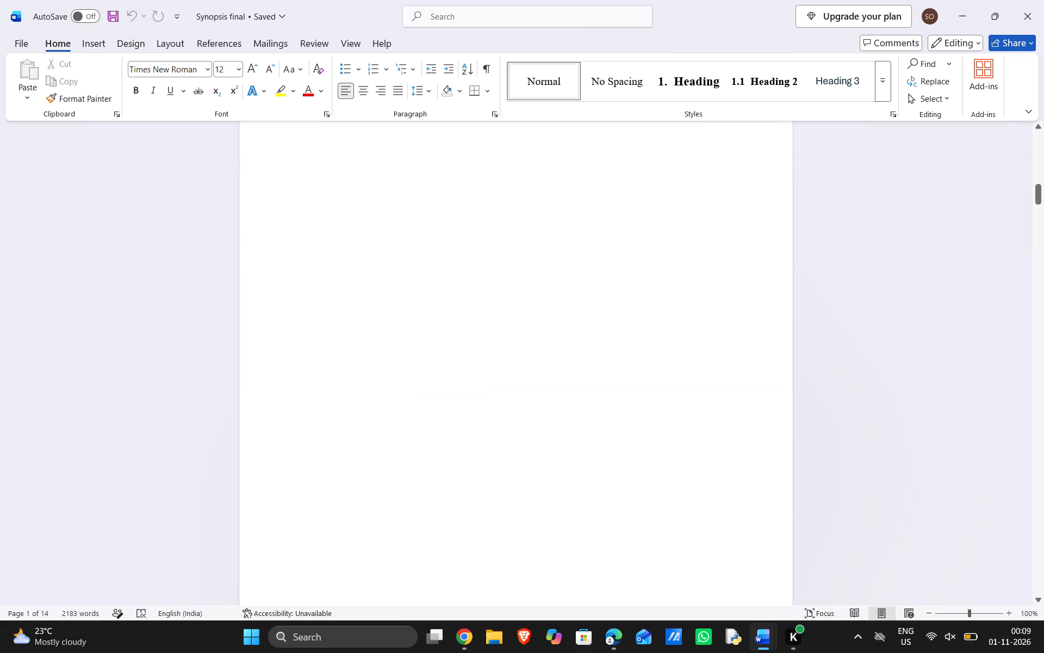
# Delete the "Others" label from the last row of the 5.1 Minimum Hardware Requirements table.
pyautogui.scroll(-13, 445, 387)
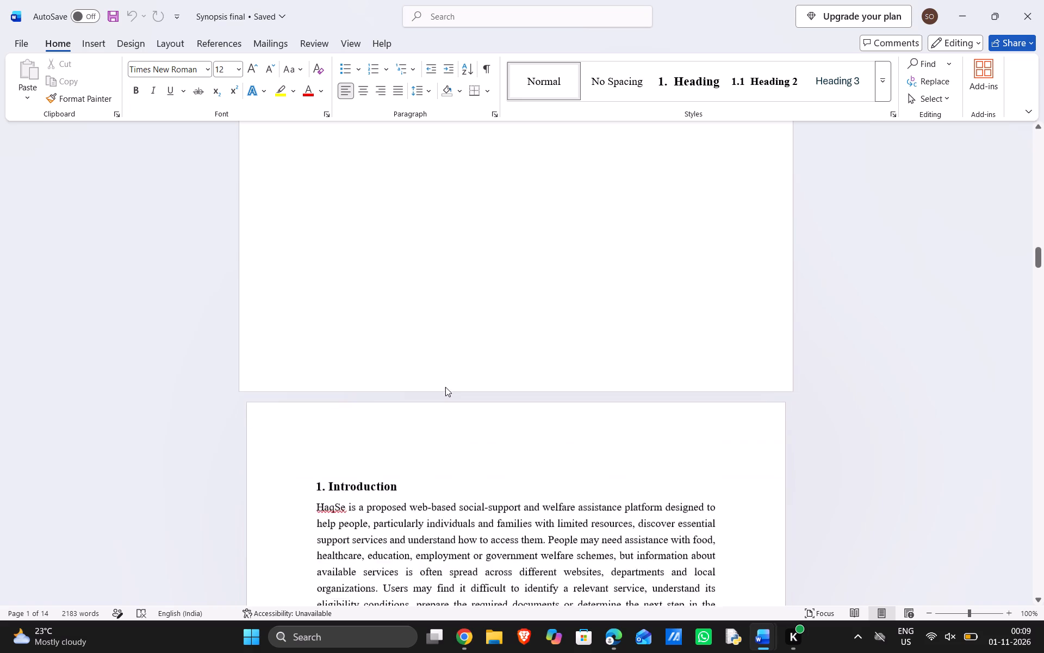
pyautogui.scroll(-7, 445, 387)
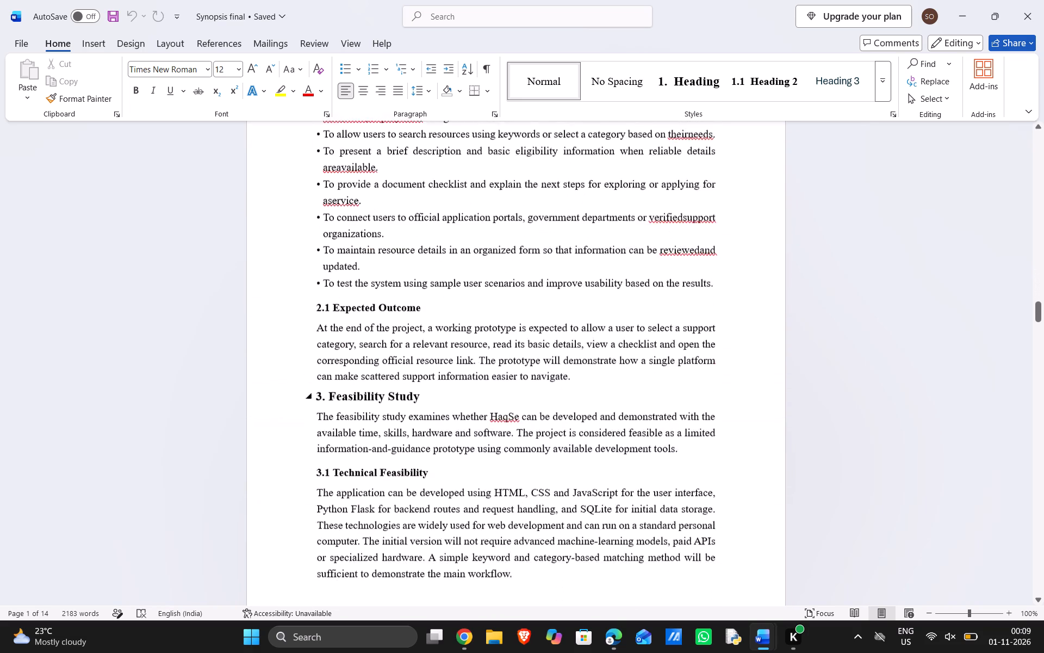
pyautogui.scroll(-8, 445, 387)
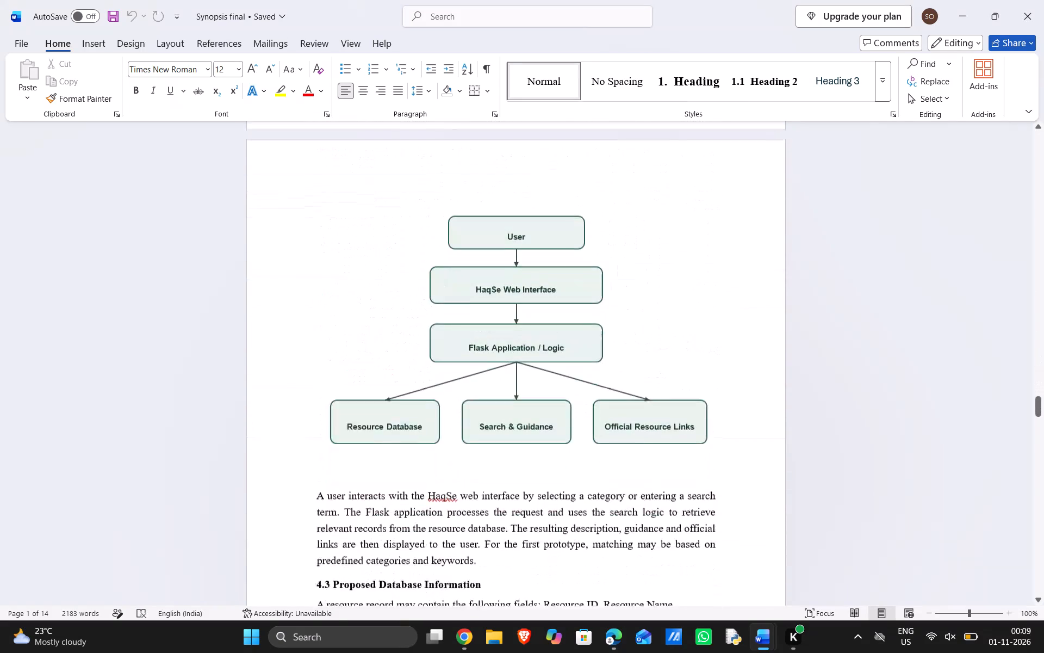
pyautogui.scroll(-8, 445, 387)
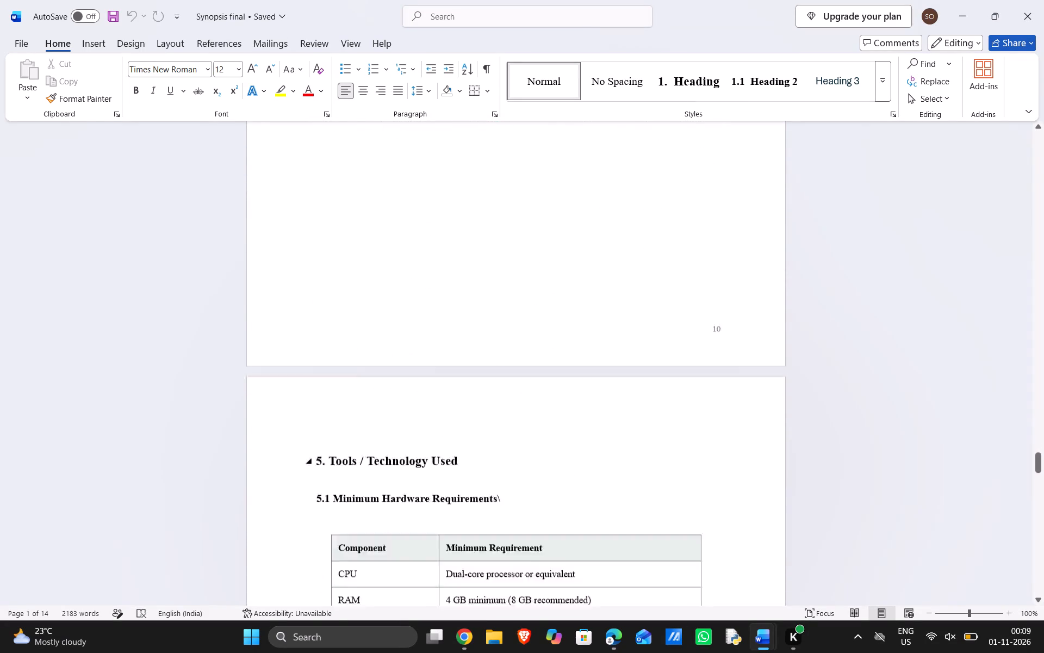
pyautogui.scroll(-3, 445, 387)
pyautogui.click(350, 384)
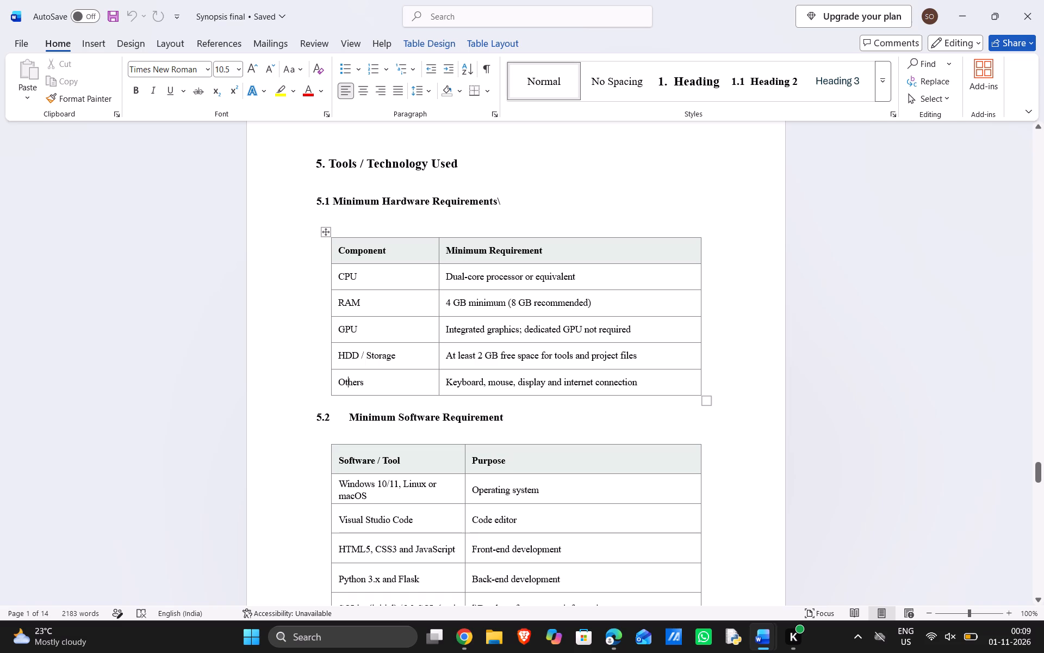
pyautogui.click(371, 384)
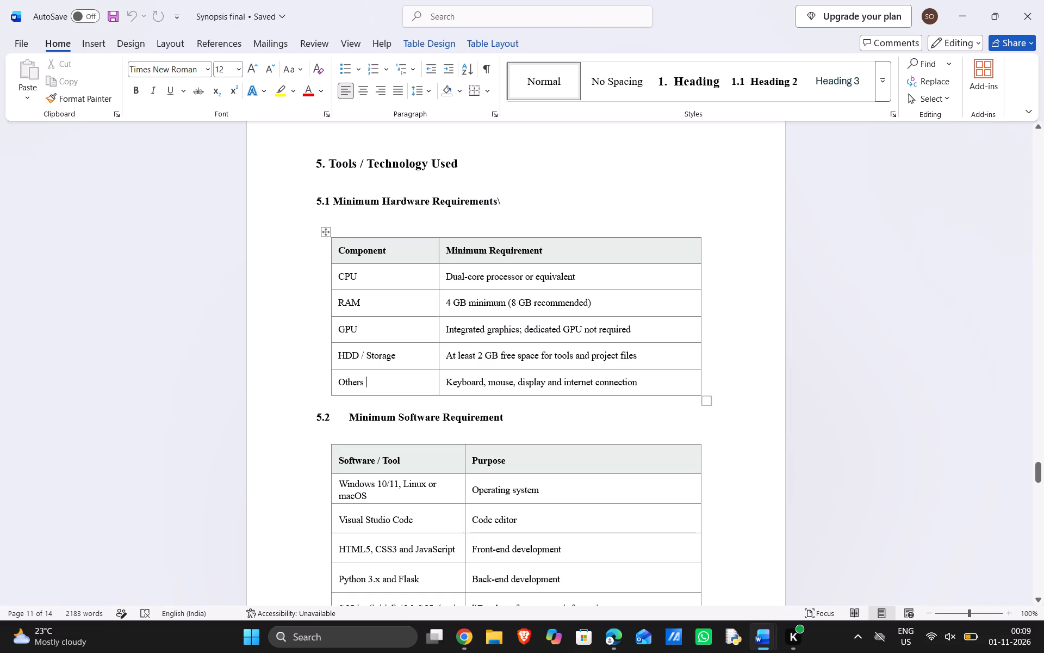
pyautogui.press('BackSpace')
pyautogui.press('BackSpace')
pyautogui.press('BackSpace')
pyautogui.press('BackSpace')
pyautogui.press('BackSpace')
pyautogui.press('BackSpace')
pyautogui.press('BackSpace')
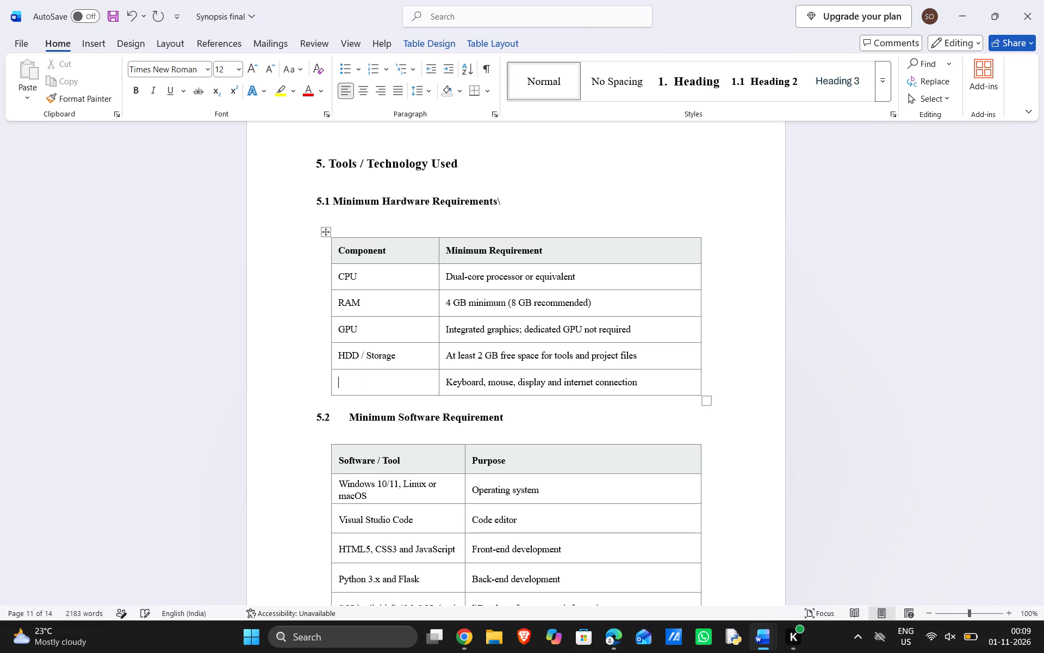
# Delete the text "Keyboard, mouse, display and internet connection" from the last row of the 5.1 Minimum Hardware Requirements table.
pyautogui.click(643, 384)
pyautogui.press('BackSpace')
pyautogui.press('BackSpace')
pyautogui.press('BackSpace')
pyautogui.press('BackSpace')
pyautogui.press('BackSpace')
pyautogui.press('BackSpace')
pyautogui.press('BackSpace')
pyautogui.press('BackSpace')
pyautogui.press('BackSpace')
pyautogui.press('BackSpace')
pyautogui.press('BackSpace')
pyautogui.press('BackSpace')
pyautogui.press('BackSpace')
pyautogui.press('BackSpace')
pyautogui.press('BackSpace')
pyautogui.press('BackSpace')
pyautogui.press('BackSpace')
pyautogui.press('BackSpace')
pyautogui.press('BackSpace')
pyautogui.press('BackSpace')
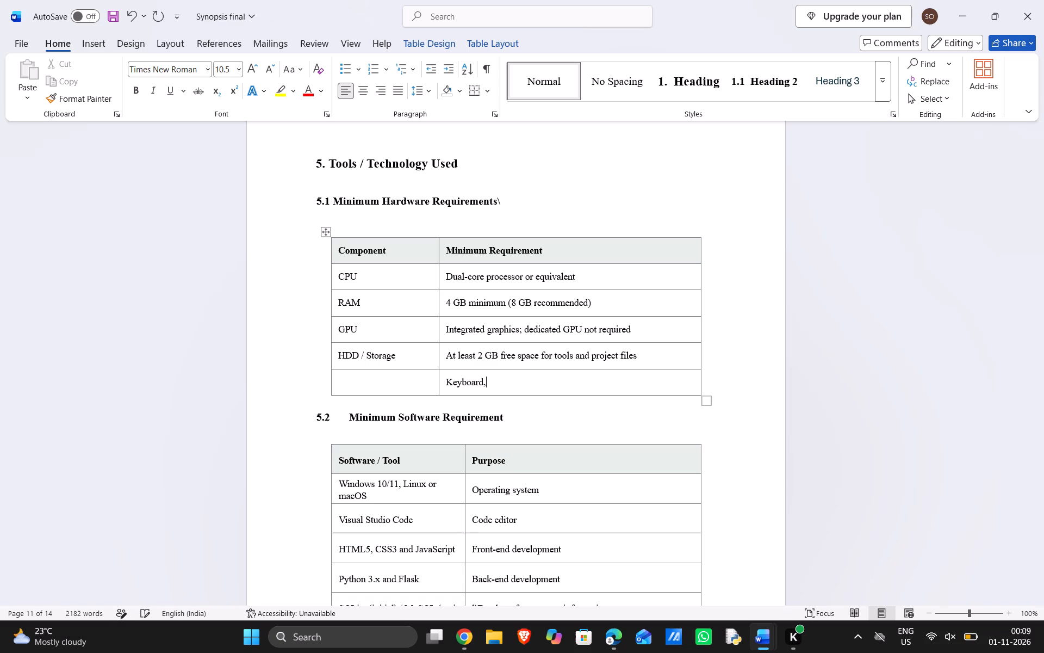
pyautogui.press('BackSpace')
pyautogui.press('BackSpace')
pyautogui.press('BackSpace')
pyautogui.press('BackSpace')
pyautogui.press('BackSpace')
pyautogui.press('BackSpace')
pyautogui.press('BackSpace')
pyautogui.press('BackSpace')
pyautogui.press('BackSpace')
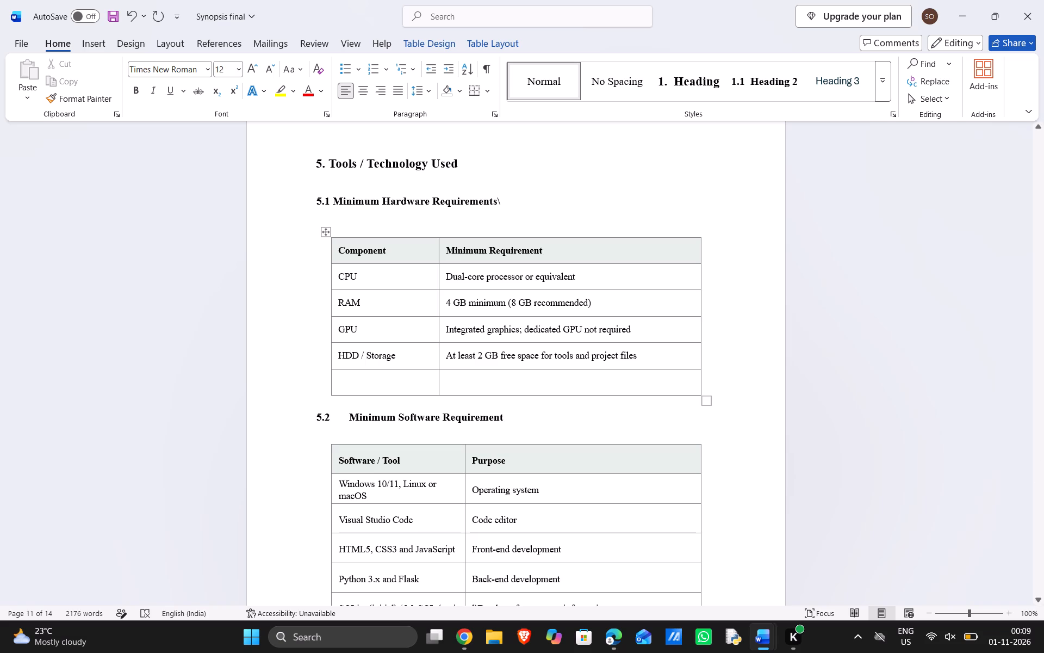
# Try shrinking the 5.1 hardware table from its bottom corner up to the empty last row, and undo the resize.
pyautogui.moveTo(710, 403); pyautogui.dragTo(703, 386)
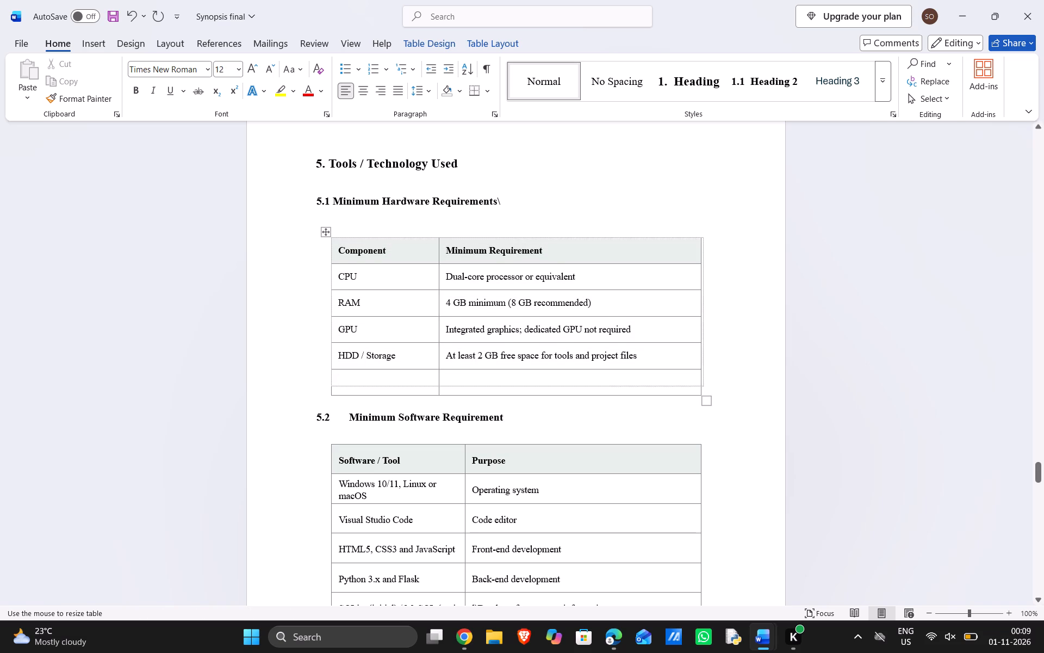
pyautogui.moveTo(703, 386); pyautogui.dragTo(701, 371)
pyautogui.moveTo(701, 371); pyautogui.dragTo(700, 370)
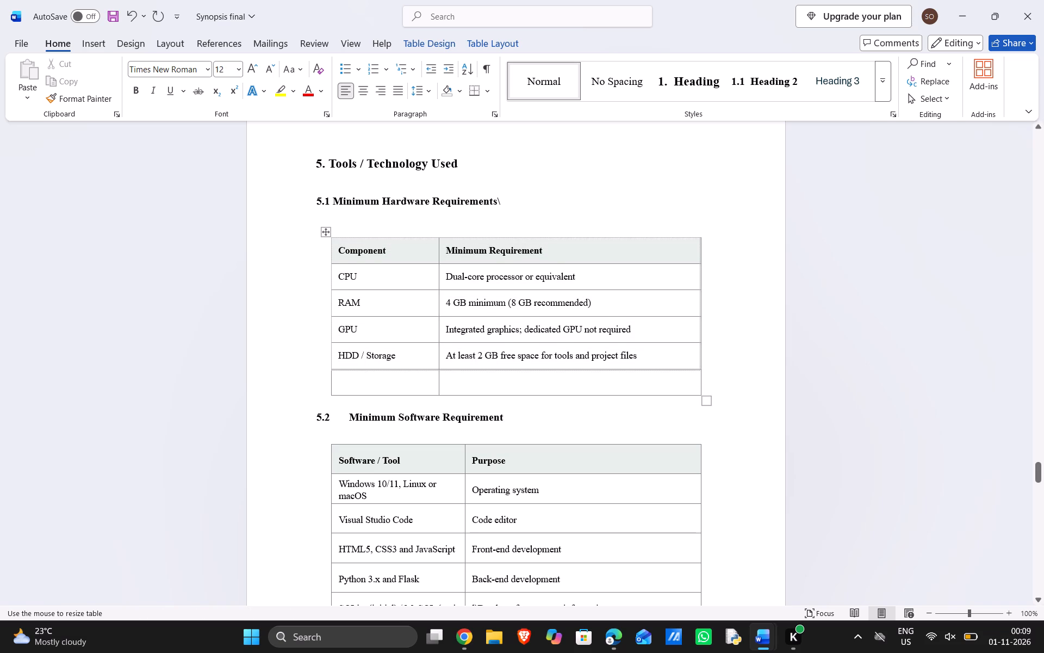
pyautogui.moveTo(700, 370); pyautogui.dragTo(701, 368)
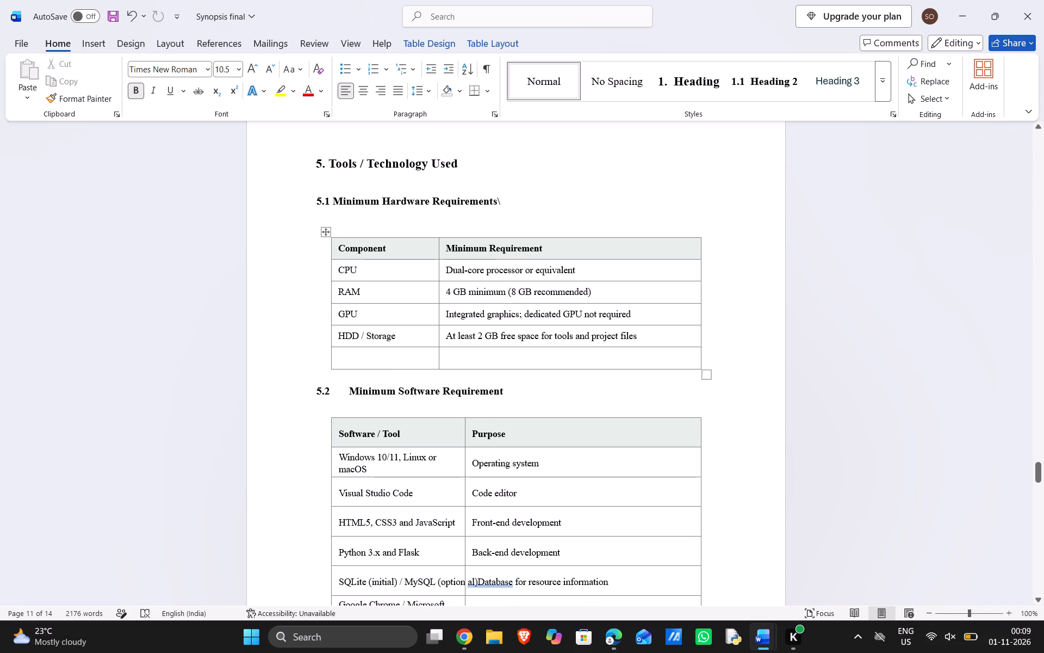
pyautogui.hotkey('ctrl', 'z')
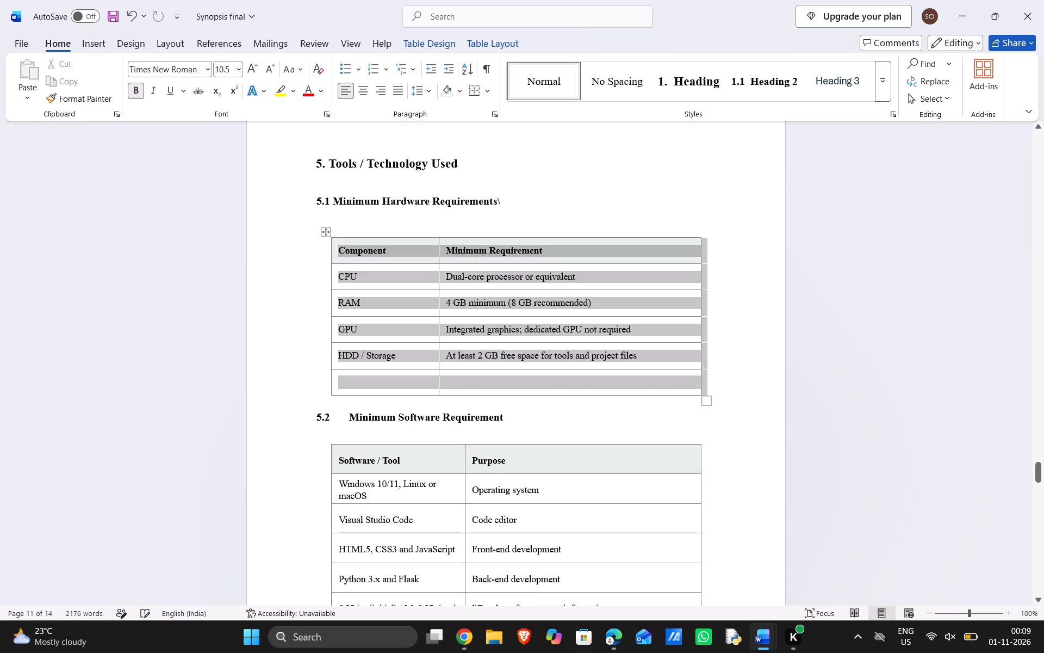
# Delete the entire empty last row below HDD / Storage in the 5.1 Minimum Hardware Requirements table.
pyautogui.click(676, 373)
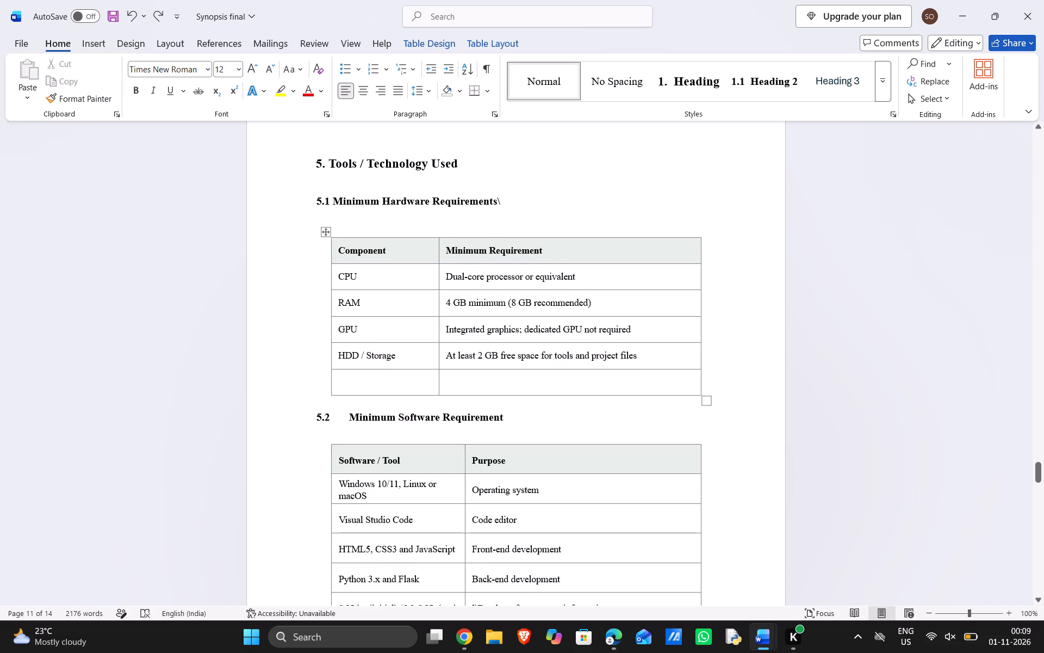
pyautogui.rightClick(641, 398)
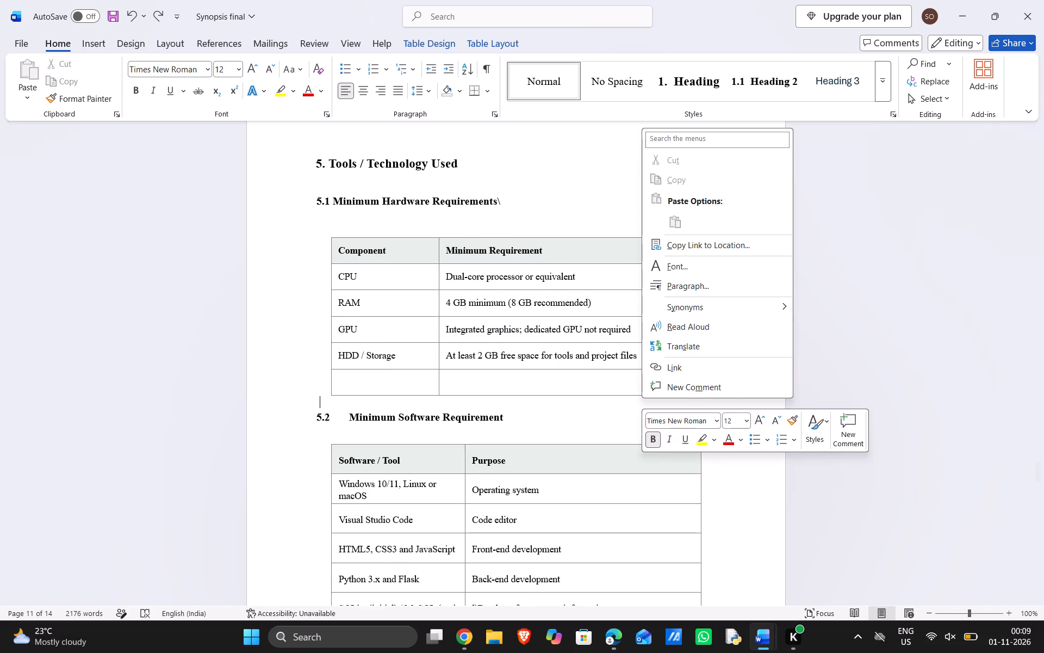
pyautogui.click(587, 370)
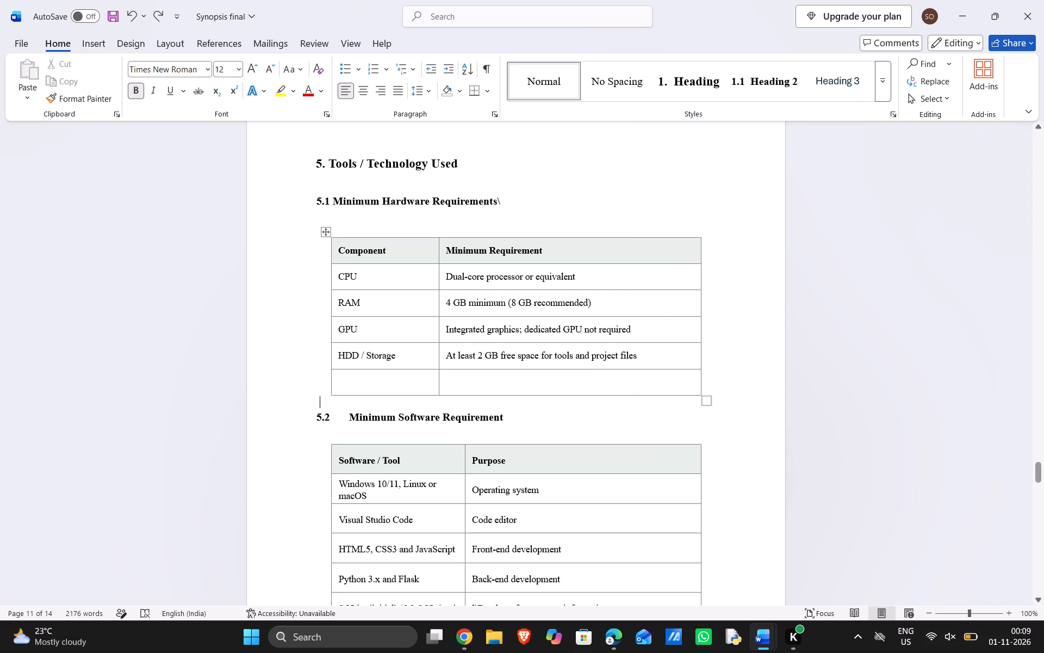
pyautogui.rightClick(587, 372)
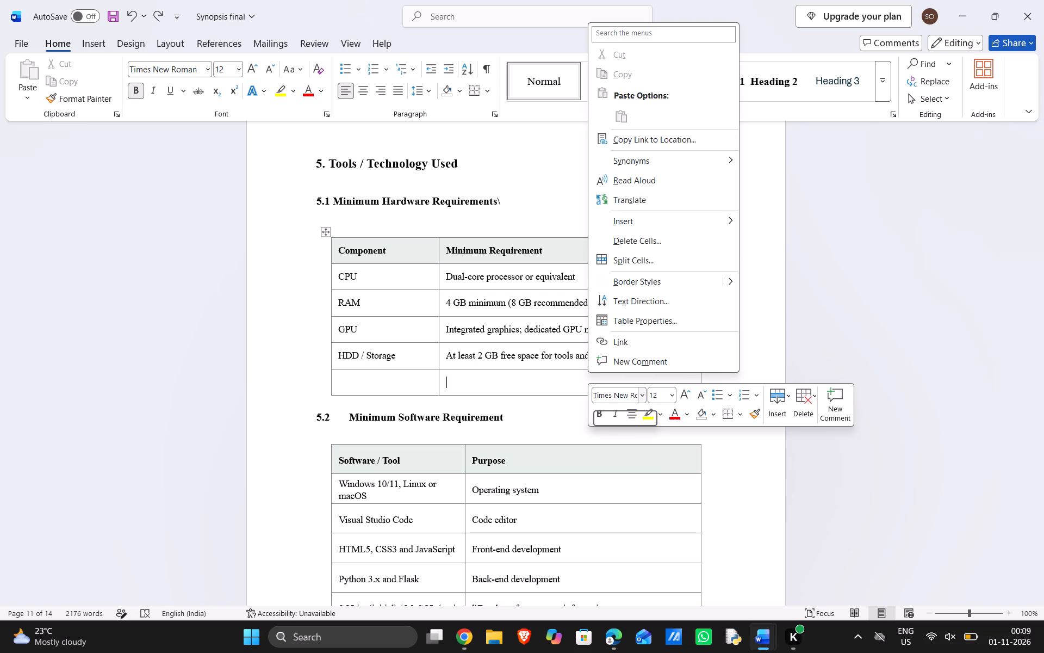
pyautogui.click(652, 246)
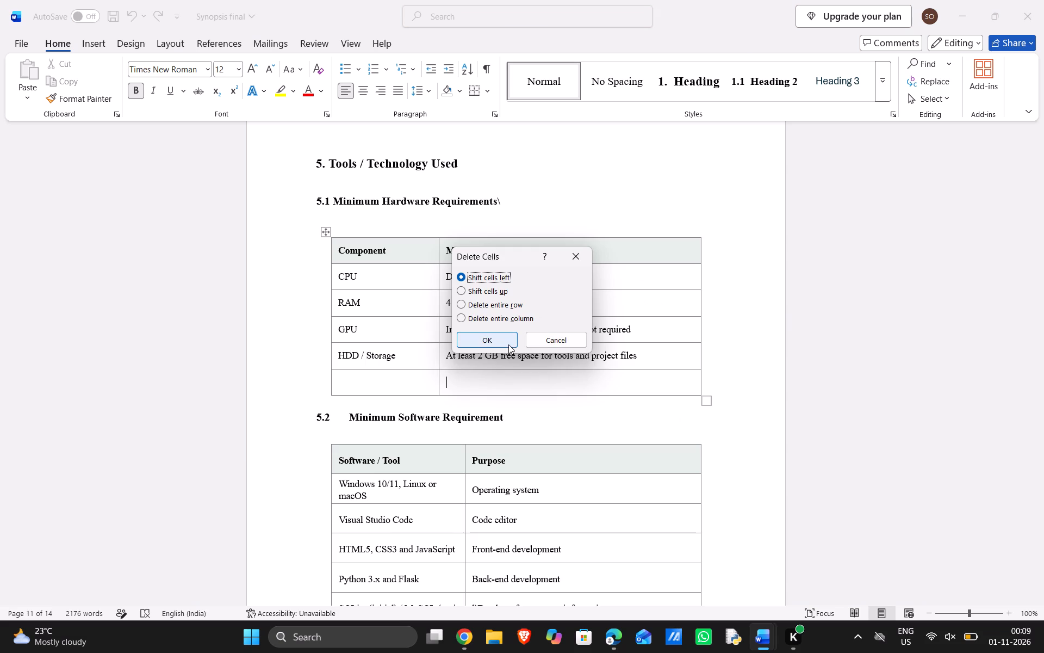
pyautogui.click(458, 316)
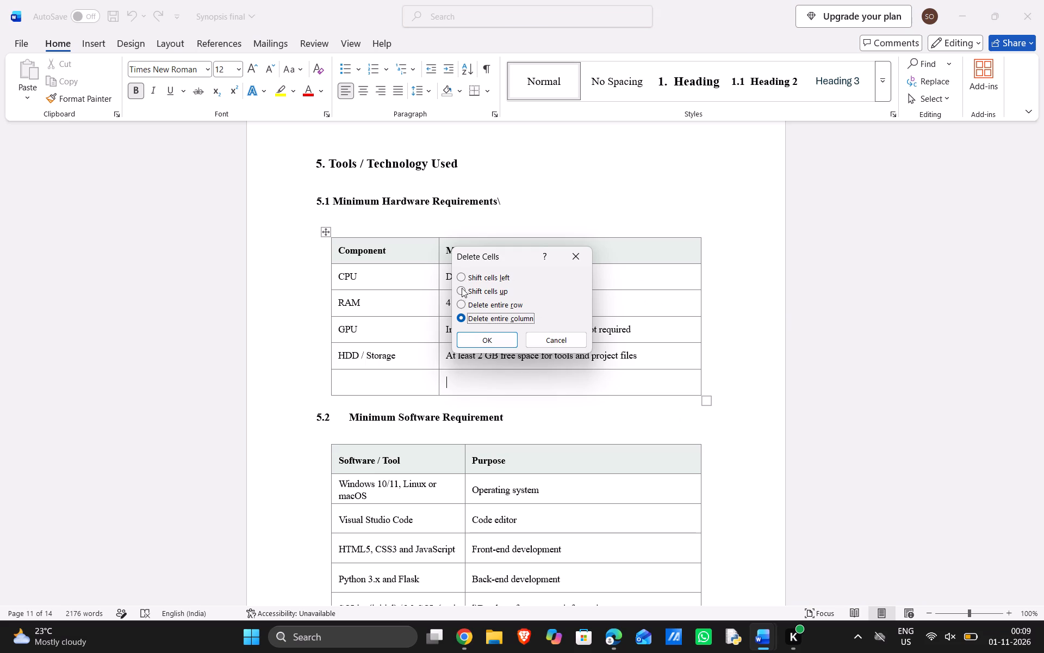
pyautogui.click(462, 302)
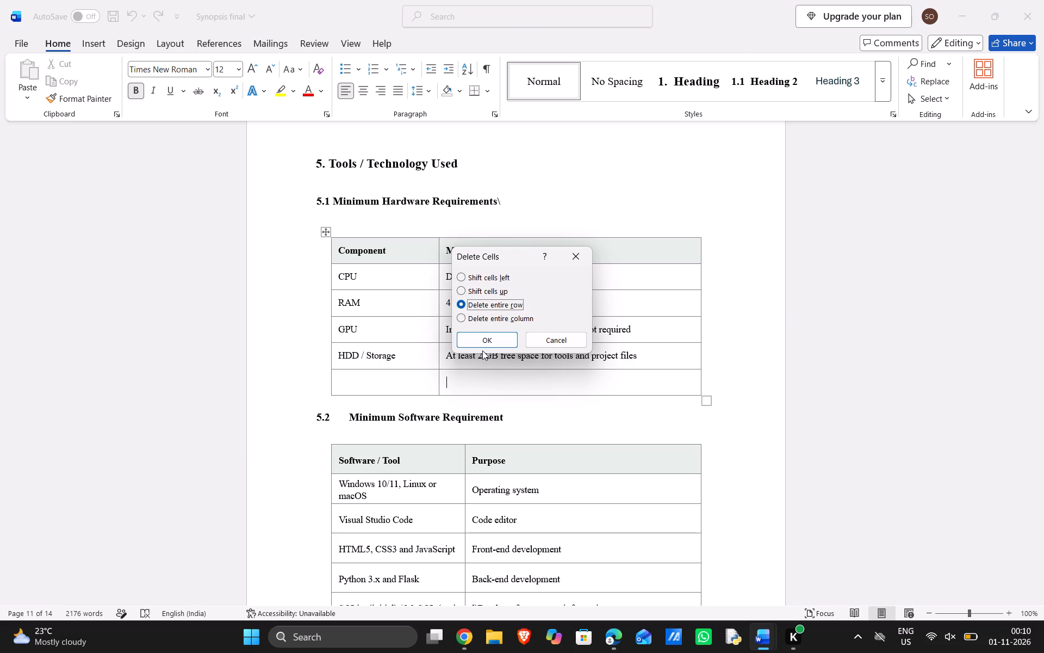
pyautogui.click(482, 343)
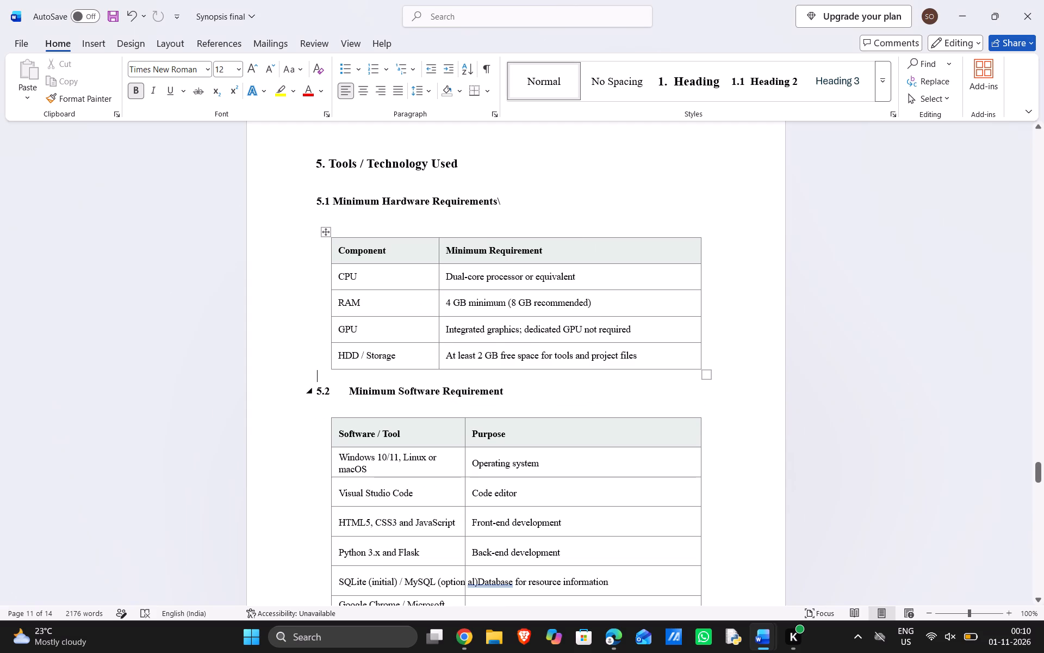
# Review the document from the 5.2 software table and its note through the testing plan, references and conclusion to the last page.
pyautogui.scroll(-3, 545, 395)
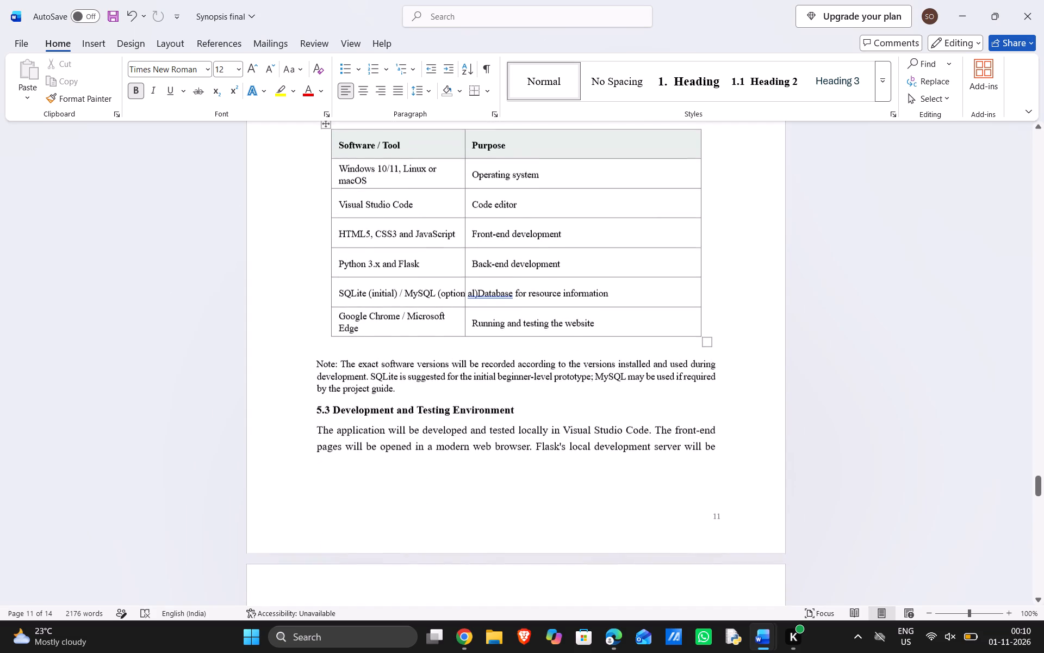
pyautogui.scroll(-2, 545, 395)
pyautogui.scroll(1, 545, 395)
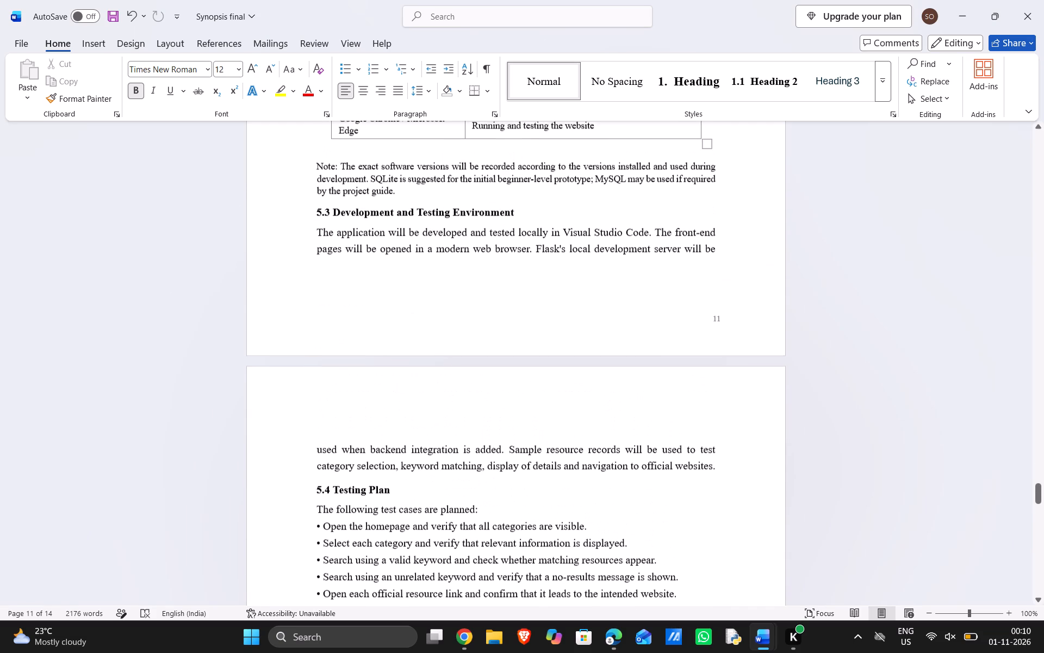
pyautogui.scroll(1, 545, 395)
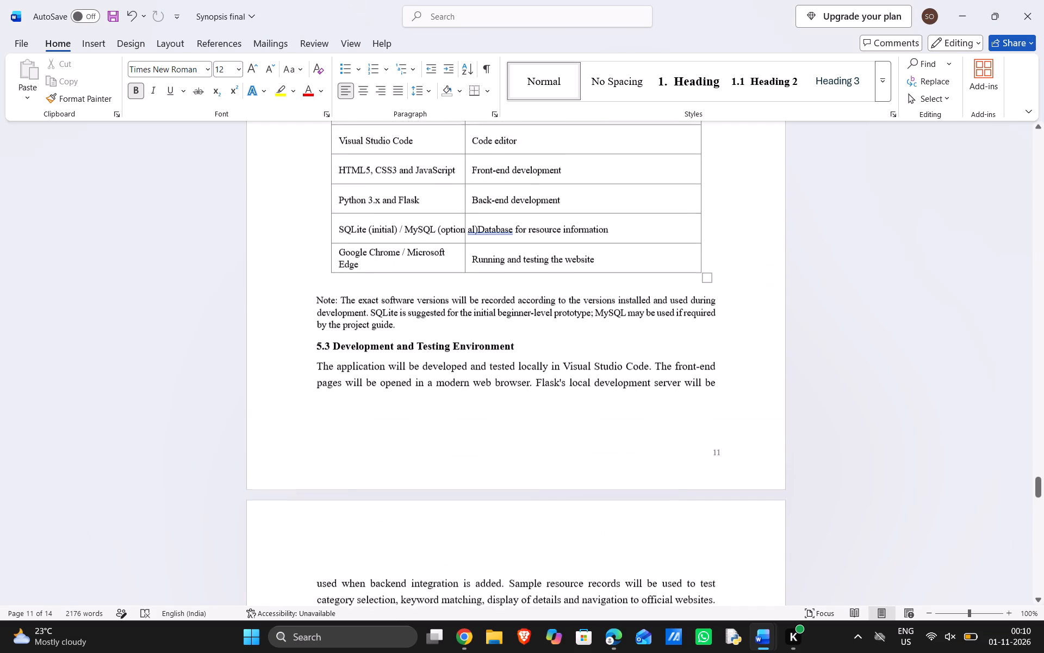
pyautogui.scroll(1, 545, 395)
pyautogui.scroll(-1, 545, 395)
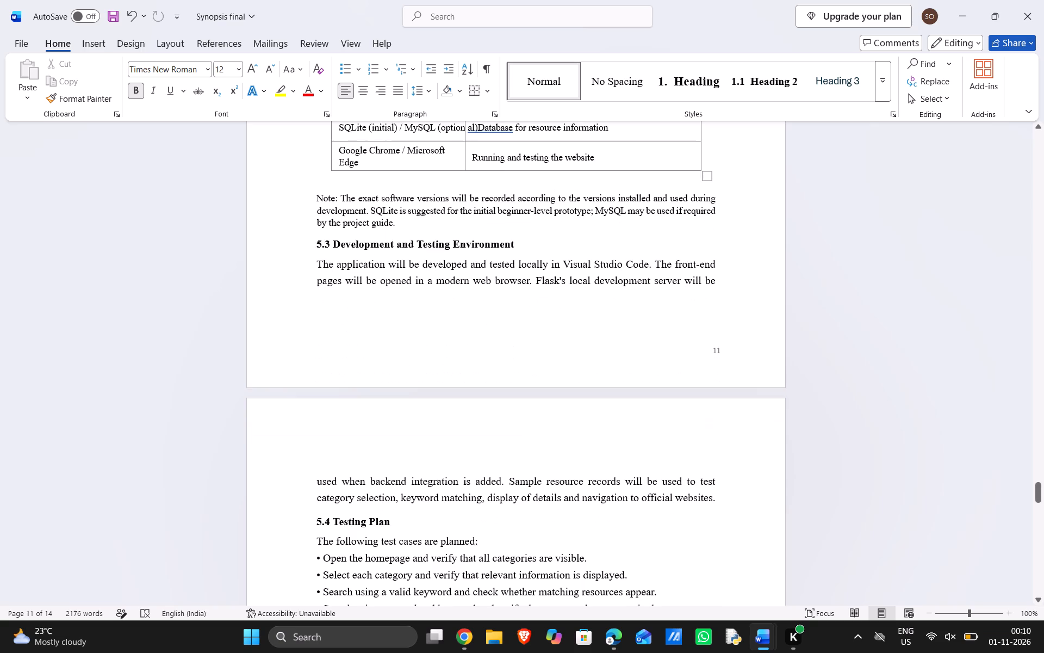
pyautogui.scroll(1, 545, 395)
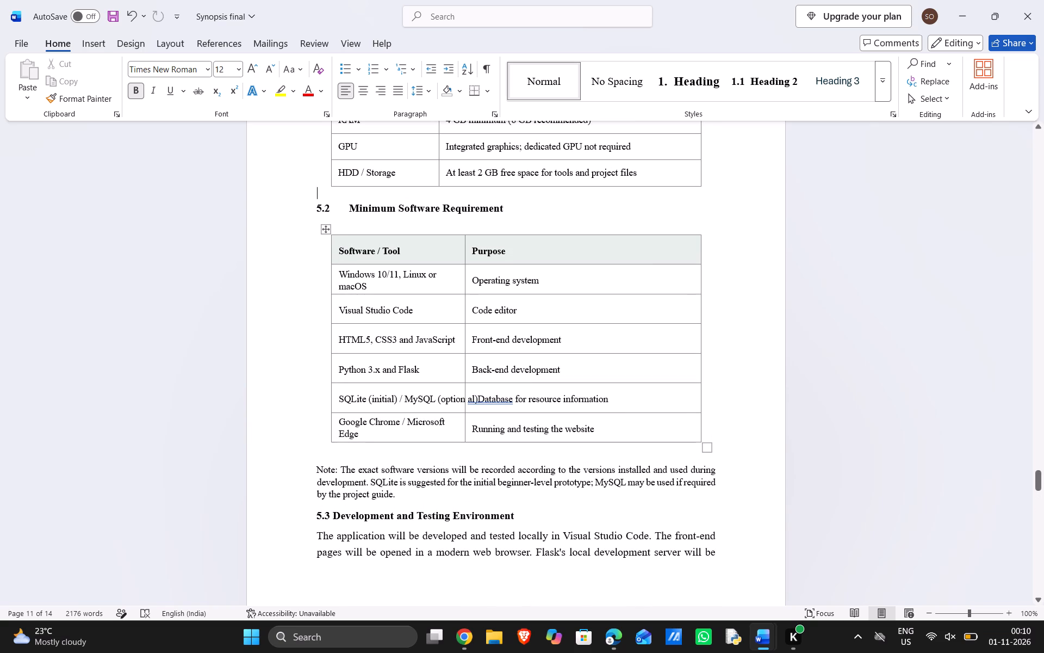
pyautogui.click(405, 495)
pyautogui.scroll(-1, 405, 495)
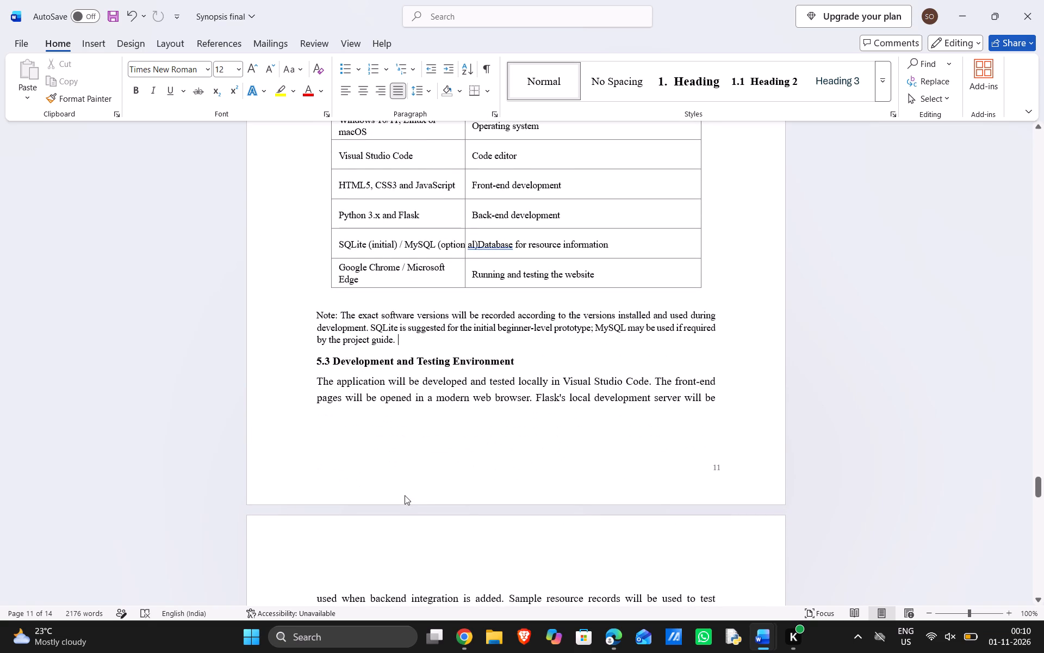
pyautogui.scroll(-5, 405, 495)
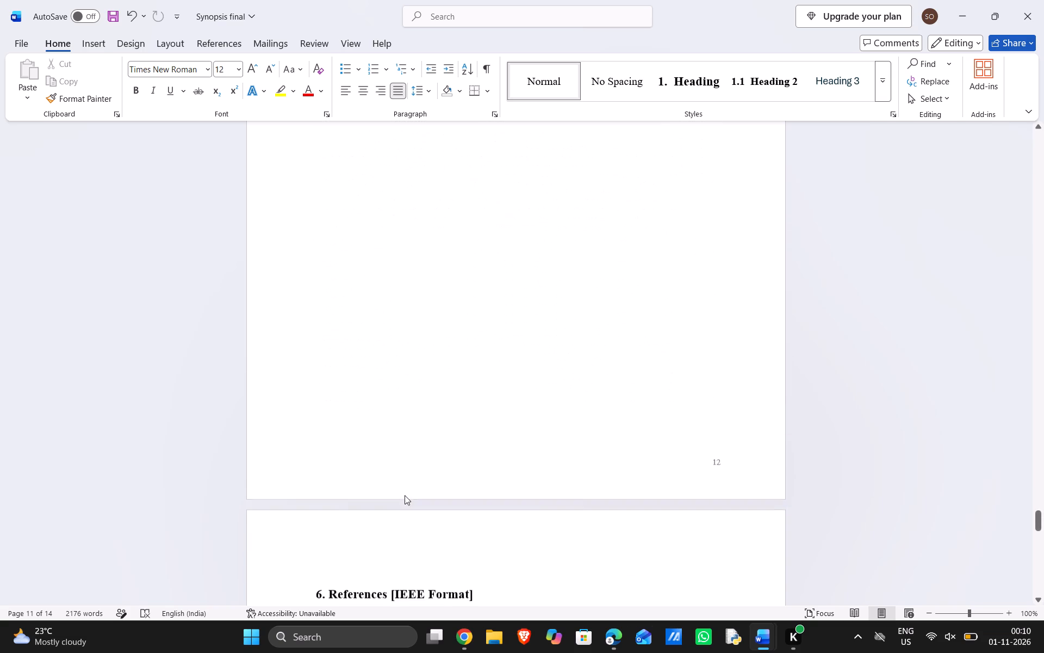
pyautogui.scroll(-5, 405, 495)
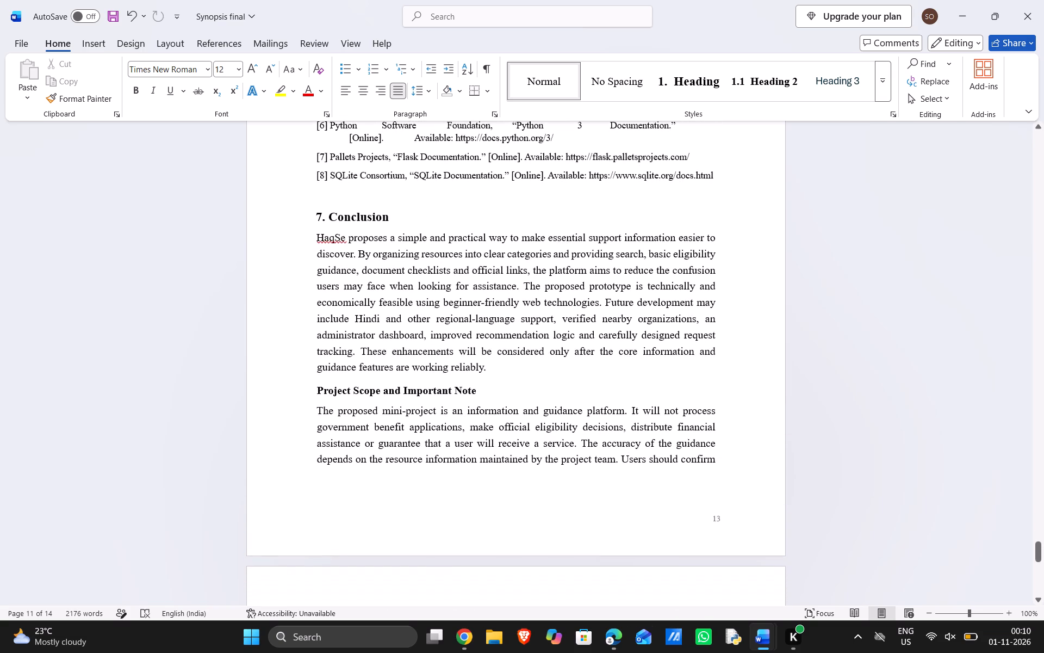
pyautogui.scroll(-2, 405, 495)
pyautogui.scroll(3, 405, 495)
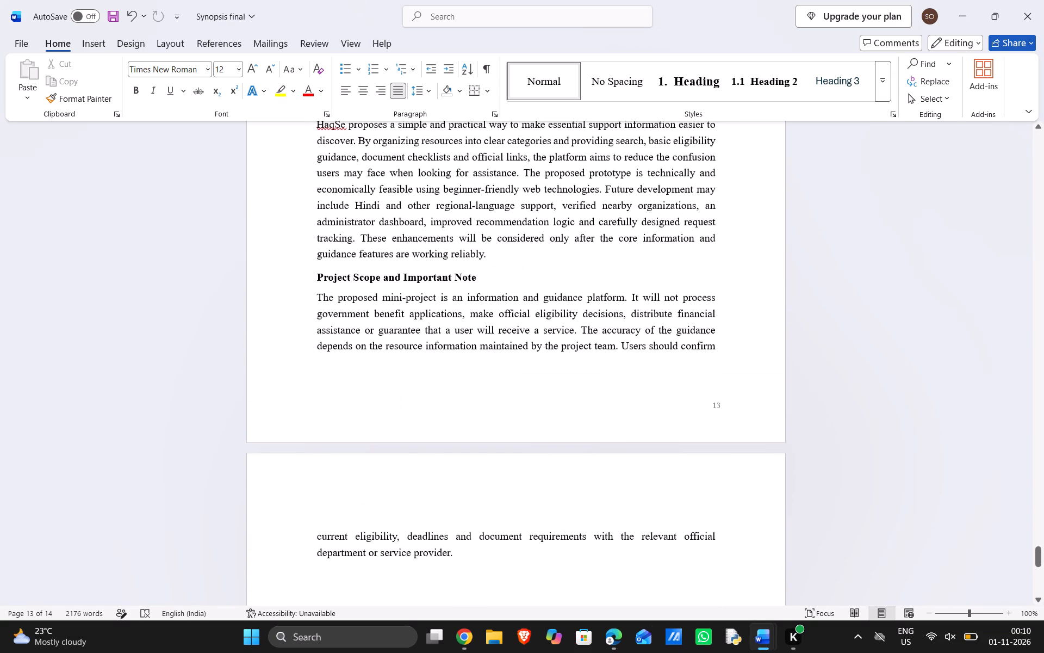
pyautogui.scroll(1, 405, 495)
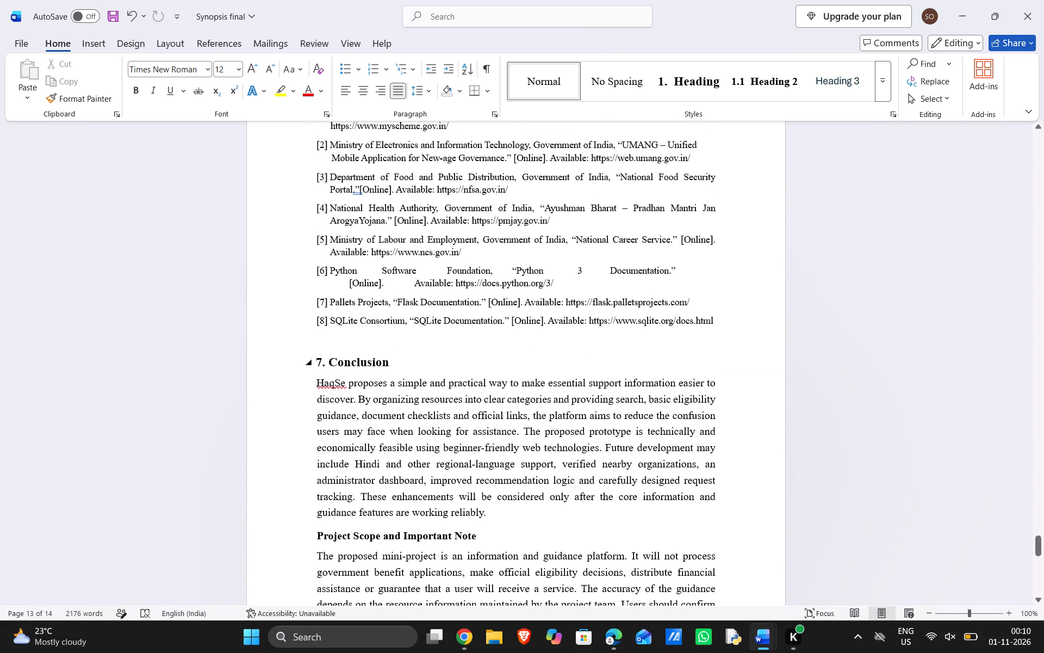
pyautogui.scroll(-2, 471, 543)
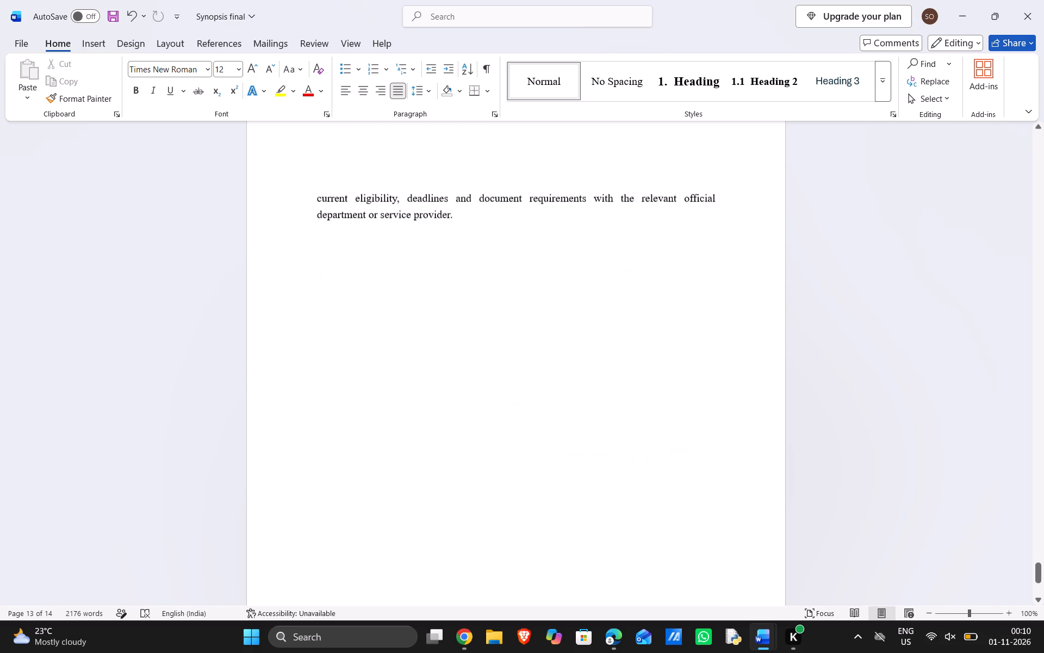
# Delete the whole "Project Scope and Important Note" section after the Conclusion, including its heading and the text running onto the last page.
pyautogui.scroll(1, 471, 543)
pyautogui.click(465, 536)
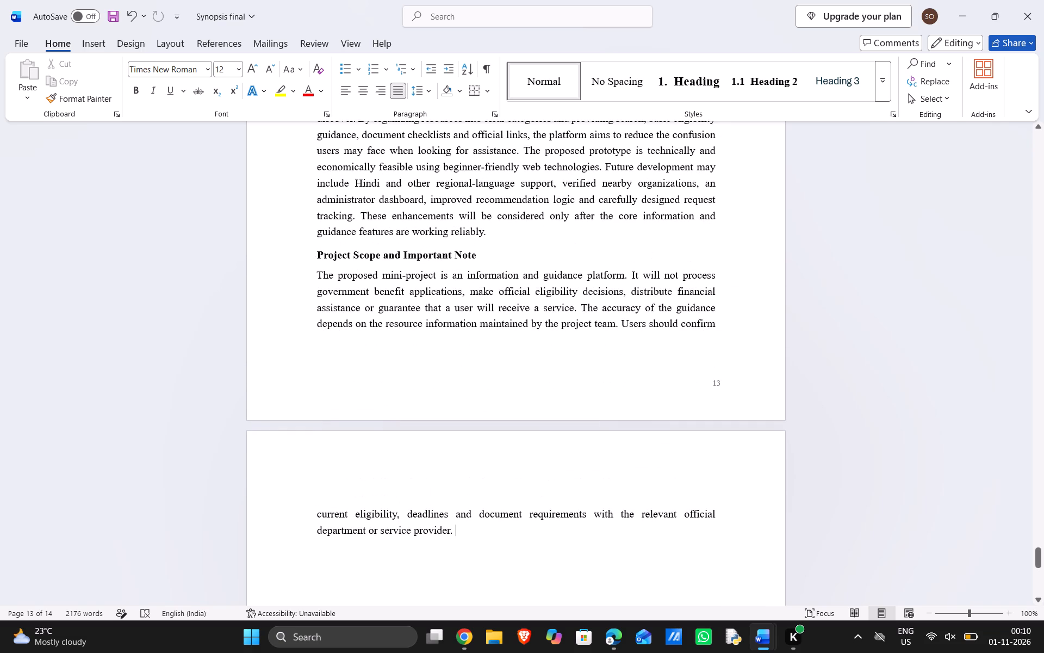
pyautogui.press('BackSpace')
pyautogui.press('BackSpace')
pyautogui.press('BackSpace')
pyautogui.press('BackSpace')
pyautogui.press('BackSpace')
pyautogui.press('BackSpace')
pyautogui.press('BackSpace')
pyautogui.press('BackSpace')
pyautogui.press('BackSpace')
pyautogui.press('BackSpace')
pyautogui.press('BackSpace')
pyautogui.press('BackSpace')
pyautogui.press('BackSpace')
pyautogui.press('BackSpace')
pyautogui.press('BackSpace')
pyautogui.press('BackSpace')
pyautogui.press('BackSpace')
pyautogui.press('BackSpace')
pyautogui.press('BackSpace')
pyautogui.press('BackSpace')
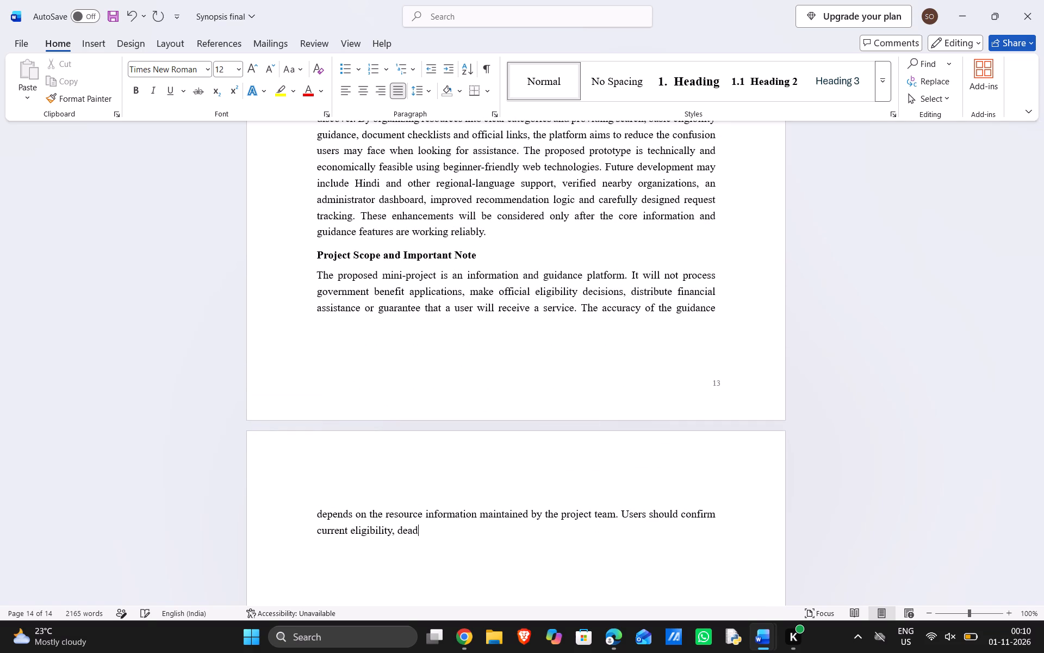
pyautogui.hscroll(1, 465, 536)
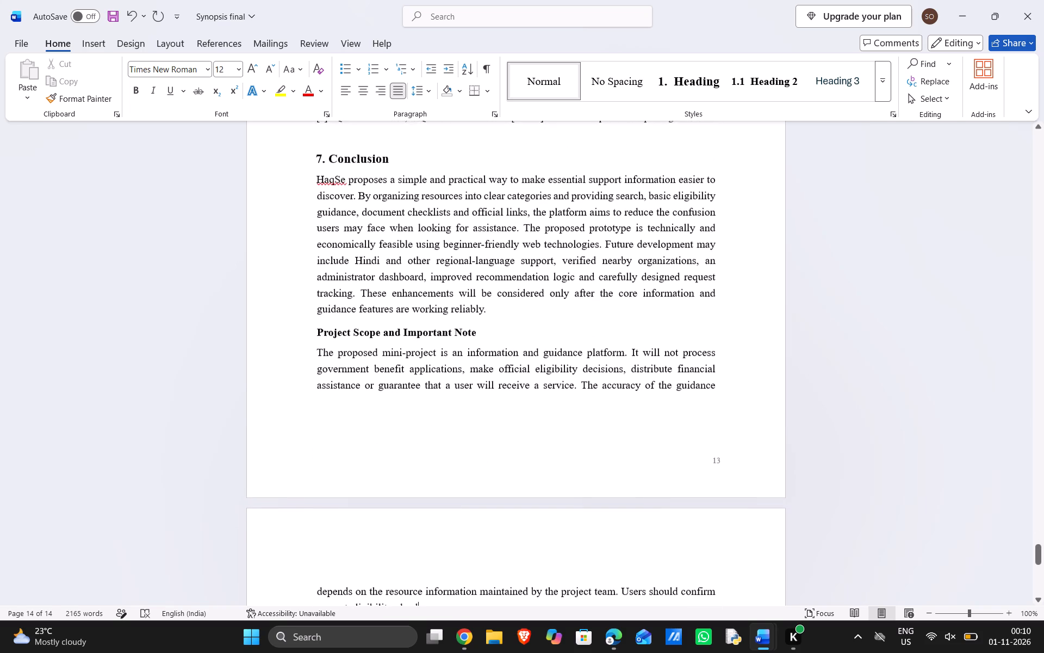
pyautogui.press('BackSpace')
pyautogui.press('BackSpace')
pyautogui.press('BackSpace')
pyautogui.press('BackSpace')
pyautogui.press('BackSpace')
pyautogui.press('BackSpace')
pyautogui.press('BackSpace')
pyautogui.press('BackSpace')
pyautogui.press('BackSpace')
pyautogui.press('BackSpace')
pyautogui.press('BackSpace')
pyautogui.press('BackSpace')
pyautogui.press('BackSpace')
pyautogui.press('BackSpace')
pyautogui.press('BackSpace')
pyautogui.press('BackSpace')
pyautogui.press('BackSpace')
pyautogui.press('BackSpace')
pyautogui.press('BackSpace')
pyautogui.press('BackSpace')
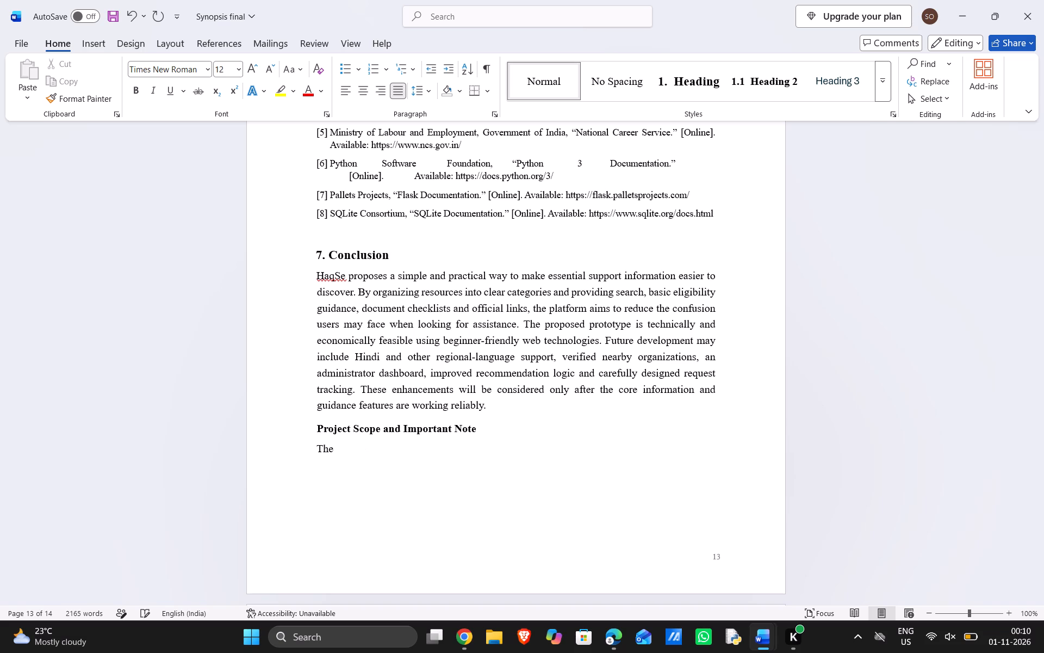
pyautogui.press('BackSpace')
pyautogui.press('BackSpace')
pyautogui.press('BackSpace')
pyautogui.press('BackSpace')
pyautogui.press('BackSpace')
pyautogui.press('BackSpace')
pyautogui.press('BackSpace')
pyautogui.press('BackSpace')
pyautogui.press('BackSpace')
pyautogui.press('BackSpace')
pyautogui.press('BackSpace')
pyautogui.press('BackSpace')
pyautogui.press('BackSpace')
pyautogui.press('BackSpace')
pyautogui.press('BackSpace')
pyautogui.press('BackSpace')
pyautogui.press('BackSpace')
pyautogui.press('BackSpace')
pyautogui.press('BackSpace')
pyautogui.press('BackSpace')
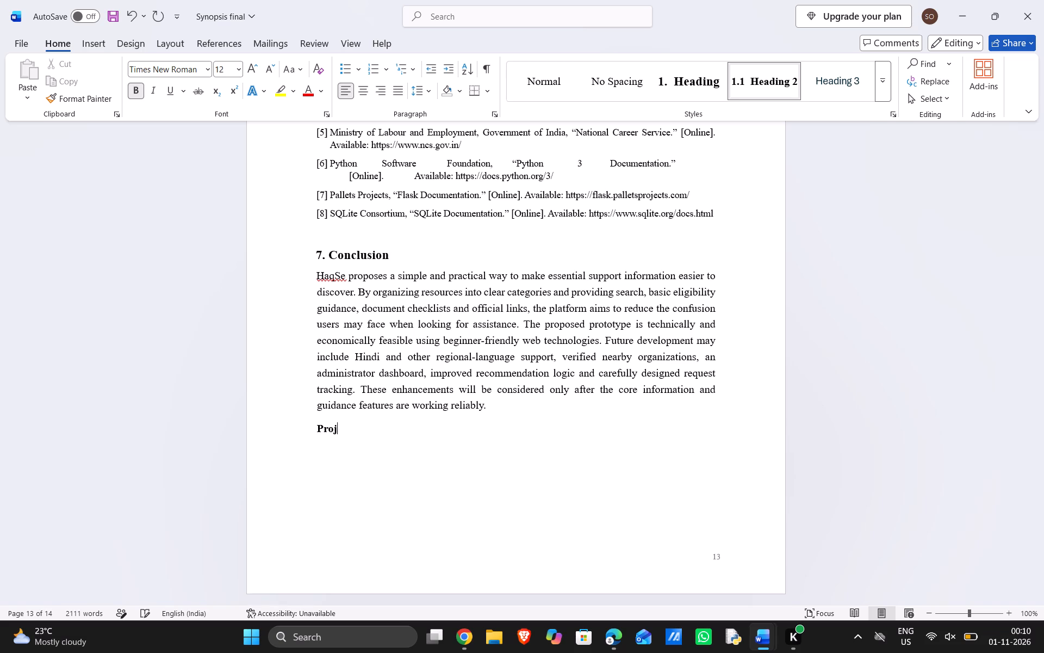
pyautogui.press('BackSpace')
pyautogui.press('BackSpace')
pyautogui.press('BackSpace')
pyautogui.press('BackSpace')
# Insert blank lines after the Testing Module bullet in section 4.1 to push the 4.2 Proposed System Architecture heading onto the next page.
pyautogui.scroll(3, 465, 536)
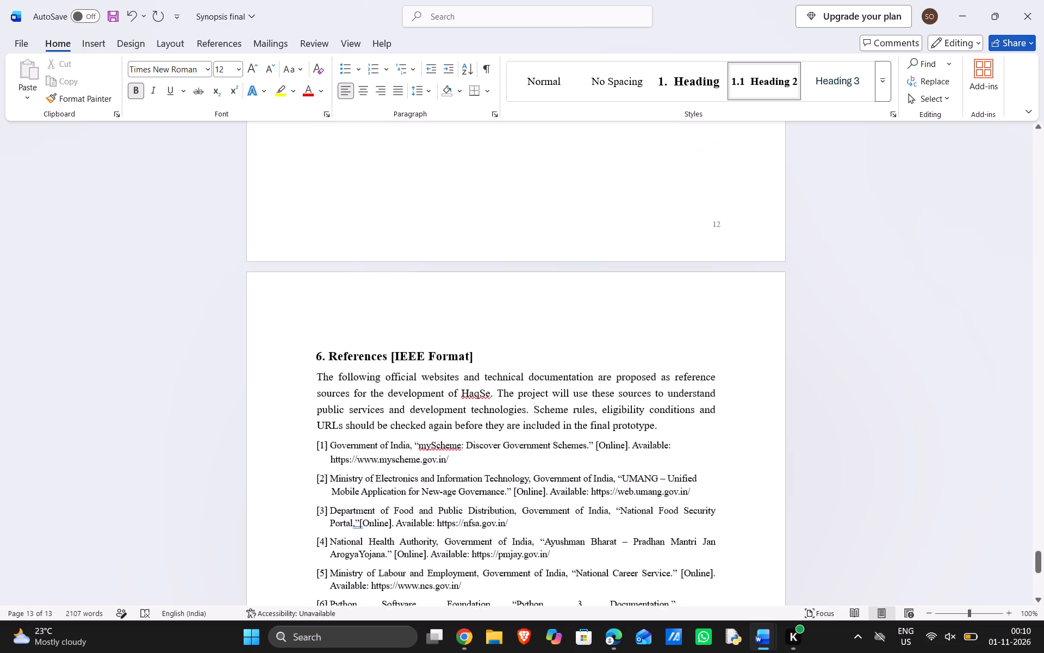
pyautogui.scroll(5, 465, 536)
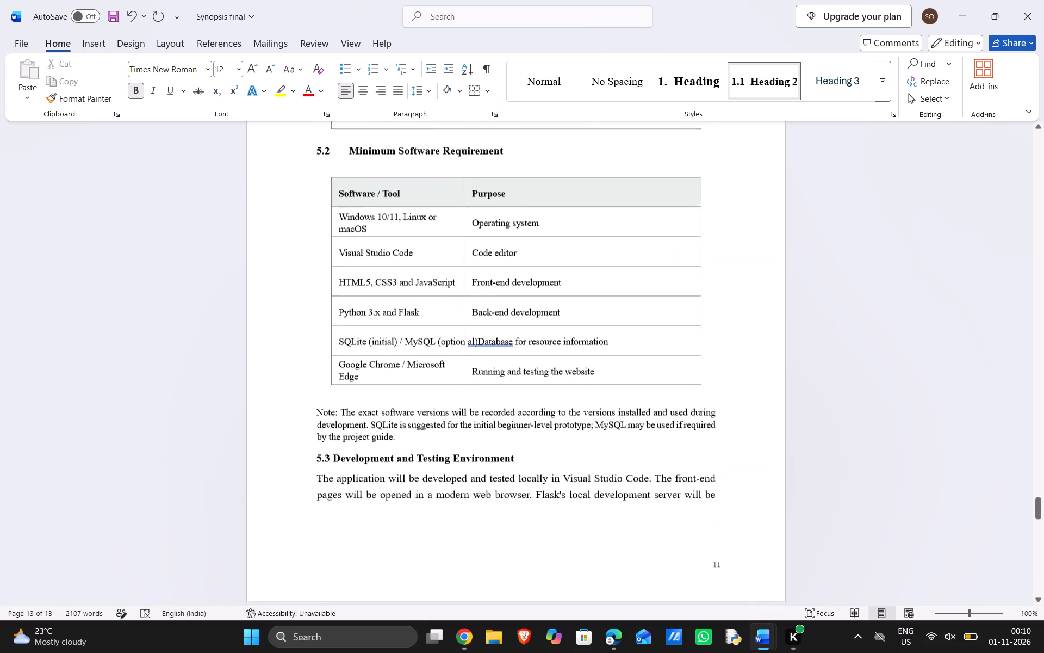
pyautogui.scroll(5, 465, 536)
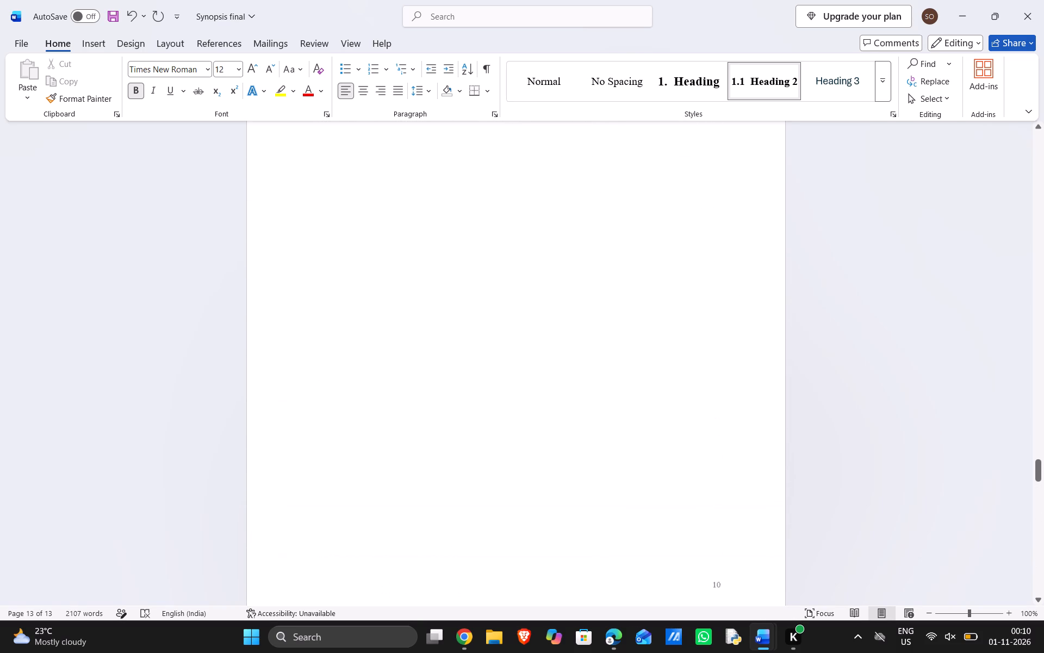
pyautogui.scroll(4, 465, 536)
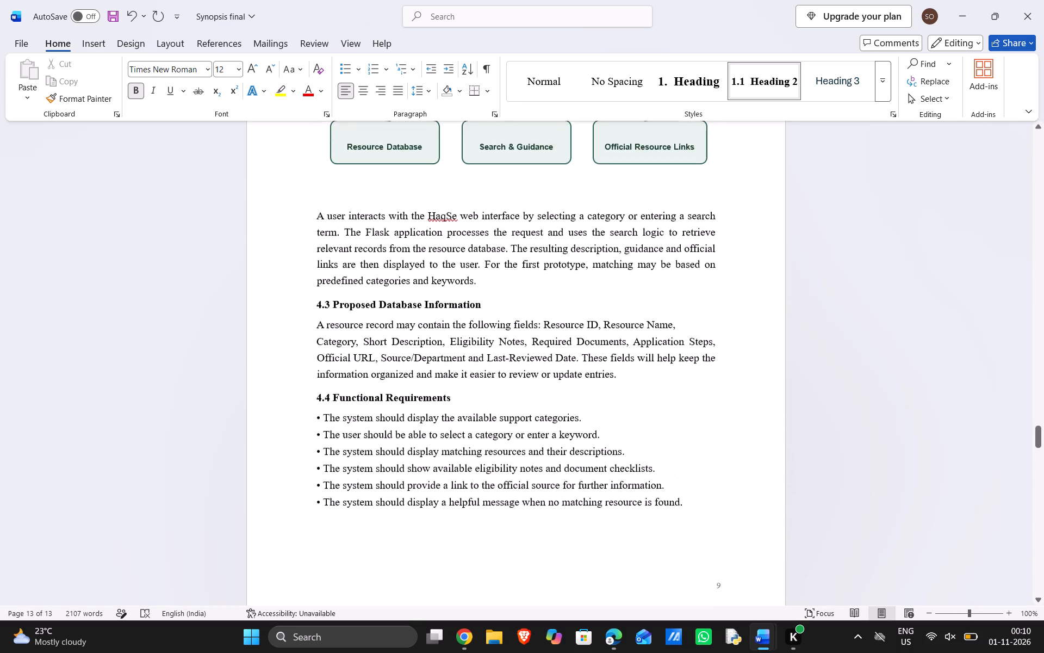
pyautogui.scroll(4, 465, 536)
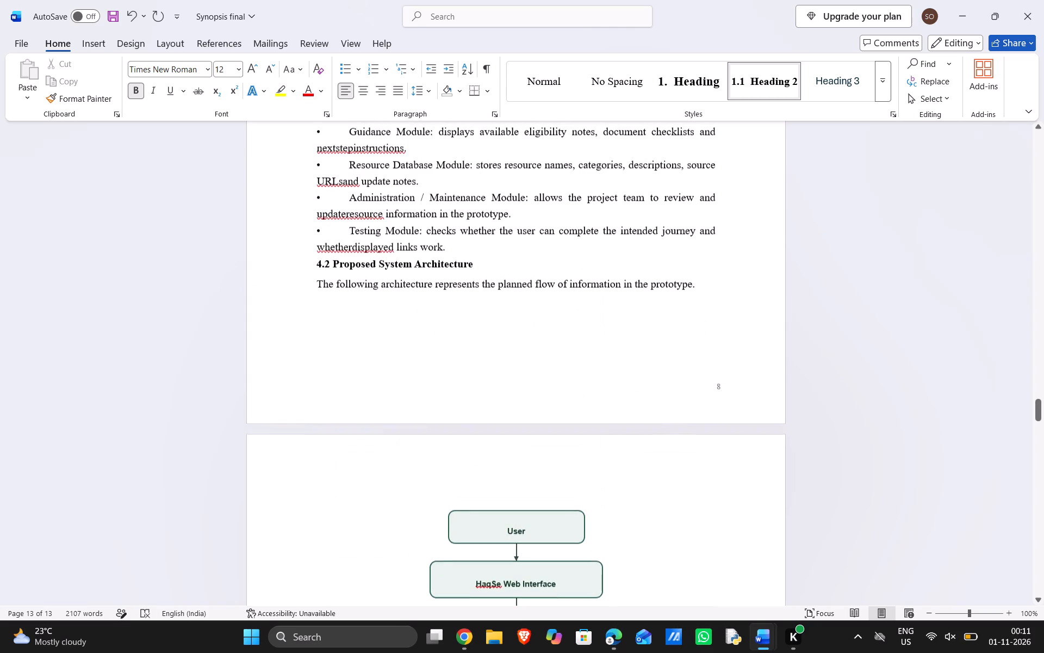
pyautogui.scroll(2, 465, 536)
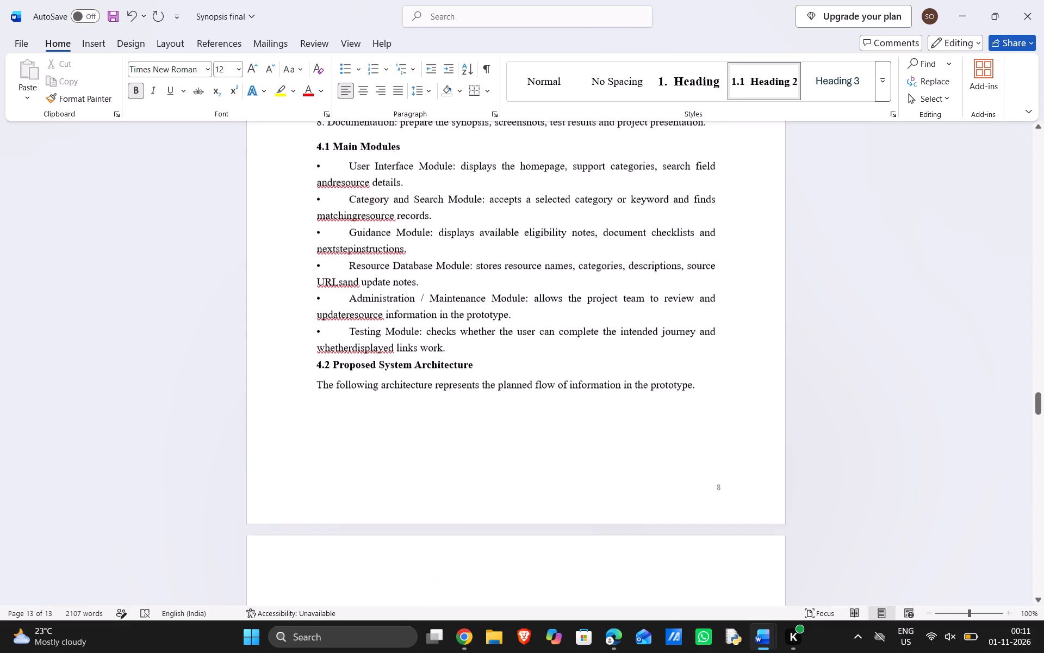
pyautogui.scroll(1, 465, 536)
pyautogui.scroll(-1, 465, 536)
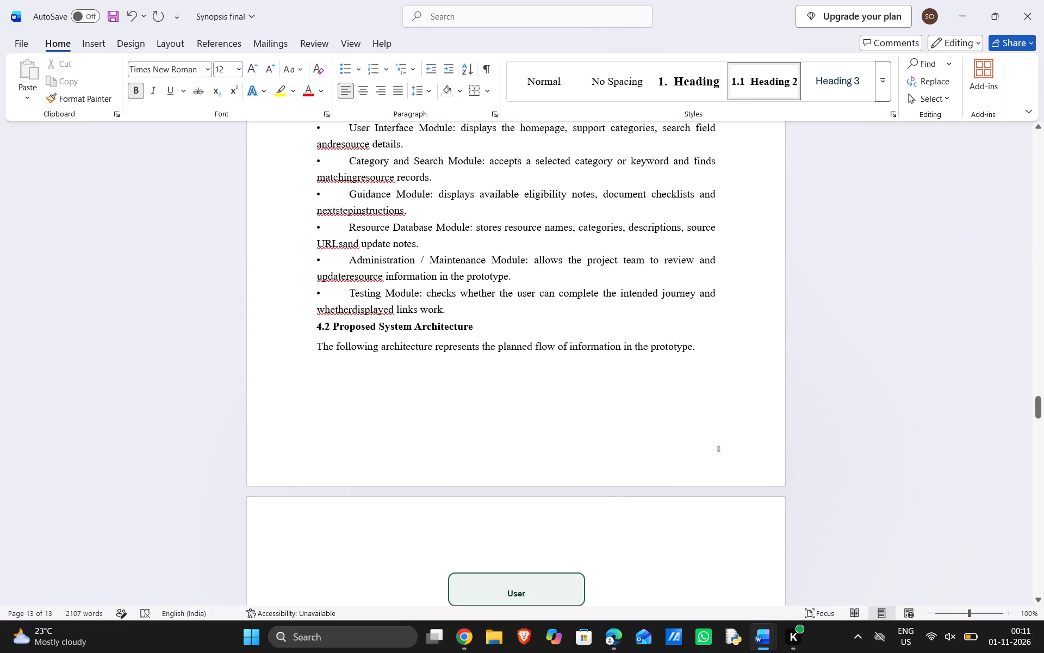
pyautogui.click(450, 310)
pyautogui.press('Return')
pyautogui.press('Return')
pyautogui.press('Return')
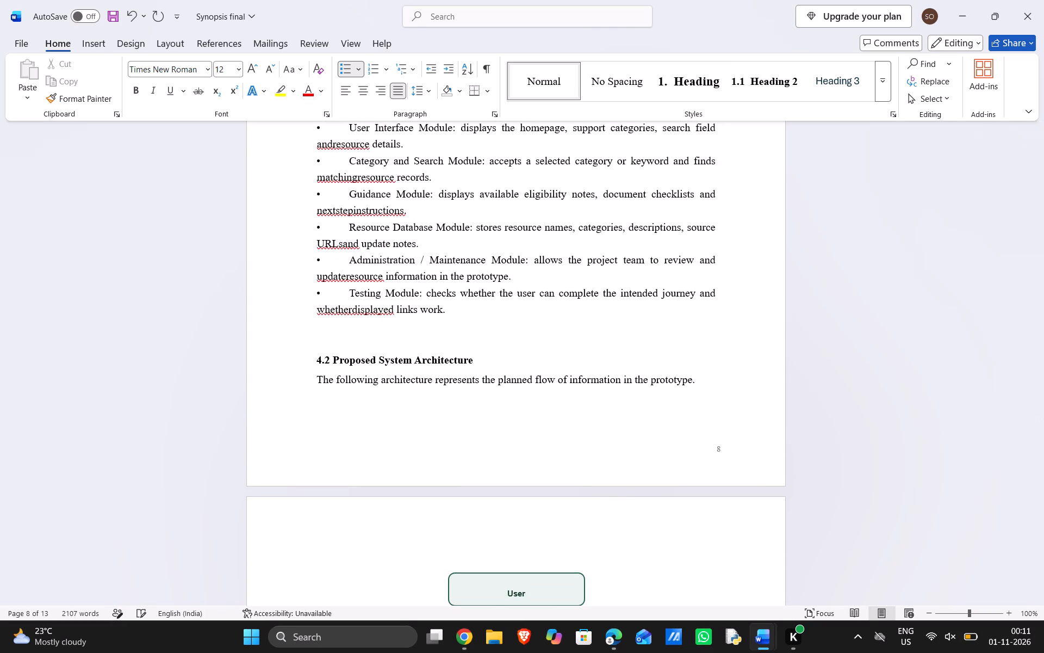
pyautogui.press('Return')
pyautogui.press('Return')
# Add two blank lines between the 4.2 introductory sentence and the system architecture diagram.
pyautogui.scroll(-1, 450, 310)
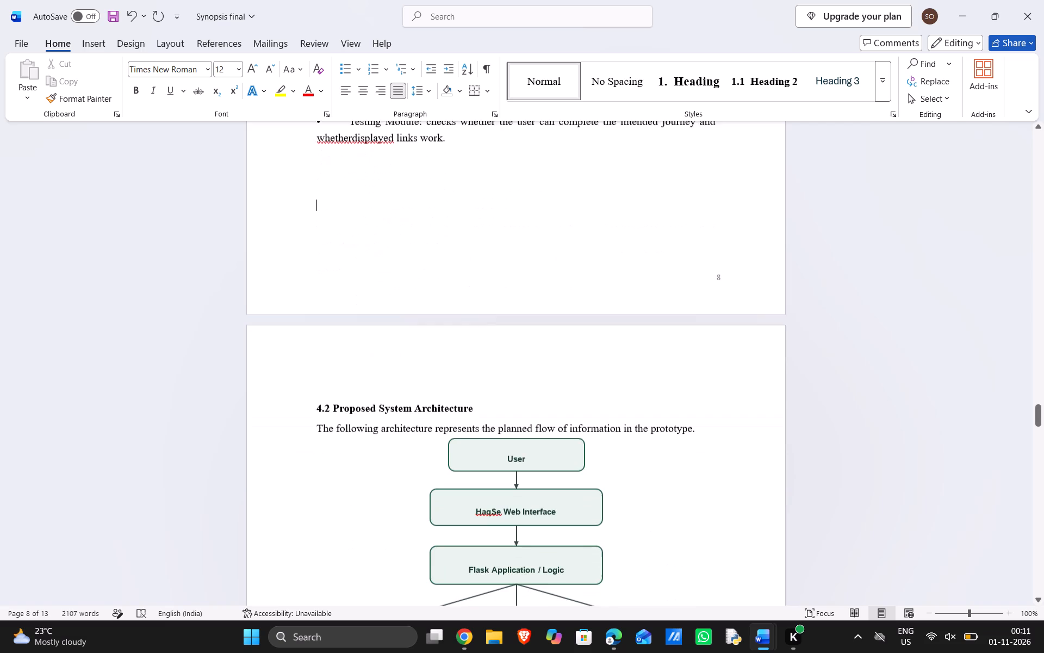
pyautogui.scroll(-2, 450, 310)
pyautogui.click(708, 184)
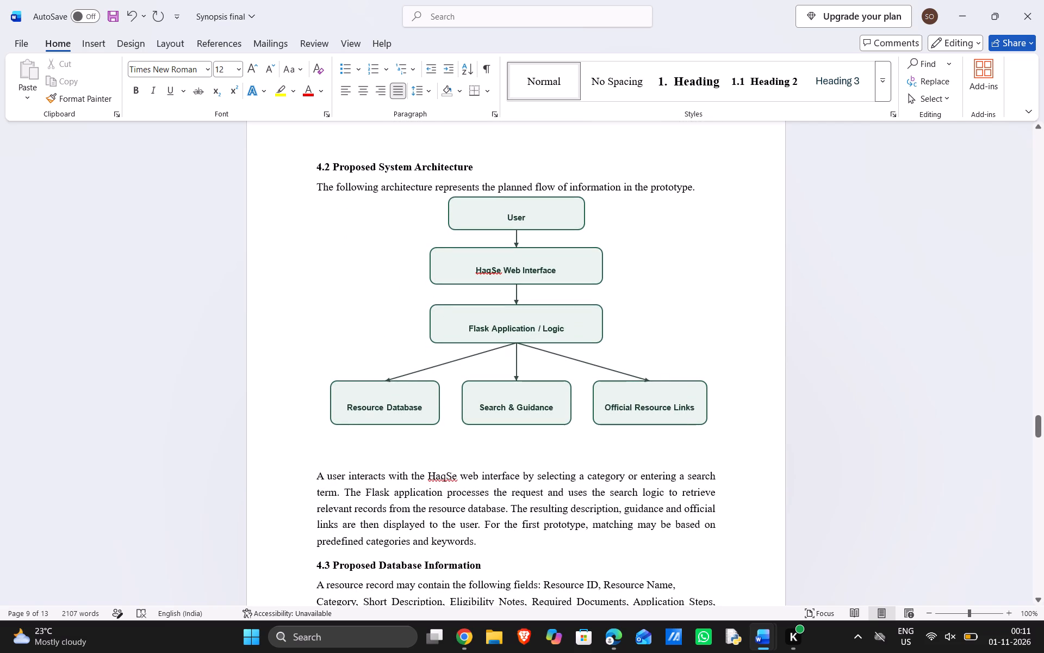
pyautogui.press('Return')
pyautogui.press('Return')
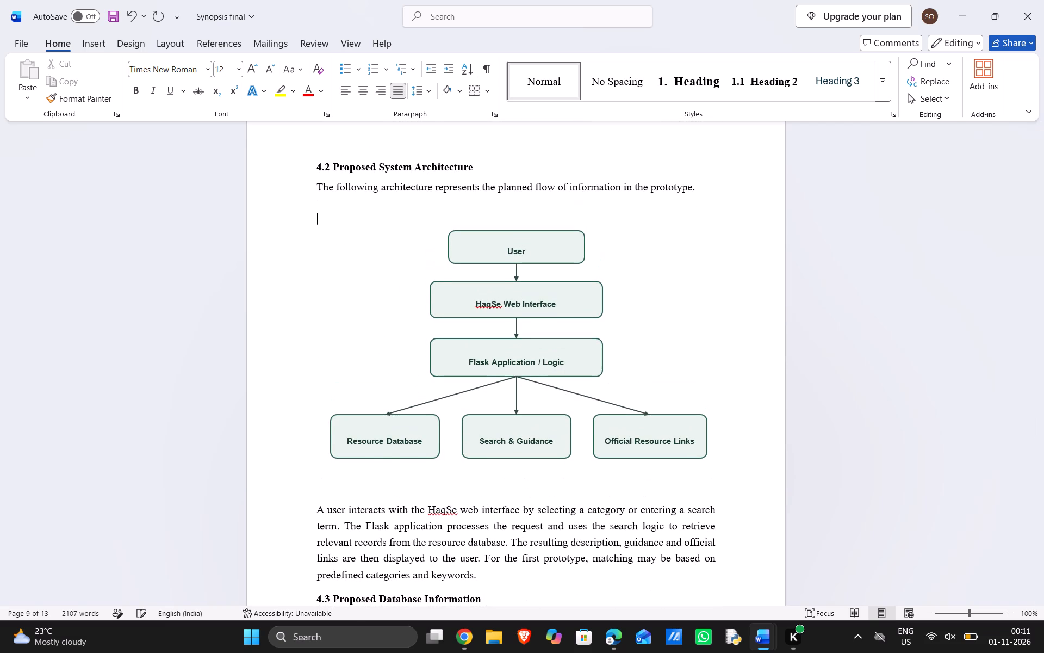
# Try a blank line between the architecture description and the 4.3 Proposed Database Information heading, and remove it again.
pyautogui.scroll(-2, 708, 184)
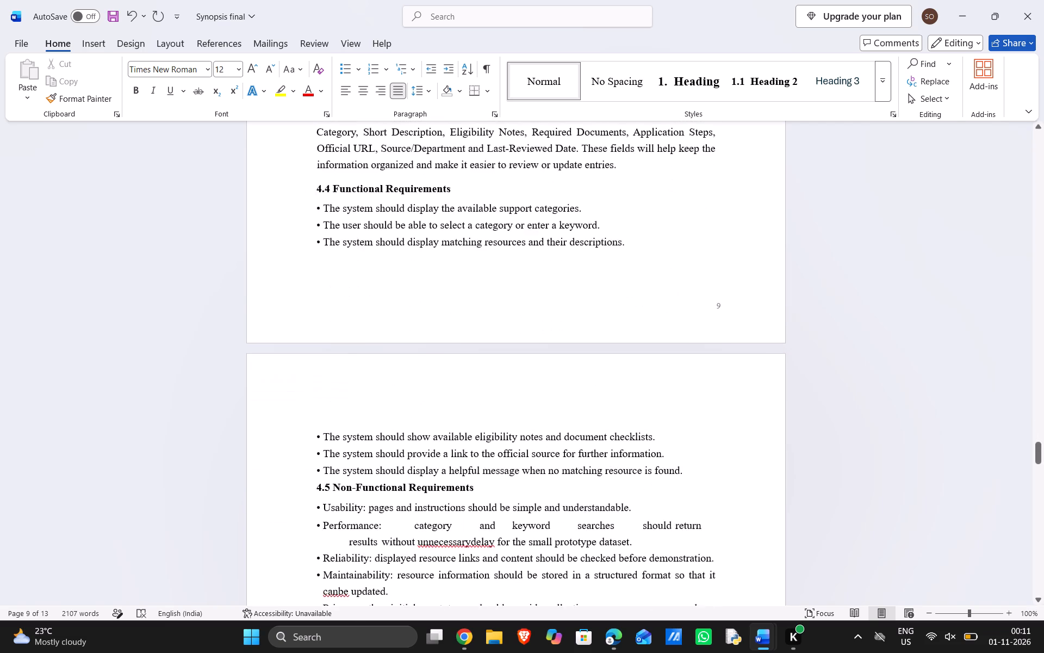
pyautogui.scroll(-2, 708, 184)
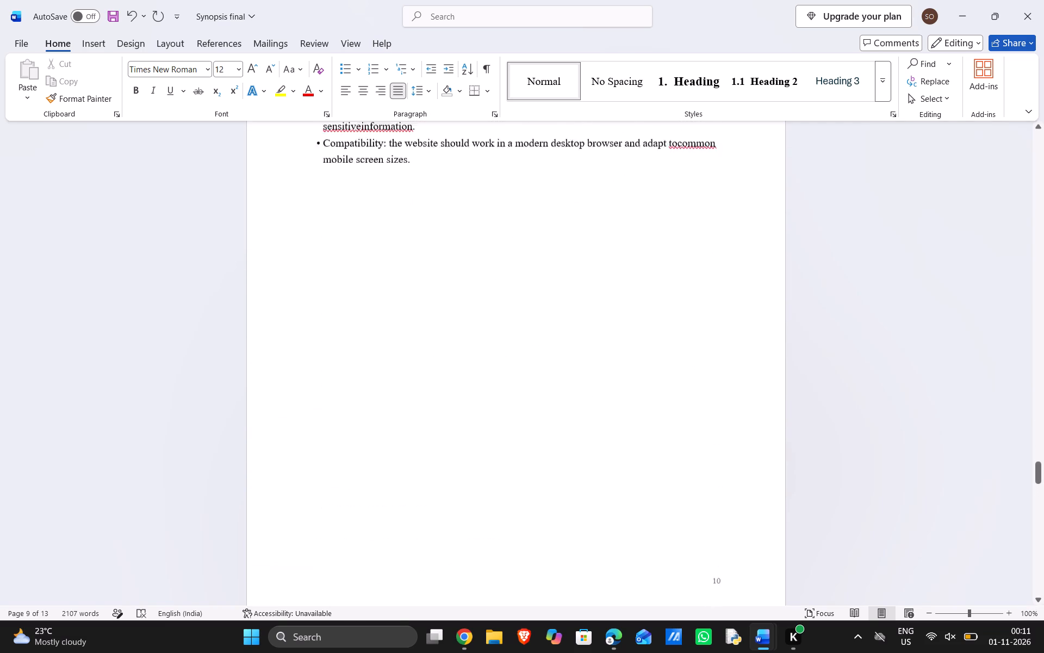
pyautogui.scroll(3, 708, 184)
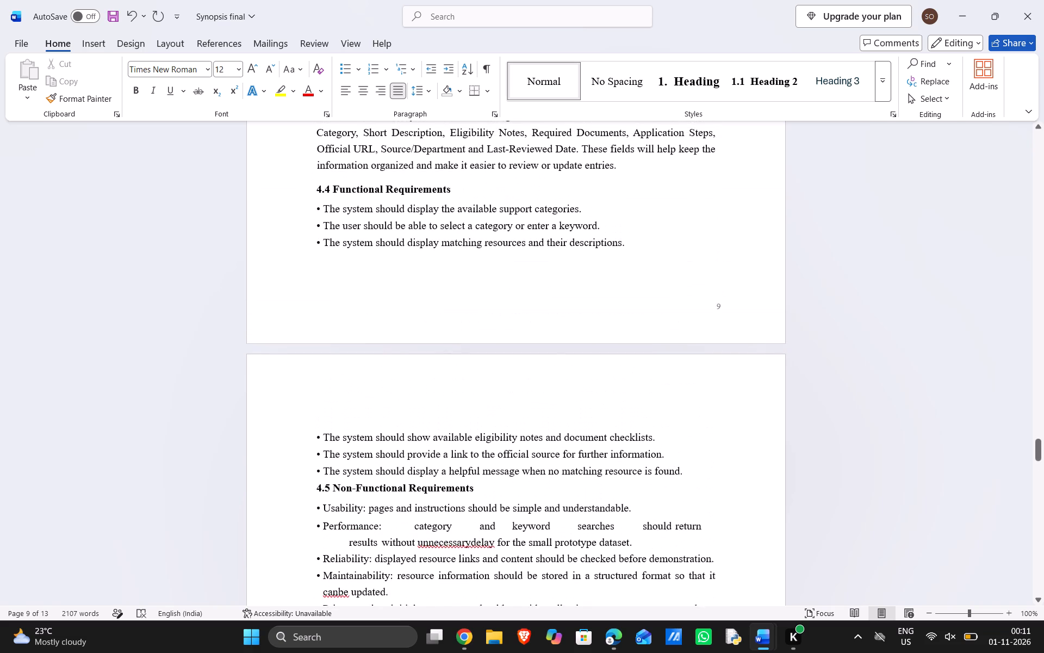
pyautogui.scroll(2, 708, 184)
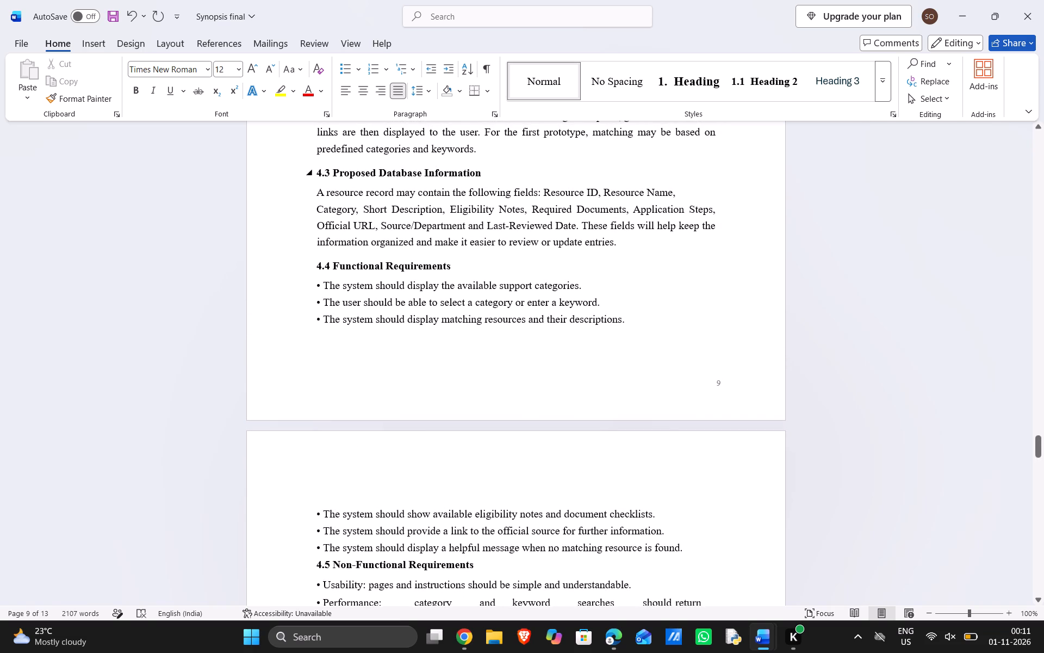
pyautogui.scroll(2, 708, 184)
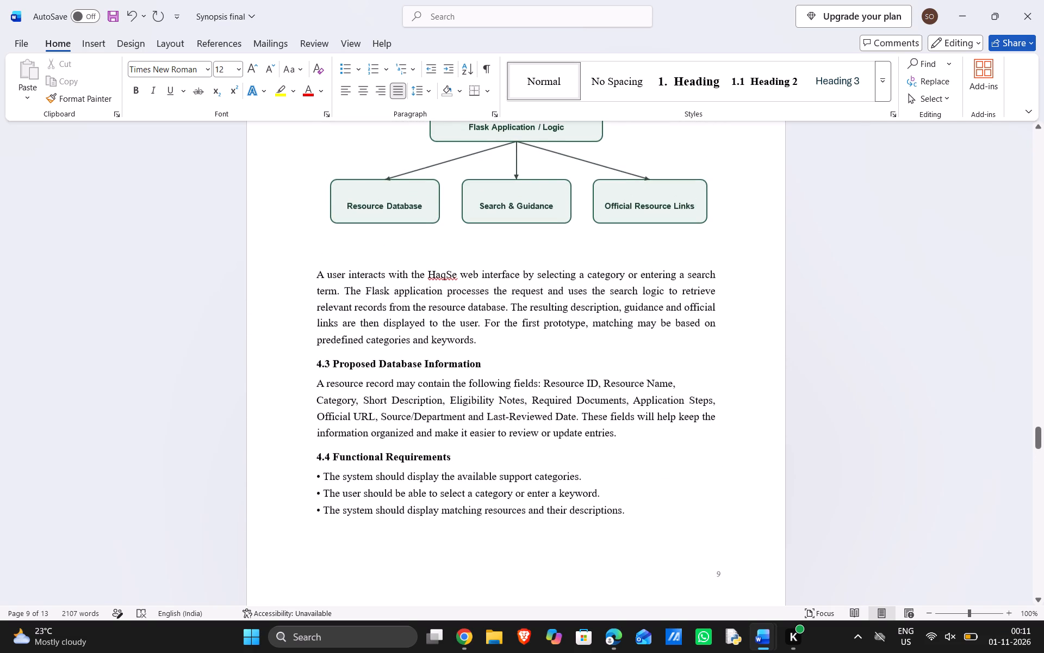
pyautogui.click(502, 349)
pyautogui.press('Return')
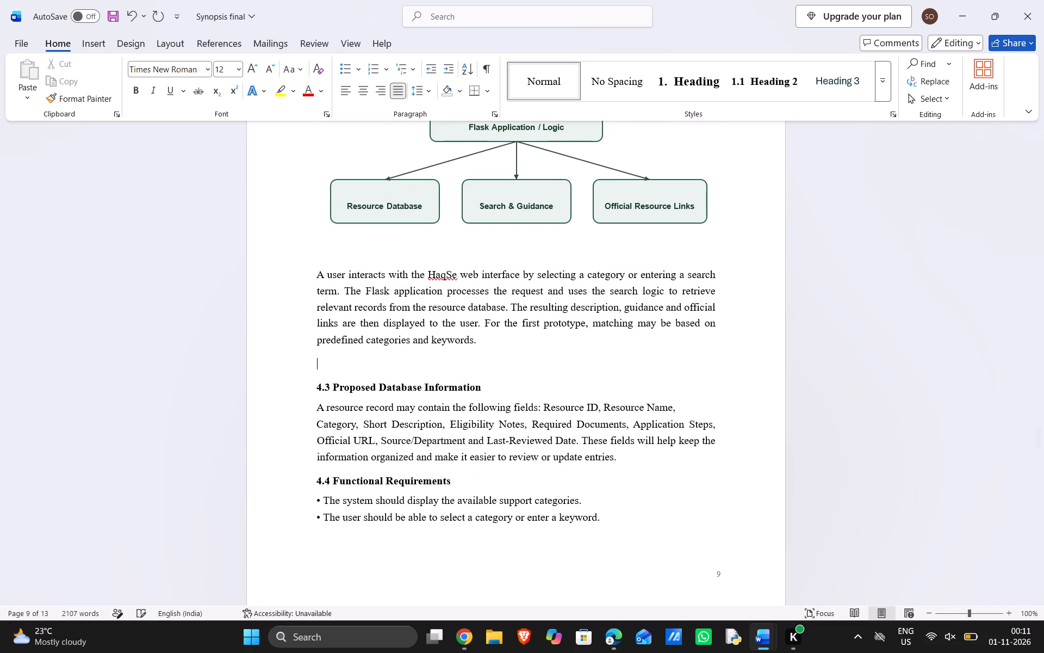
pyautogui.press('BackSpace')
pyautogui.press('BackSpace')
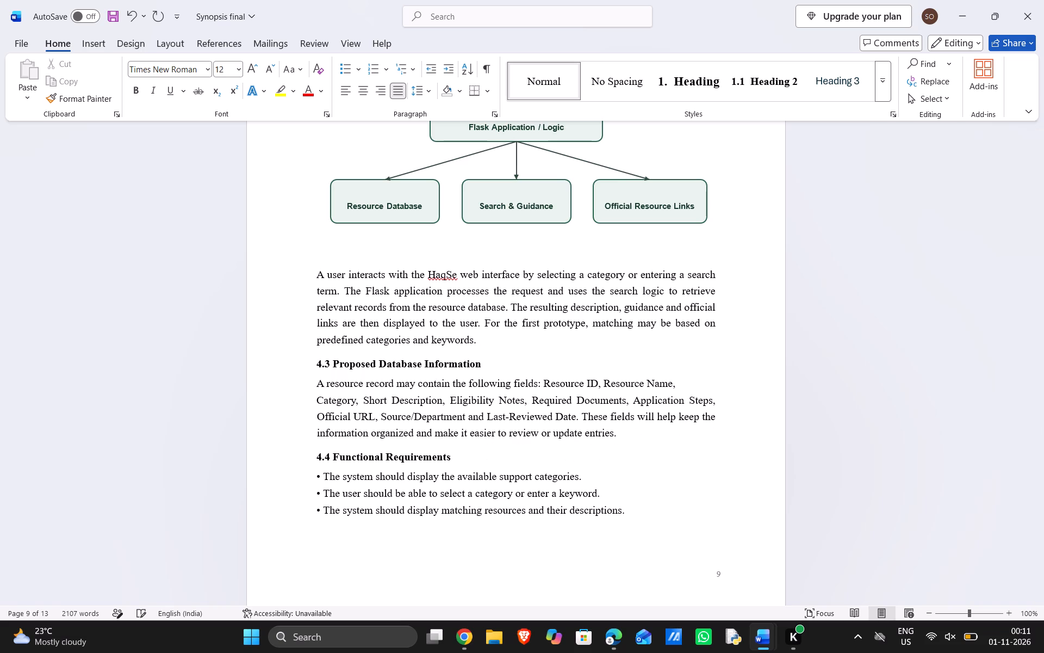
# Review the document layout from the architecture section back through the methodology and introduction to the cover page.
pyautogui.scroll(1, 491, 385)
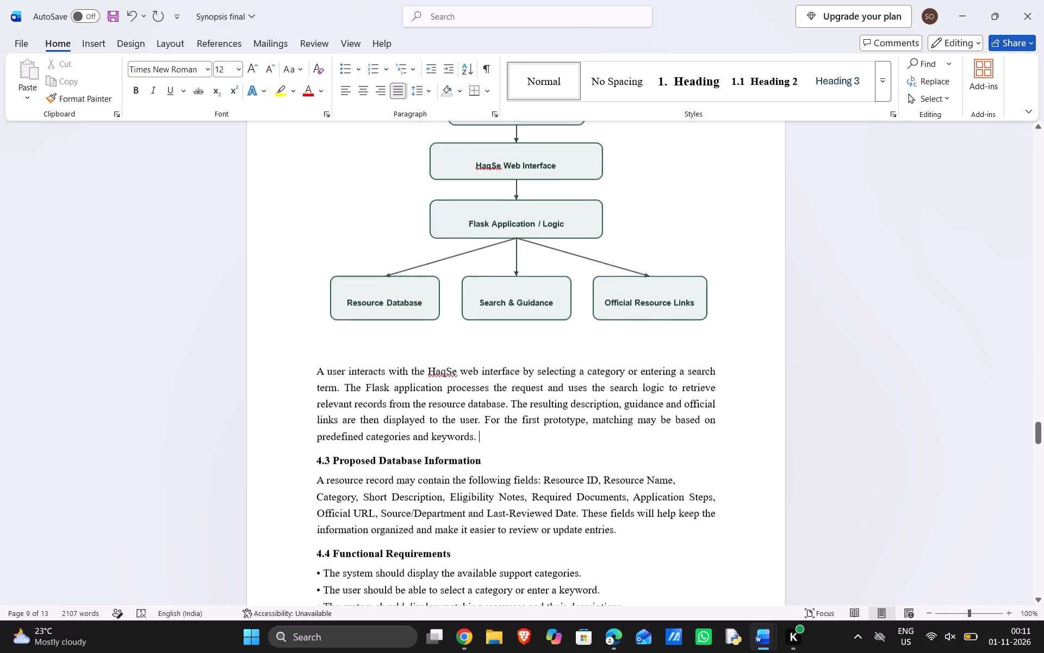
pyautogui.scroll(6, 491, 385)
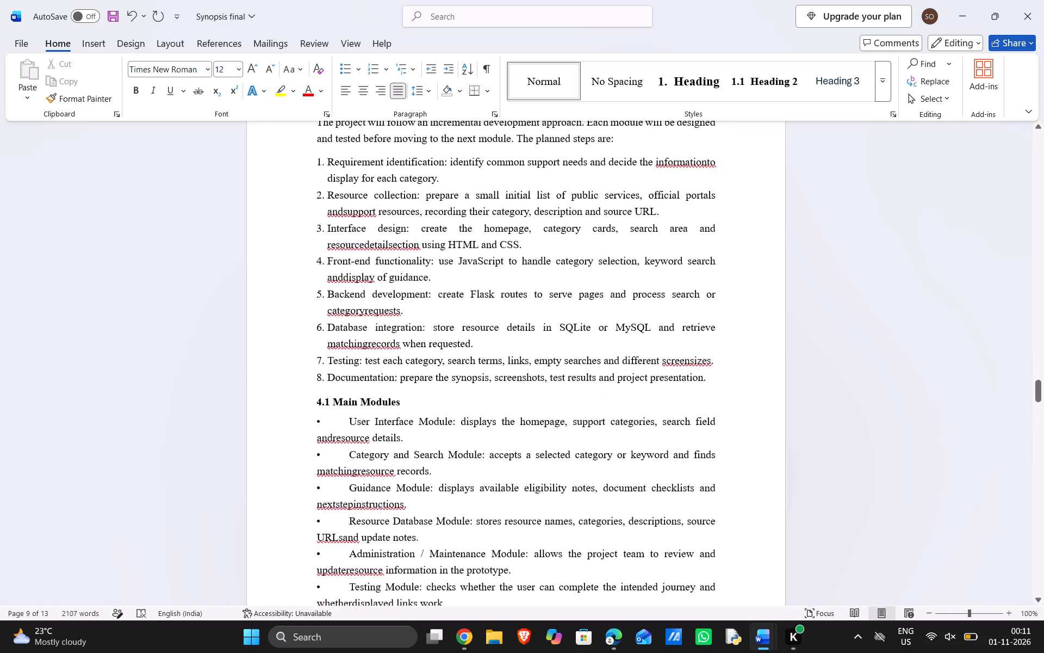
pyautogui.scroll(12, 491, 385)
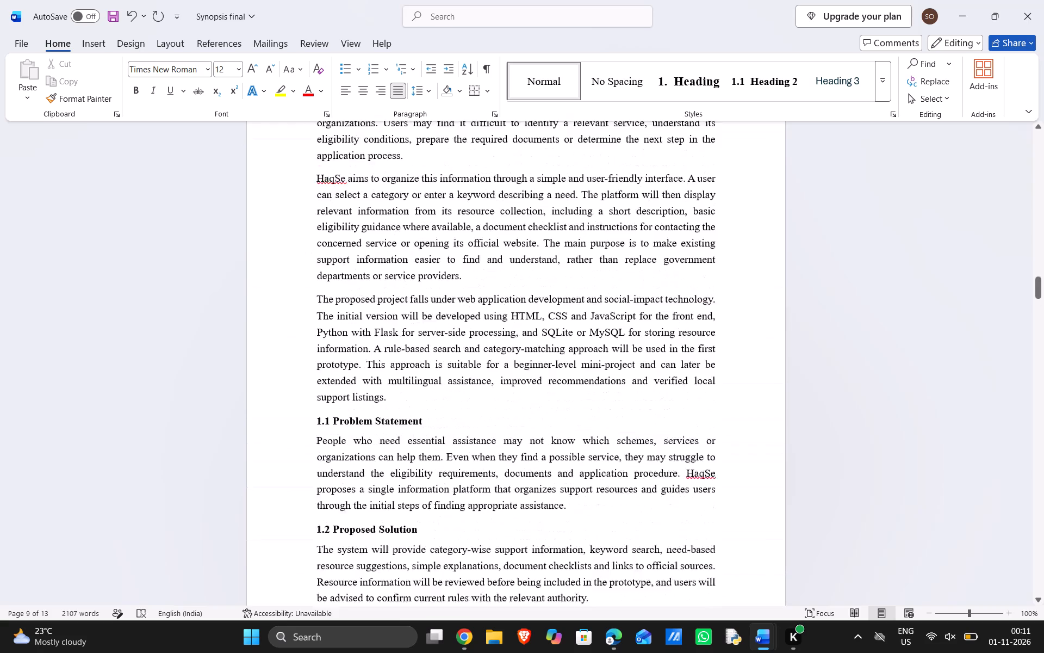
pyautogui.scroll(11, 491, 385)
# Review the document from the cover page forward through the 5.4 Testing Plan and references to the Conclusion.
pyautogui.scroll(-10, 491, 385)
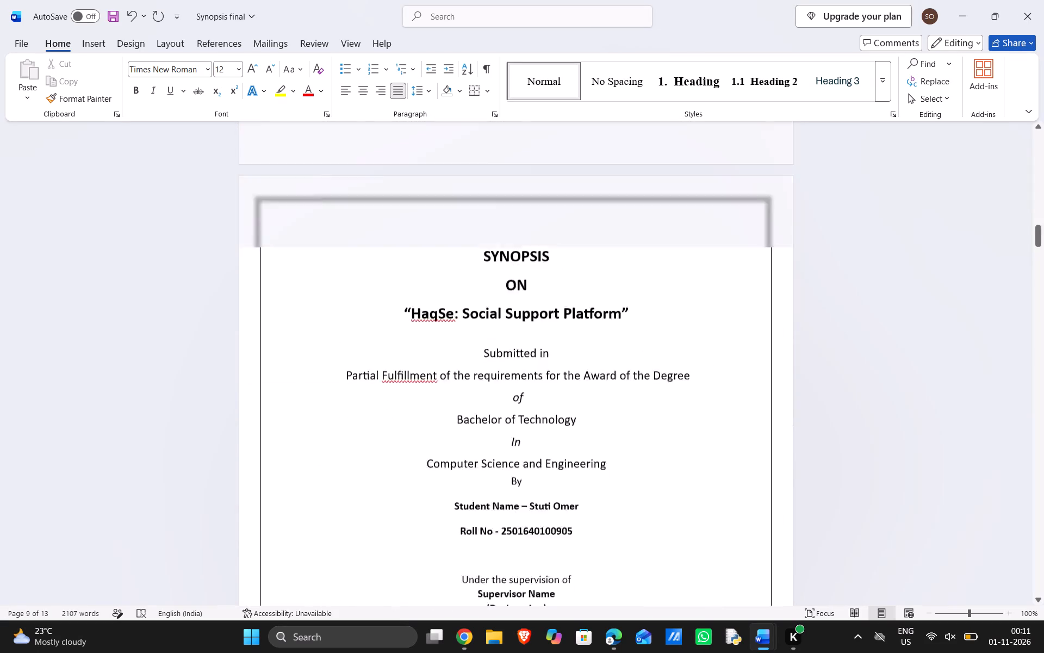
pyautogui.scroll(-11, 491, 385)
pyautogui.scroll(3, 491, 385)
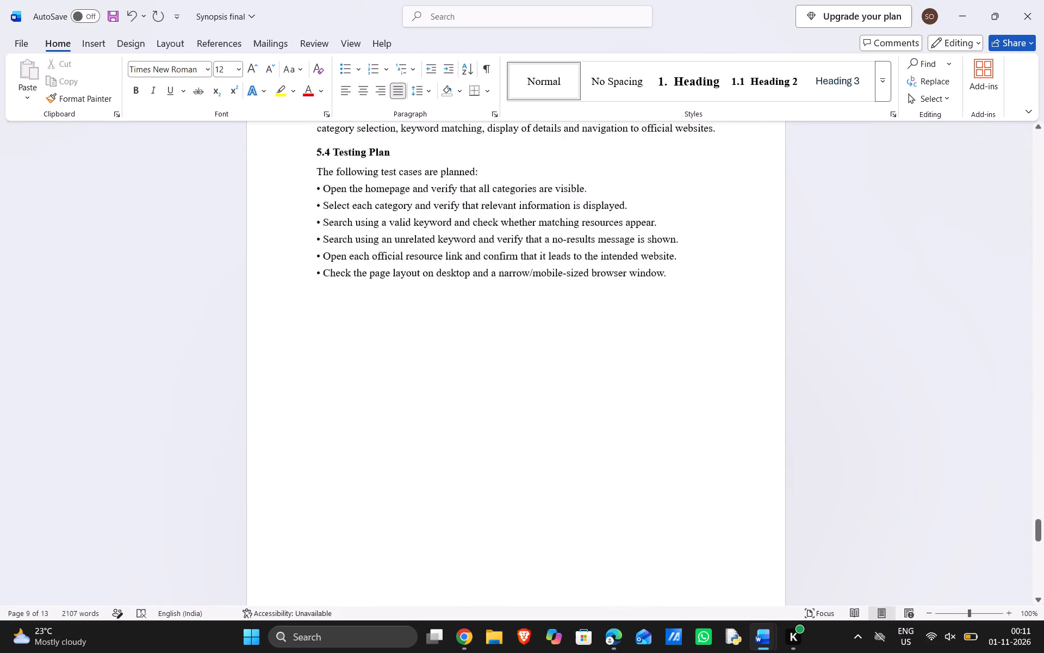
pyautogui.scroll(1, 491, 385)
pyautogui.scroll(-2, 491, 385)
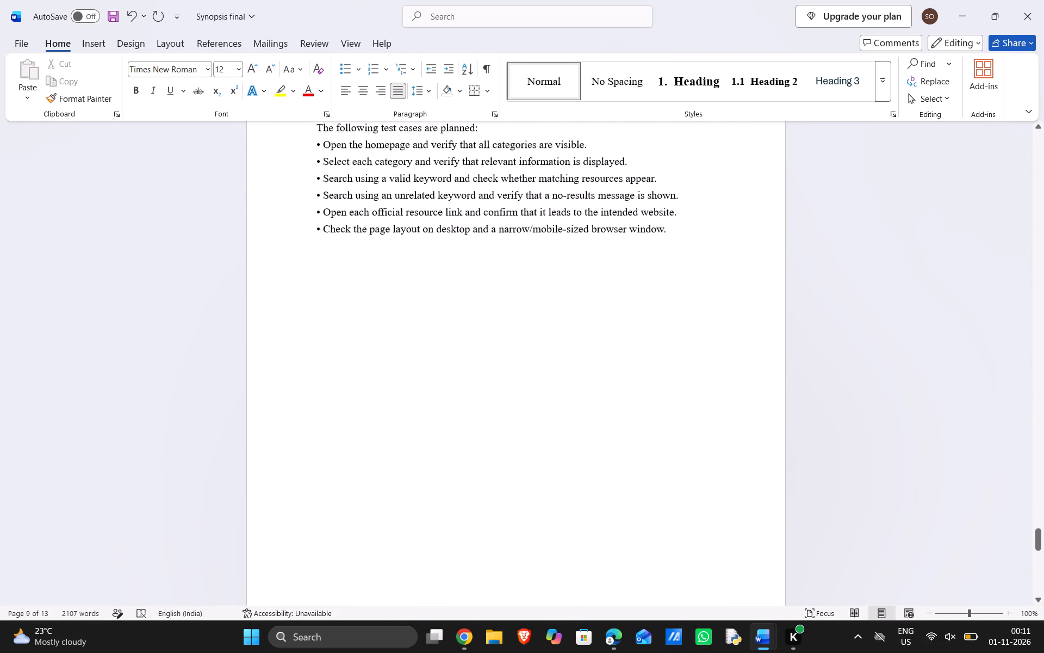
pyautogui.scroll(1, 491, 385)
pyautogui.scroll(-5, 491, 385)
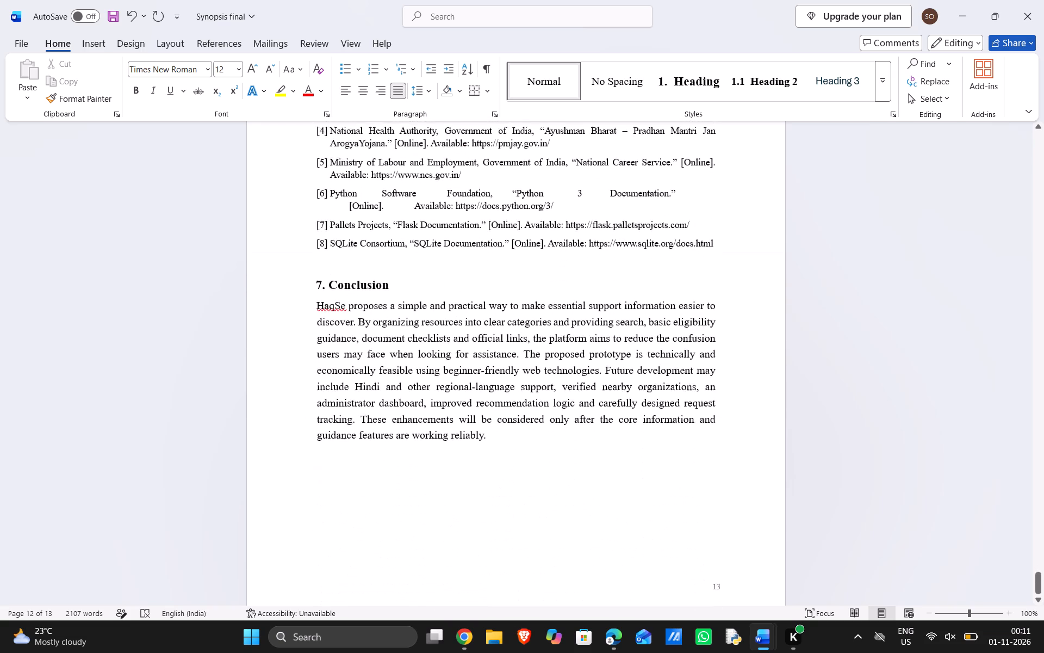
pyautogui.scroll(-2, 491, 385)
# Check the pages from the Conclusion back through the requirements and feasibility sections to the very first page.
pyautogui.scroll(4, 491, 385)
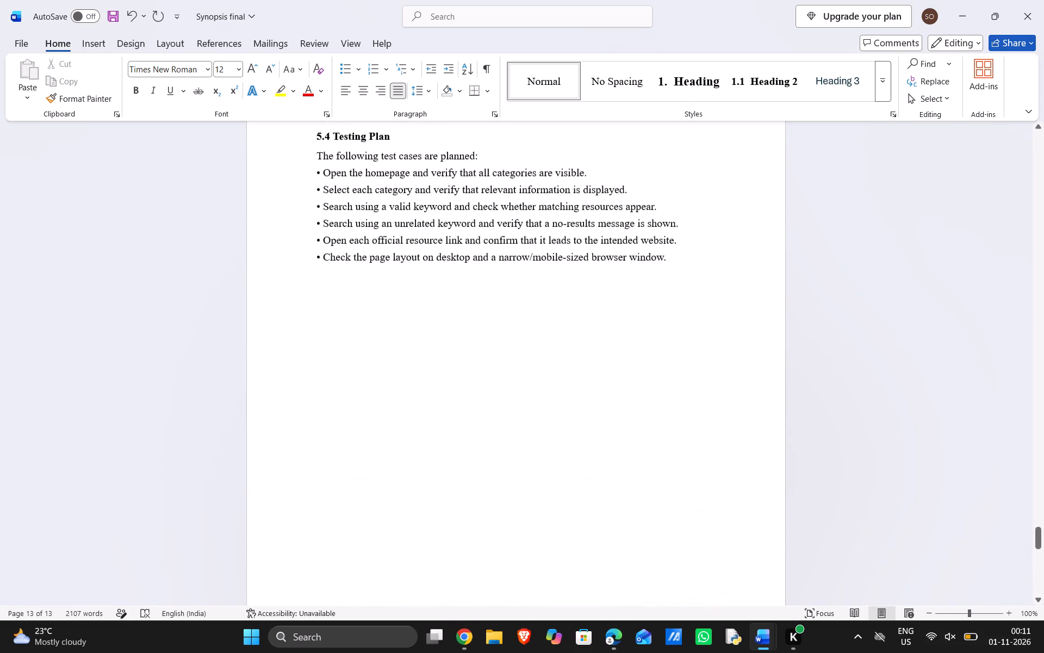
pyautogui.scroll(9, 491, 385)
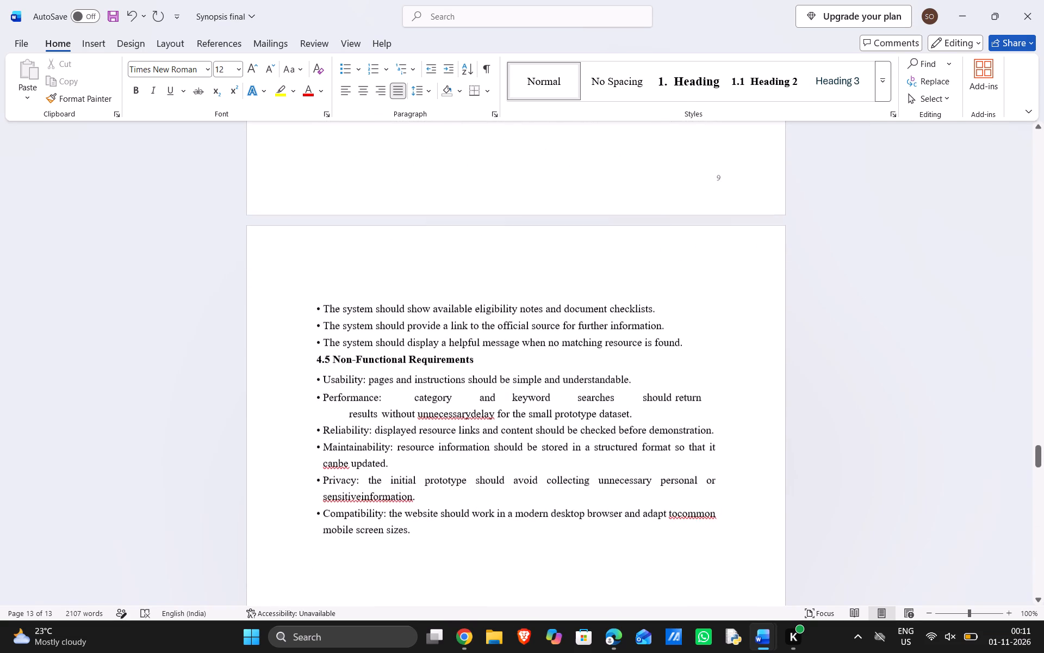
pyautogui.scroll(13, 491, 385)
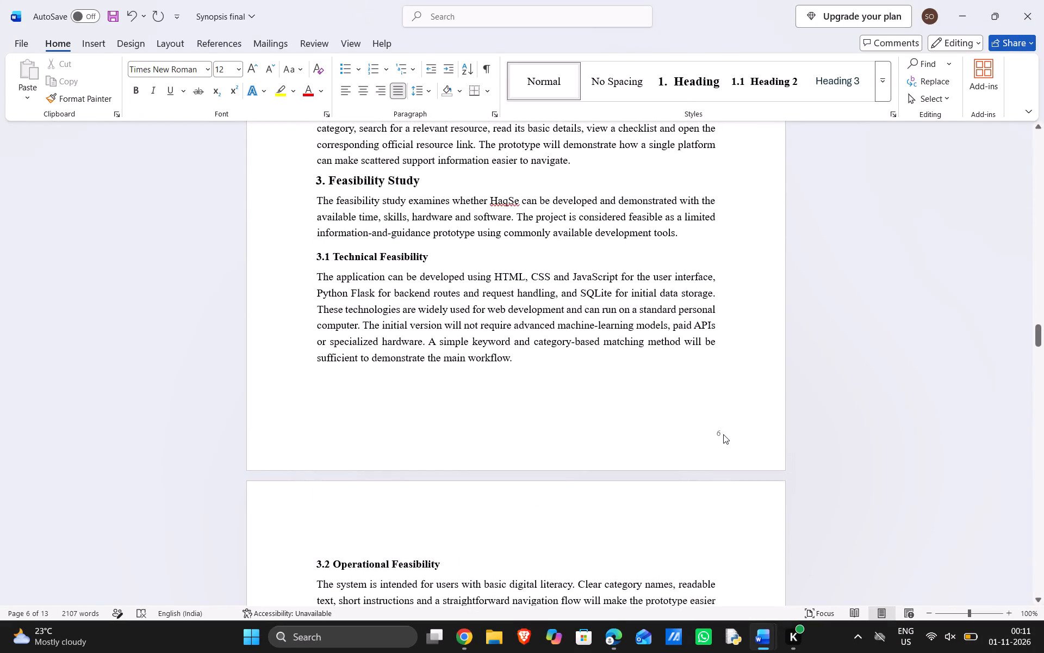
pyautogui.scroll(17, 723, 434)
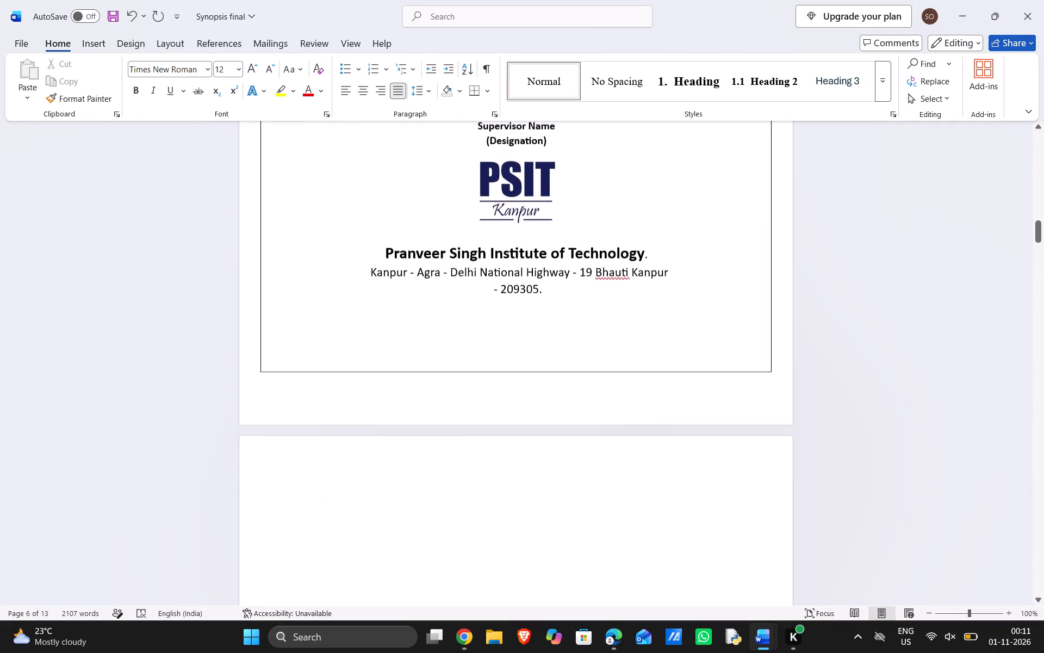
pyautogui.scroll(13, 723, 434)
pyautogui.scroll(8, 723, 434)
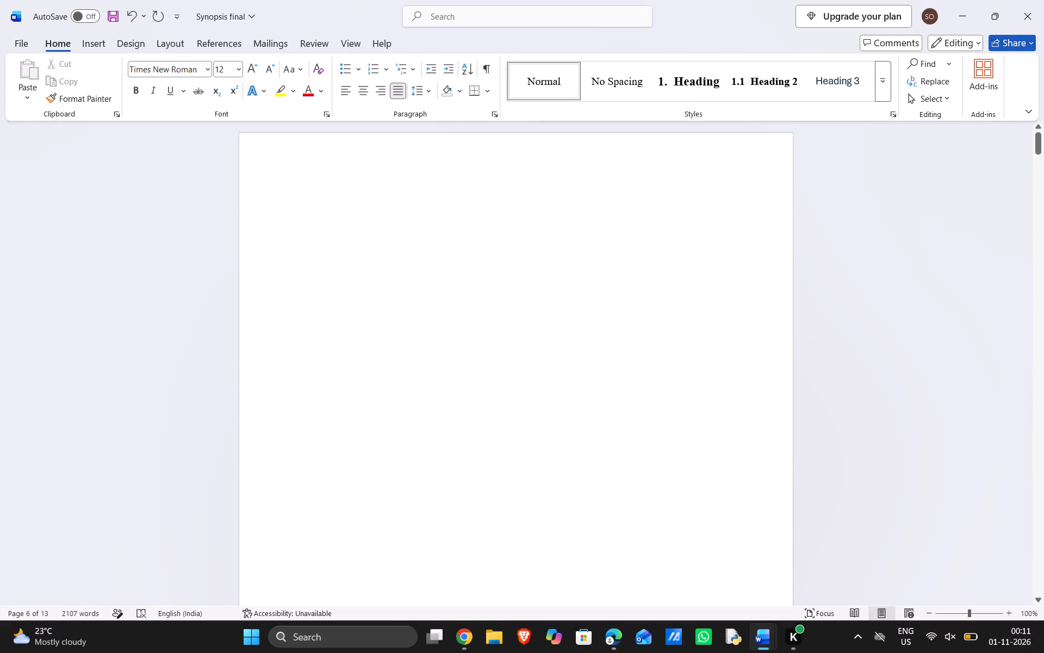
# Save the synopsis to the Desktop as a PDF named Synopsis doc, with the file opened after publishing.
pyautogui.hotkey('ctrl', 's')
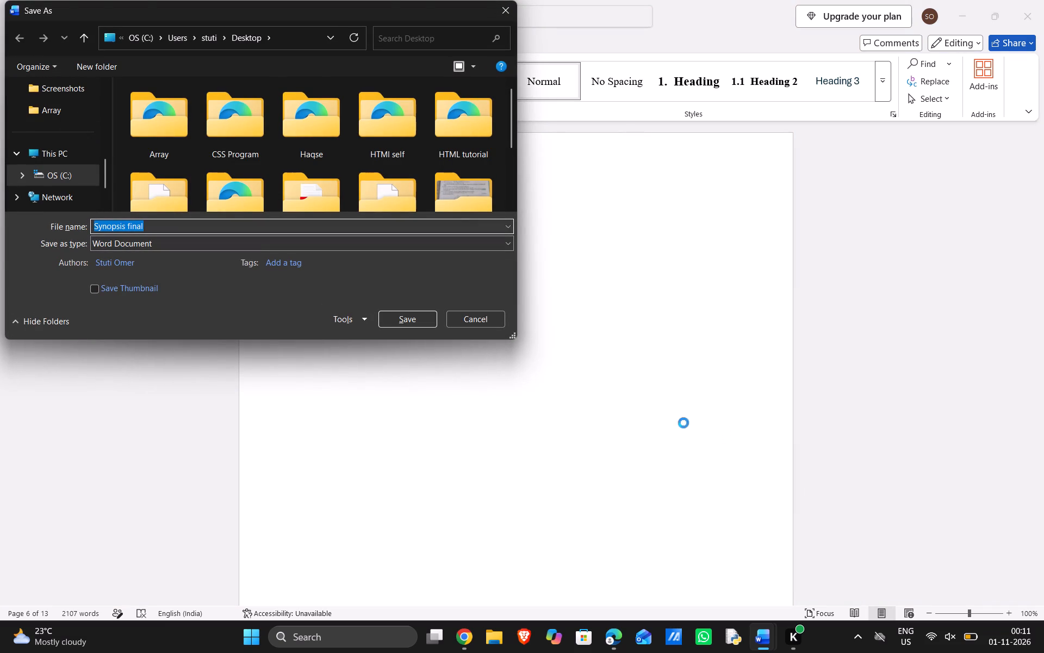
pyautogui.click(198, 231)
pyautogui.click(198, 231)
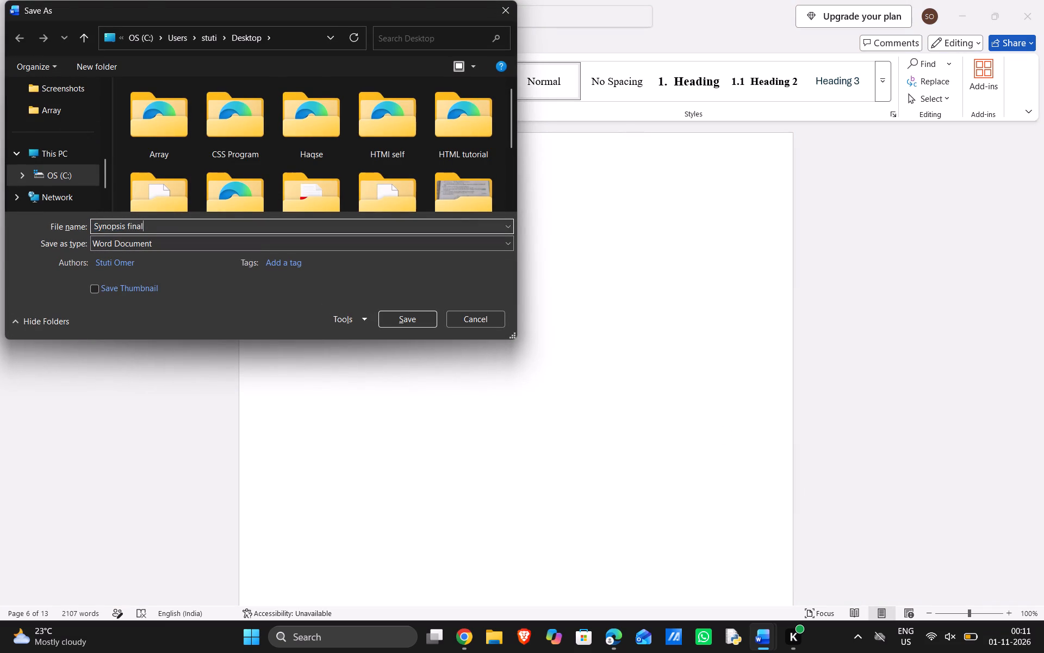
pyautogui.press('space')
pyautogui.press('BackSpace')
pyautogui.press('BackSpace')
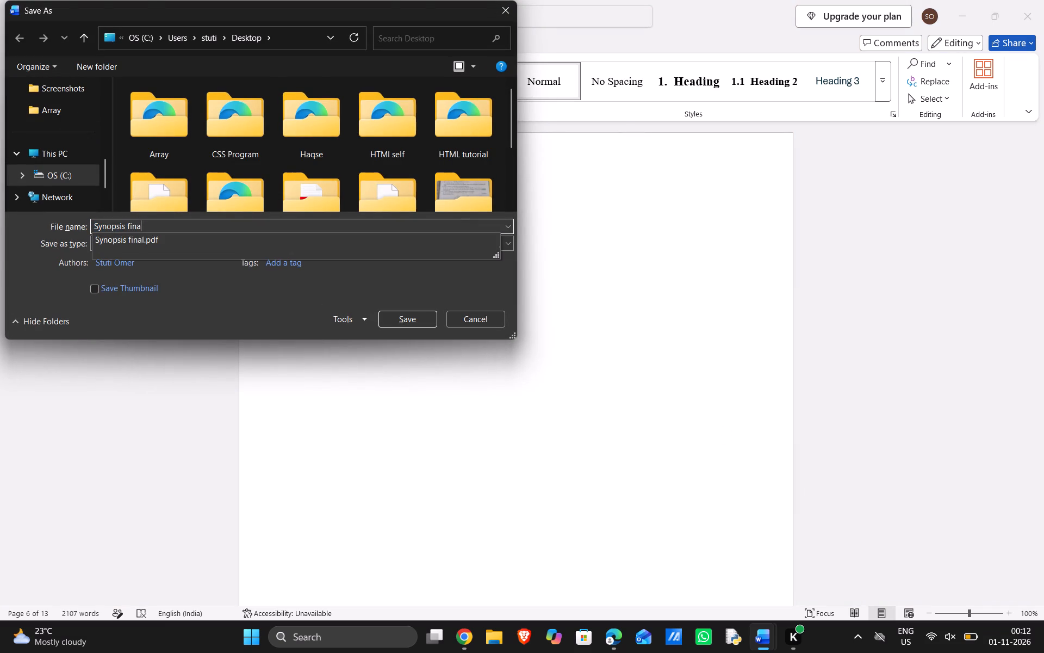
pyautogui.press('BackSpace')
pyautogui.press('BackSpace')
pyautogui.press('BackSpace')
pyautogui.press('BackSpace')
pyautogui.press('BackSpace')
pyautogui.press('space')
pyautogui.write('don')
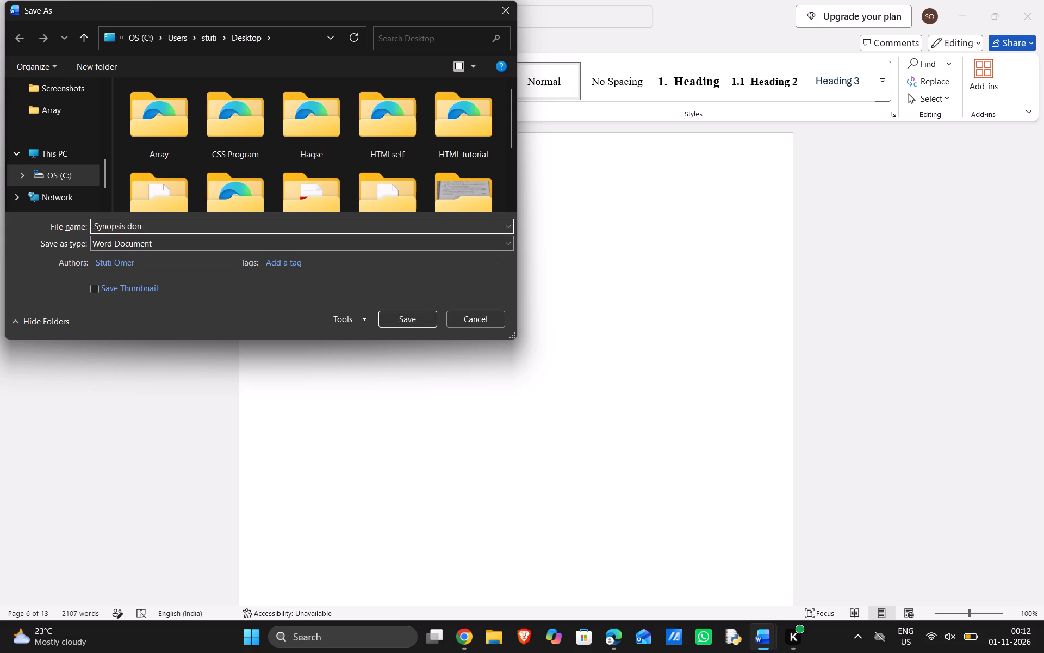
pyautogui.press('BackSpace')
pyautogui.press('c')
pyautogui.click(315, 243)
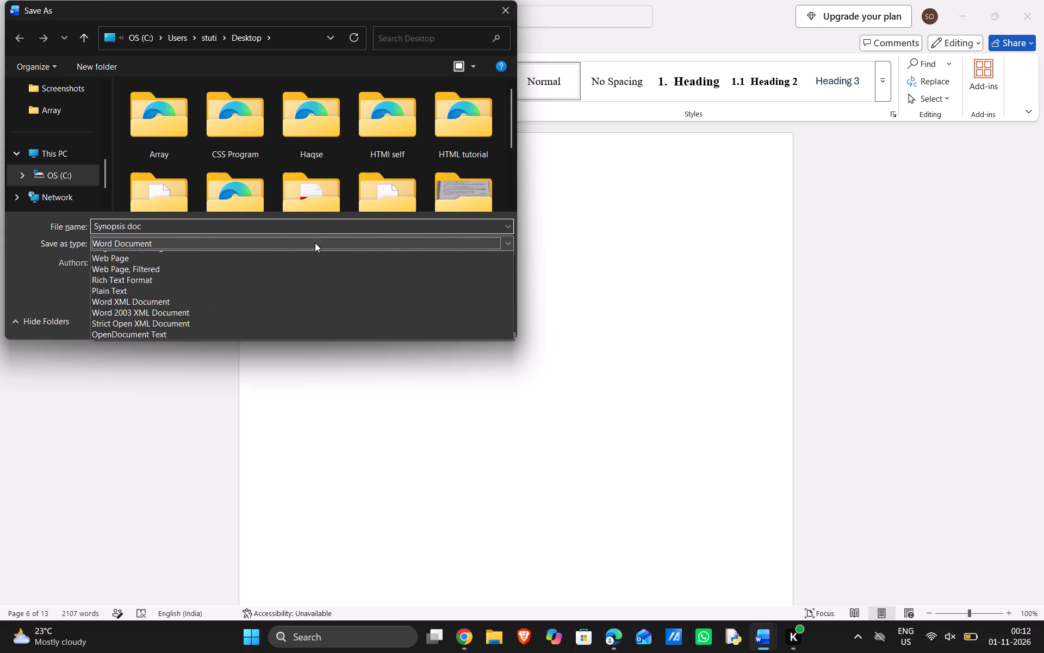
pyautogui.click(192, 320)
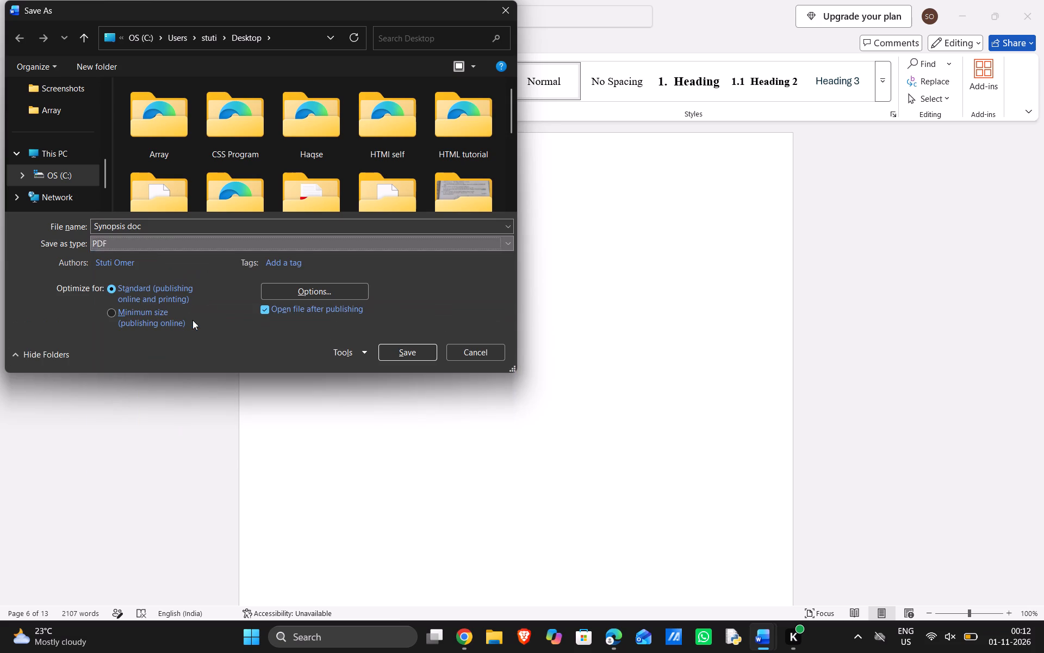
pyautogui.click(395, 355)
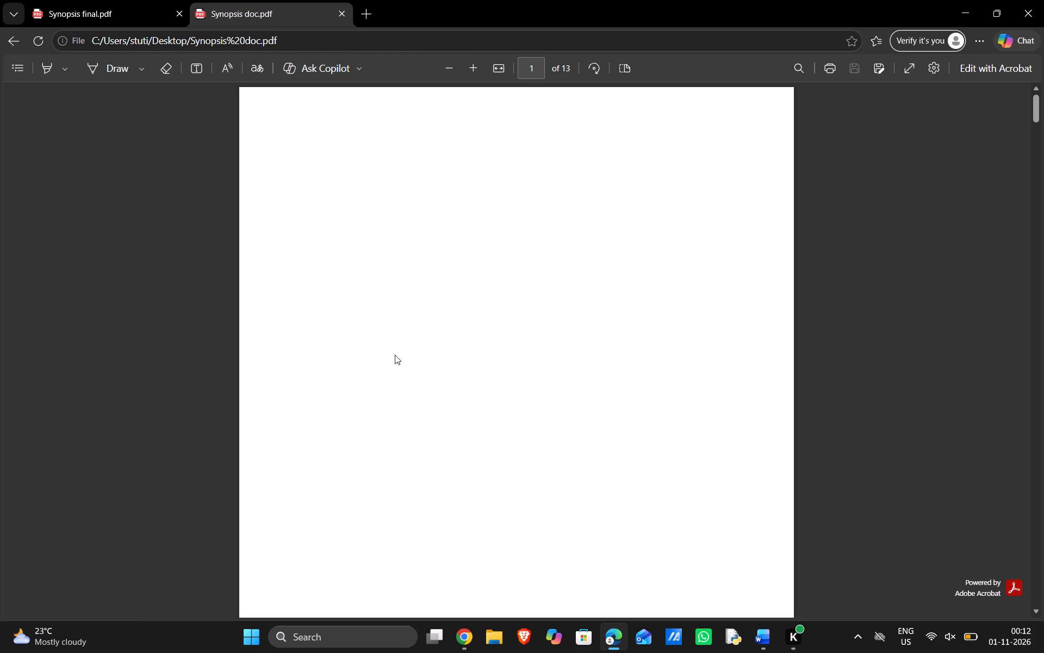
# Print all pages of the exported document to PDF in portrait and save the copy as Synopsis doc in the OneDrive folder.
pyautogui.click(827, 72)
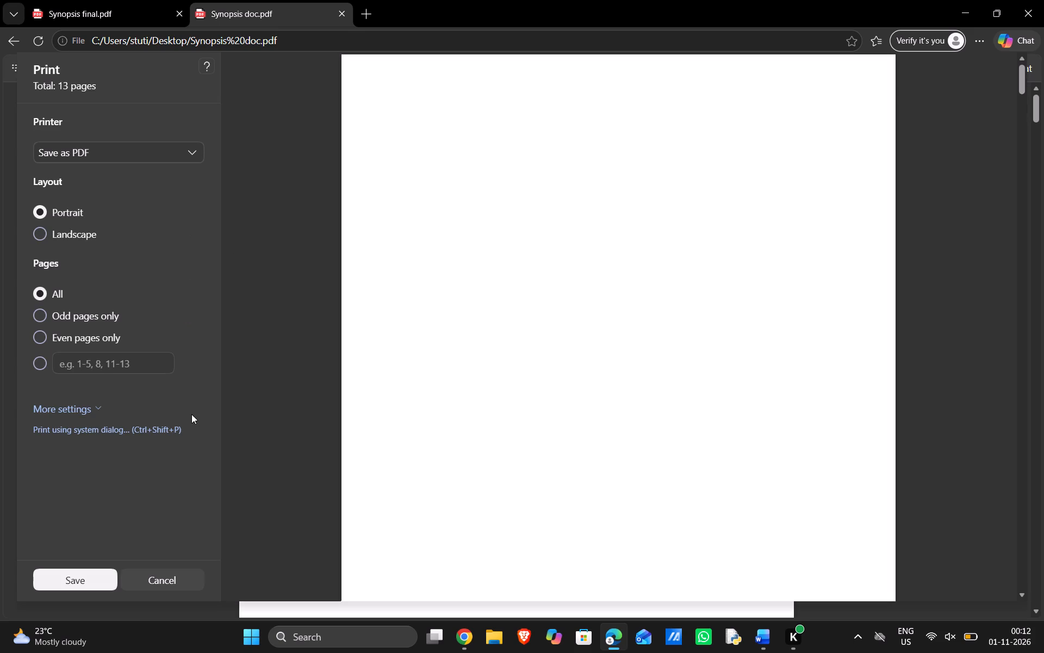
pyautogui.click(94, 580)
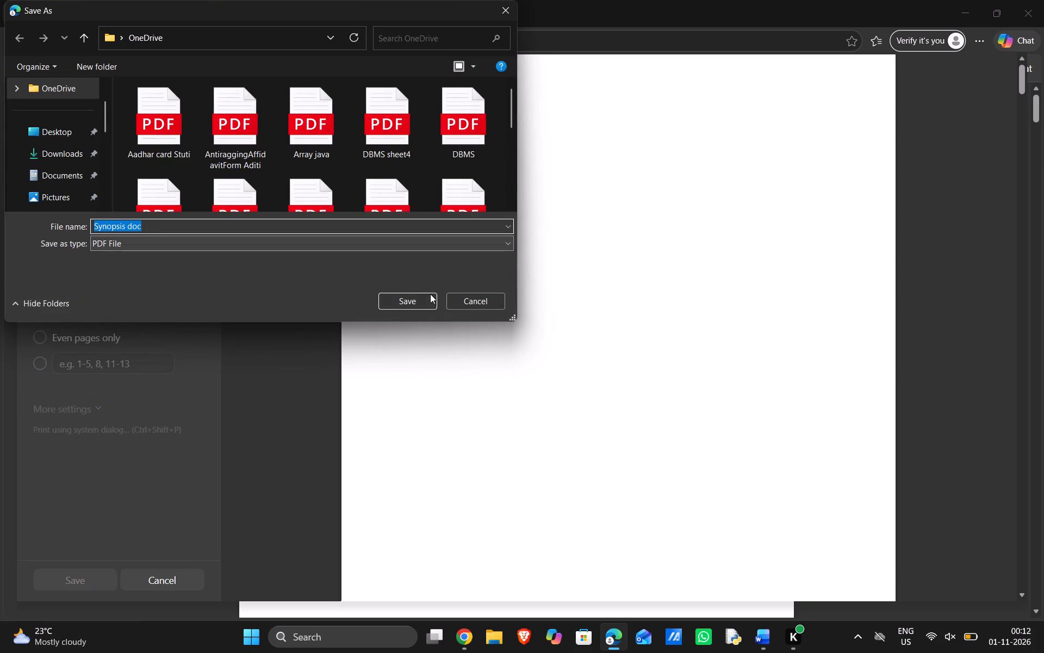
pyautogui.click(417, 309)
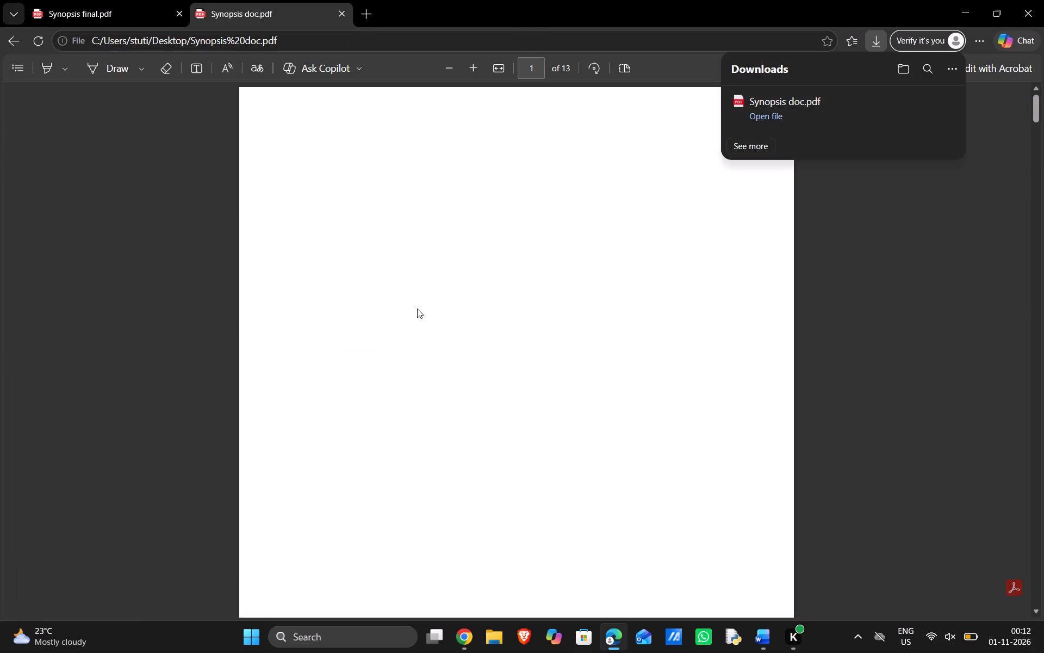
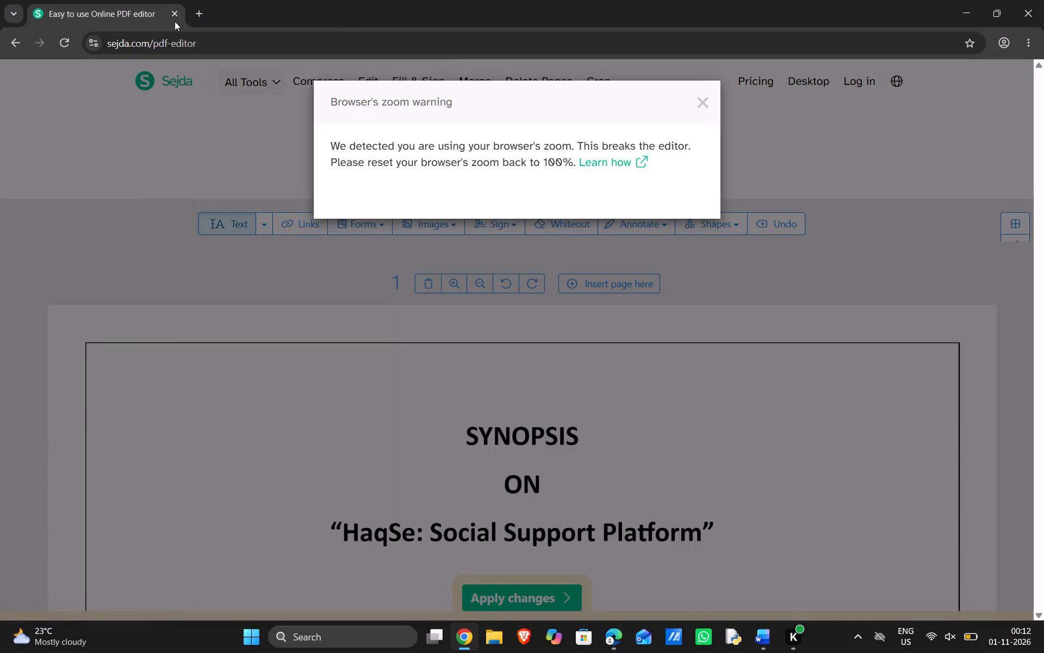
# Close the Sejda online PDF editor tab in Chrome.
pyautogui.click(174, 13)
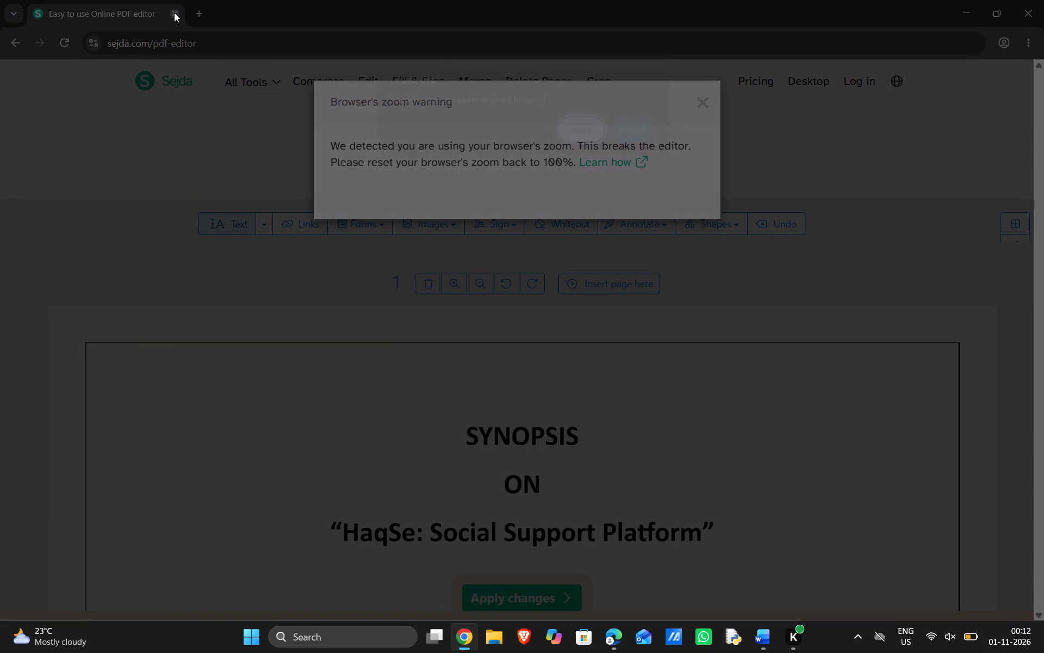
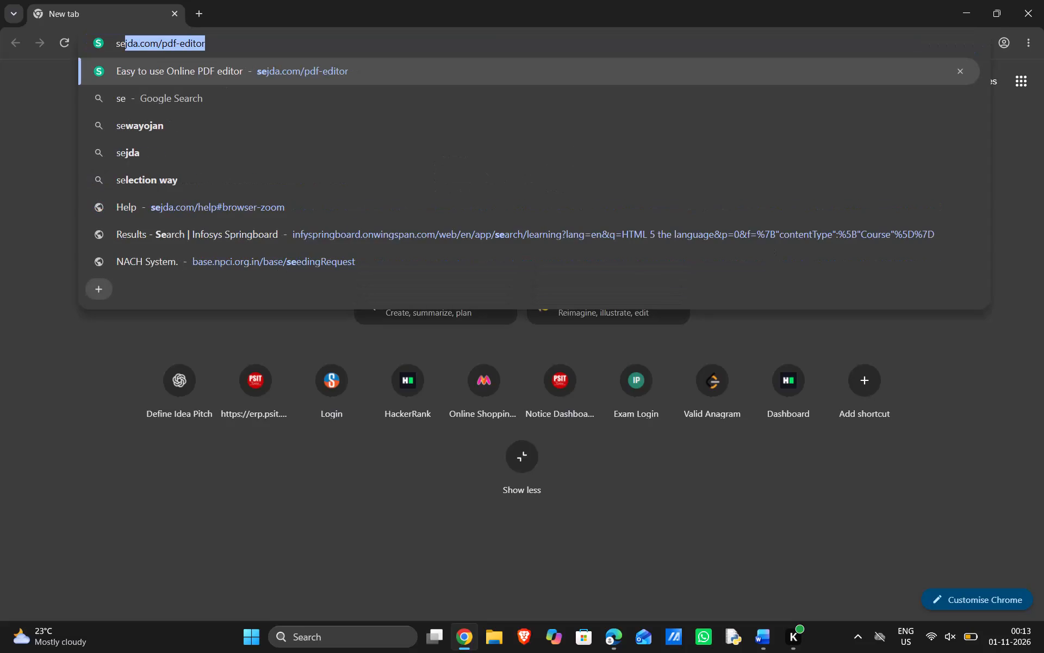
# Open the Sejda online PDF editor and upload the Synopsis doc PDF from the Desktop.
pyautogui.write('jda')
pyautogui.press('Return')
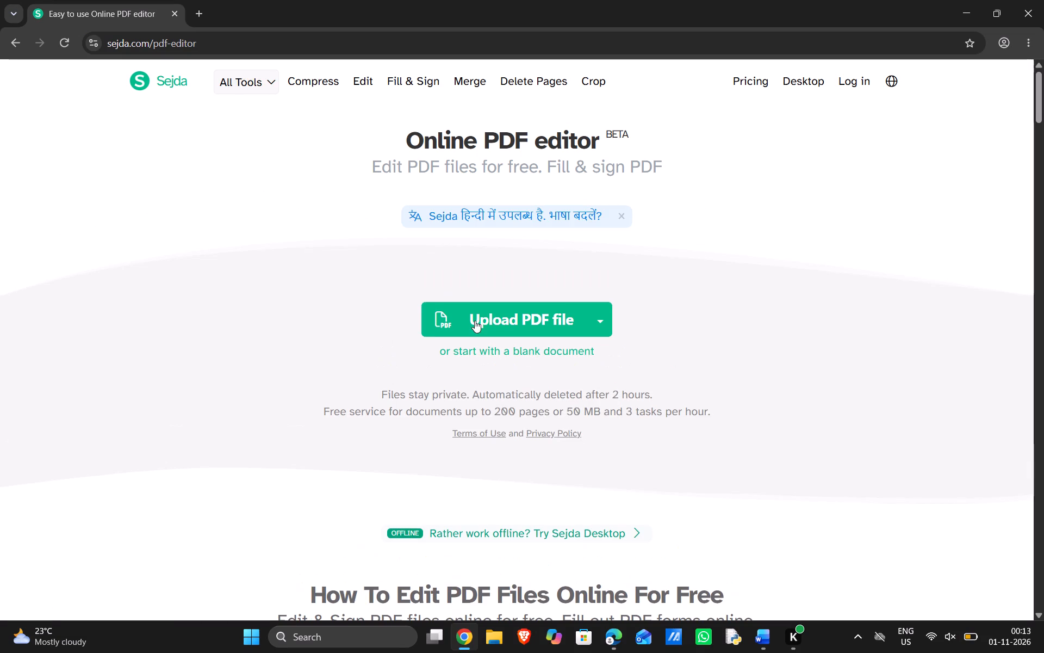
pyautogui.click(475, 318)
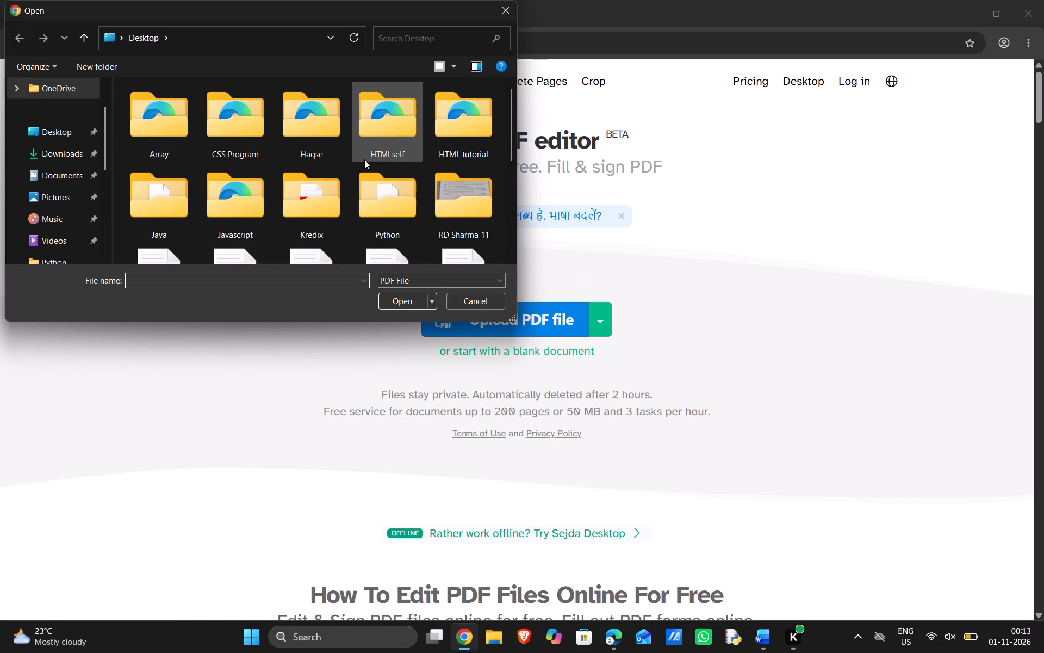
pyautogui.scroll(-1, 364, 159)
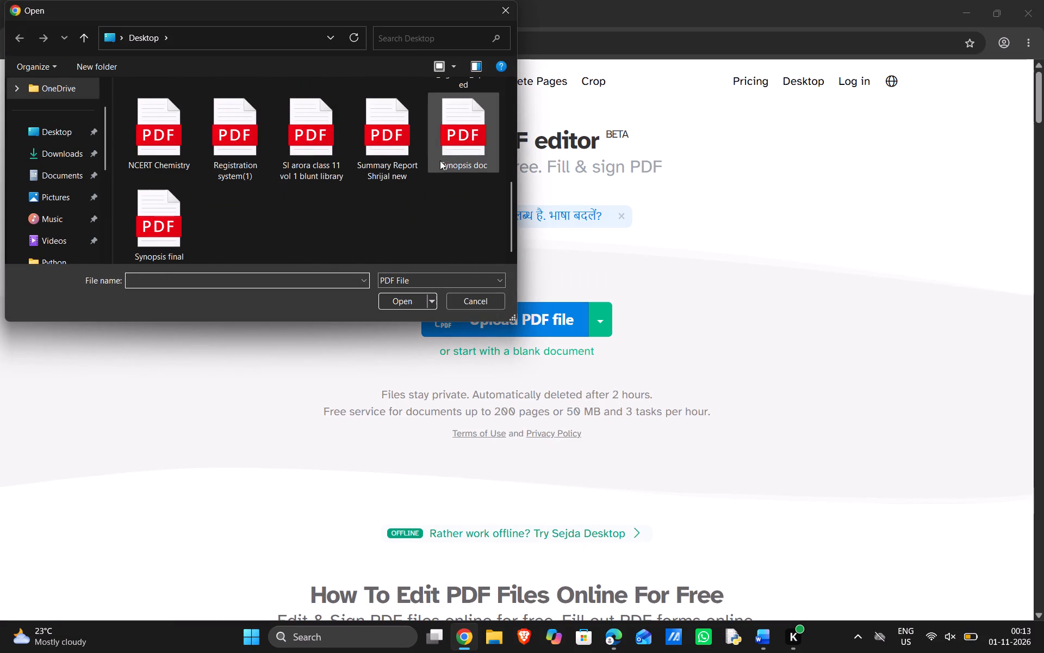
pyautogui.click(453, 150)
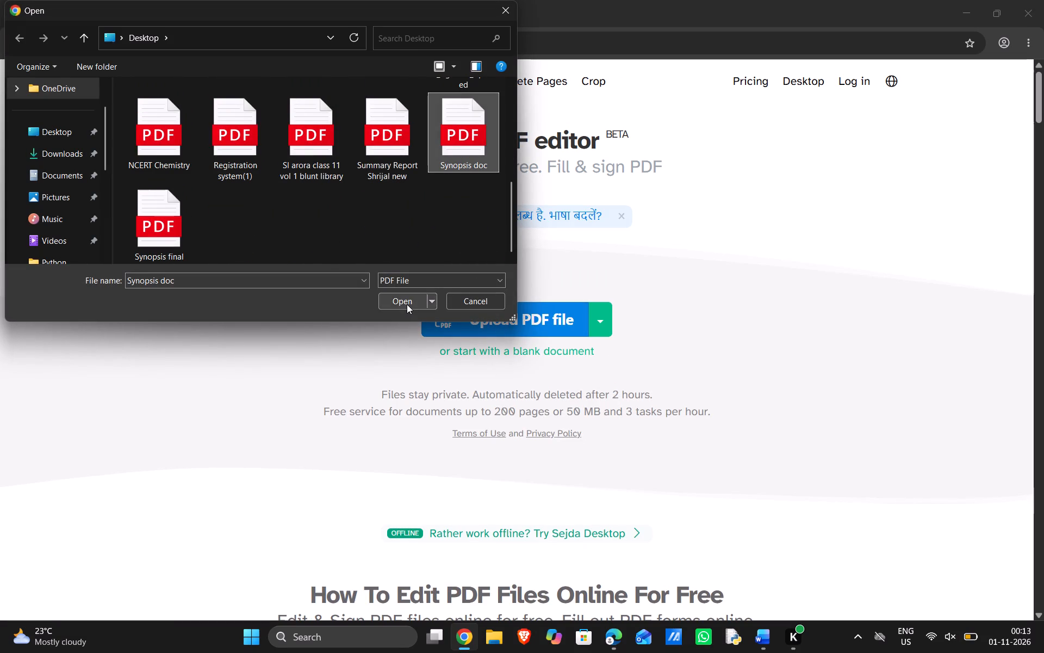
pyautogui.click(407, 304)
# Delete the two blank pages in front of the synopsis cover page in the uploaded PDF.
pyautogui.scroll(1, 464, 356)
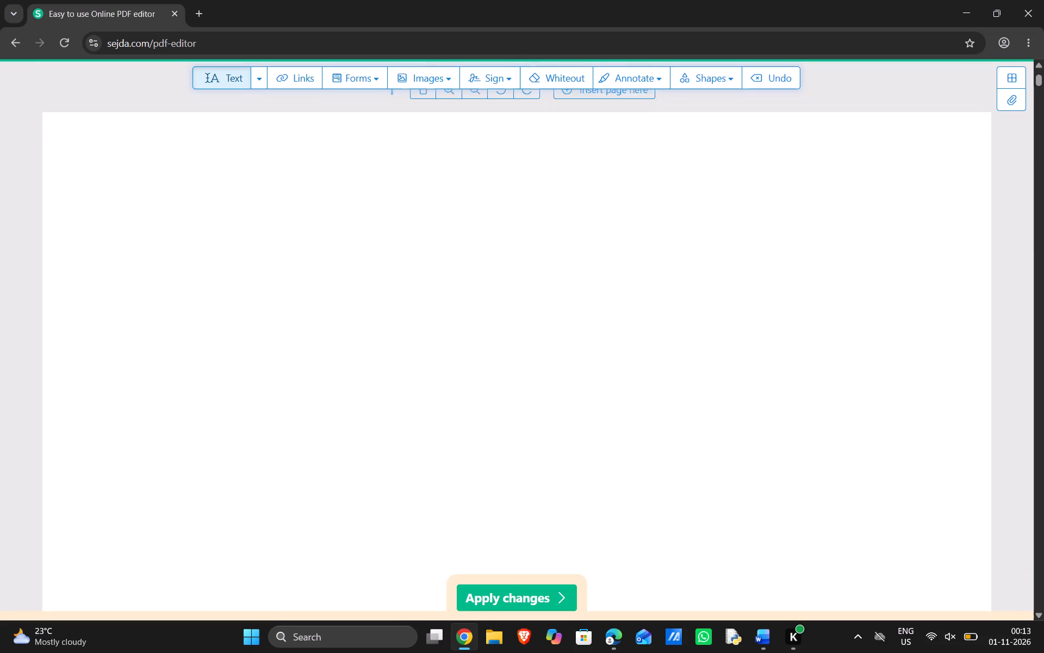
pyautogui.scroll(1, 464, 356)
pyautogui.click(420, 100)
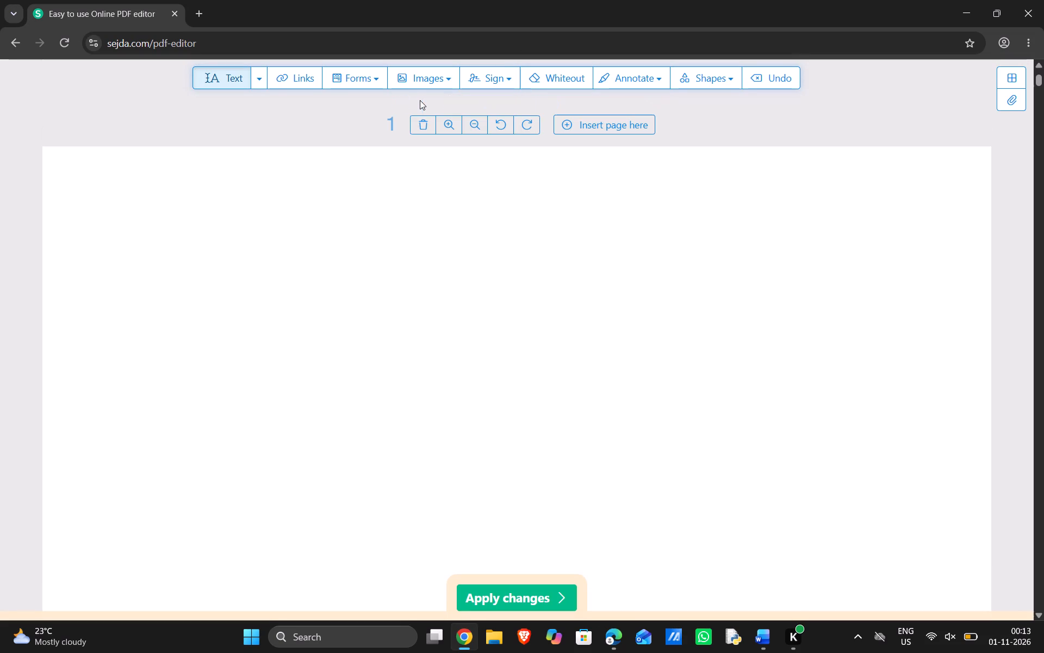
pyautogui.click(424, 126)
pyautogui.click(424, 126)
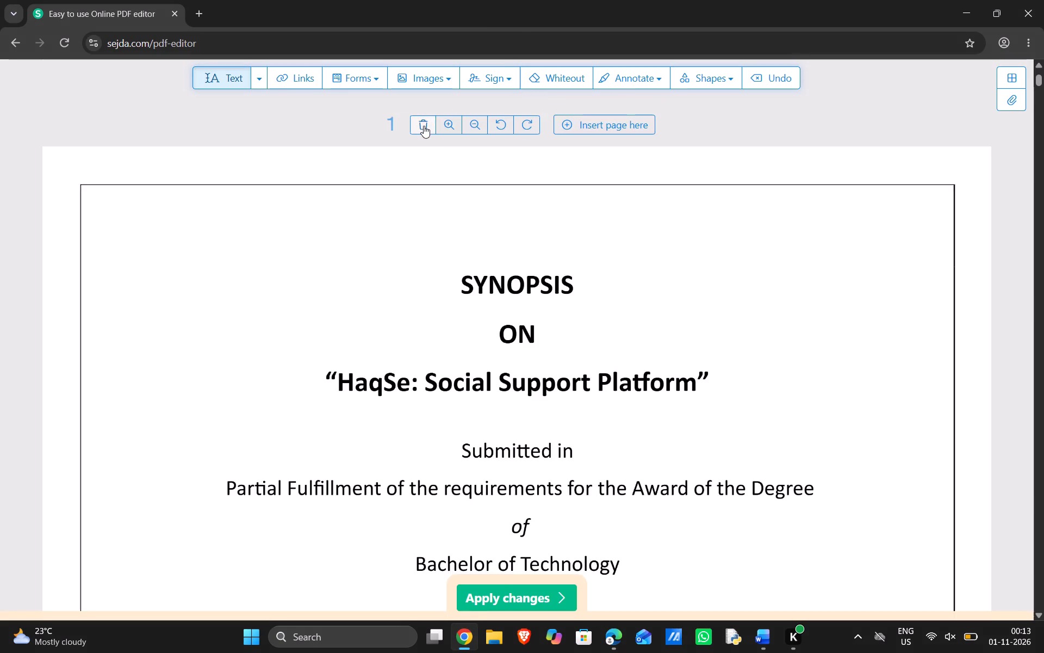
pyautogui.hotkey('ctrl', 'z')
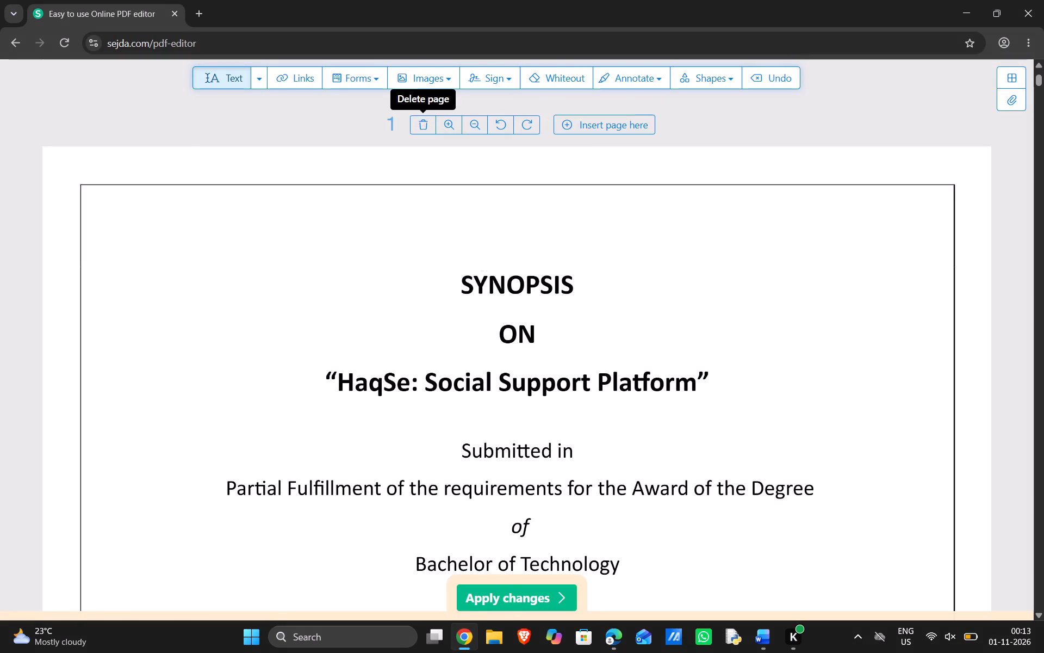
pyautogui.scroll(4, 518, 310)
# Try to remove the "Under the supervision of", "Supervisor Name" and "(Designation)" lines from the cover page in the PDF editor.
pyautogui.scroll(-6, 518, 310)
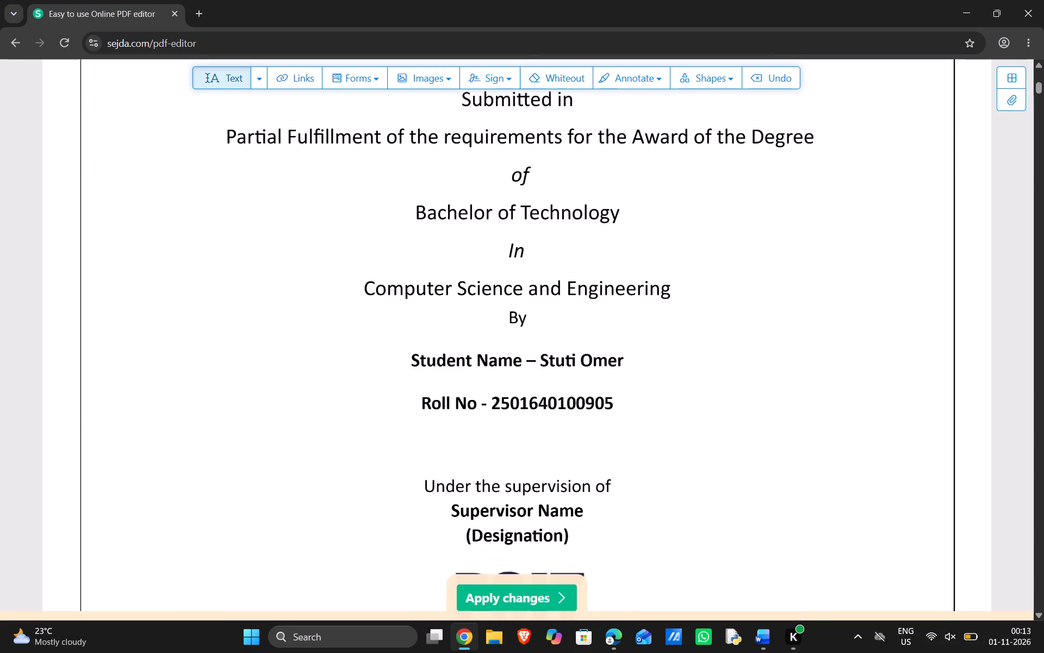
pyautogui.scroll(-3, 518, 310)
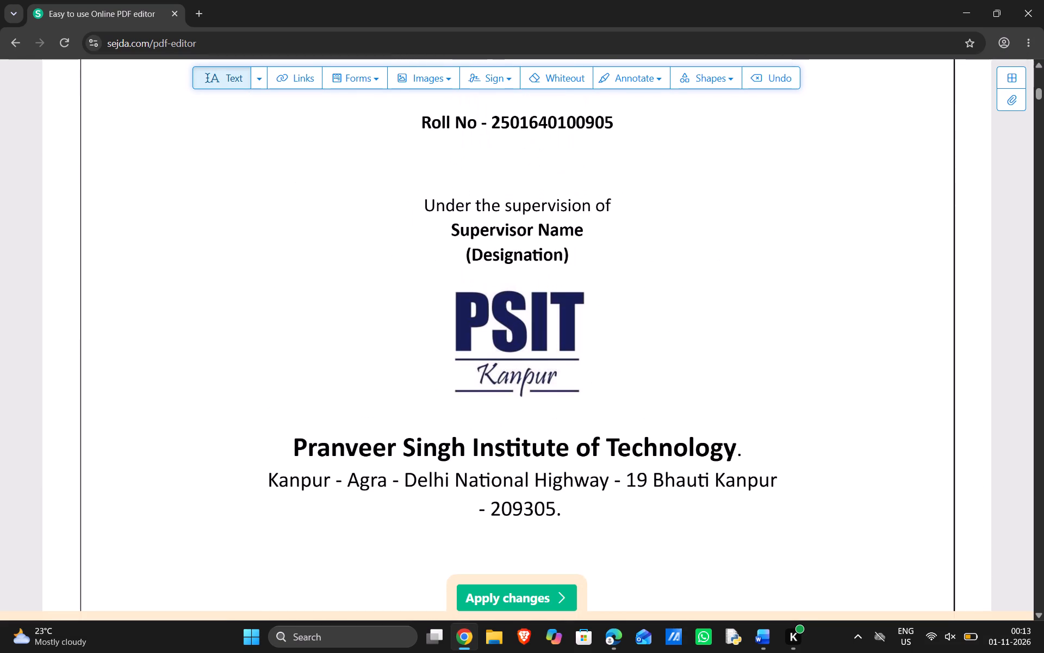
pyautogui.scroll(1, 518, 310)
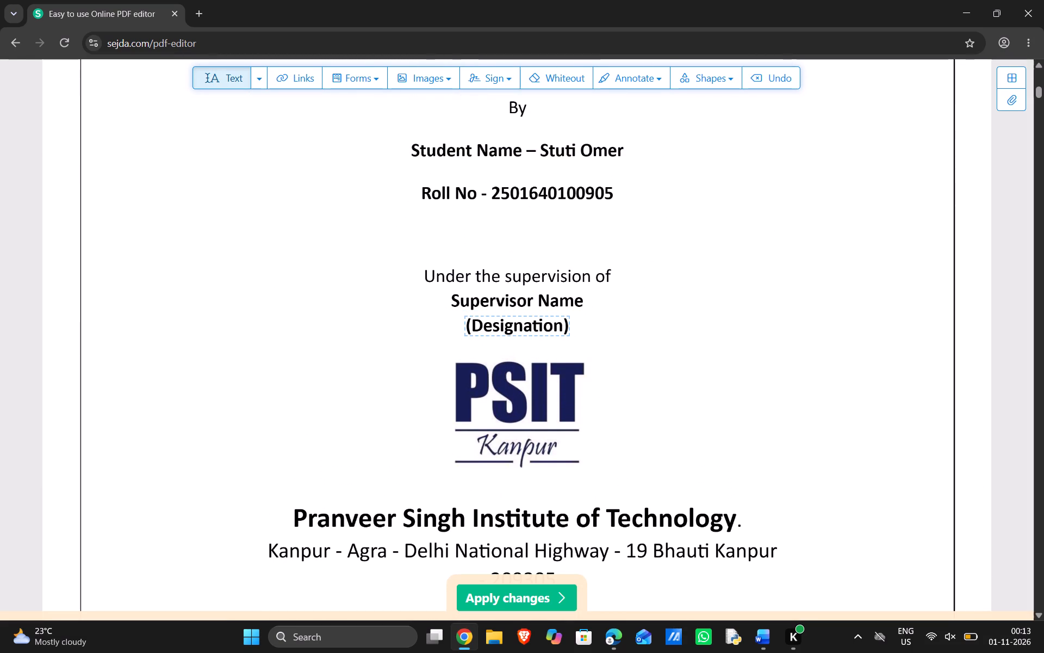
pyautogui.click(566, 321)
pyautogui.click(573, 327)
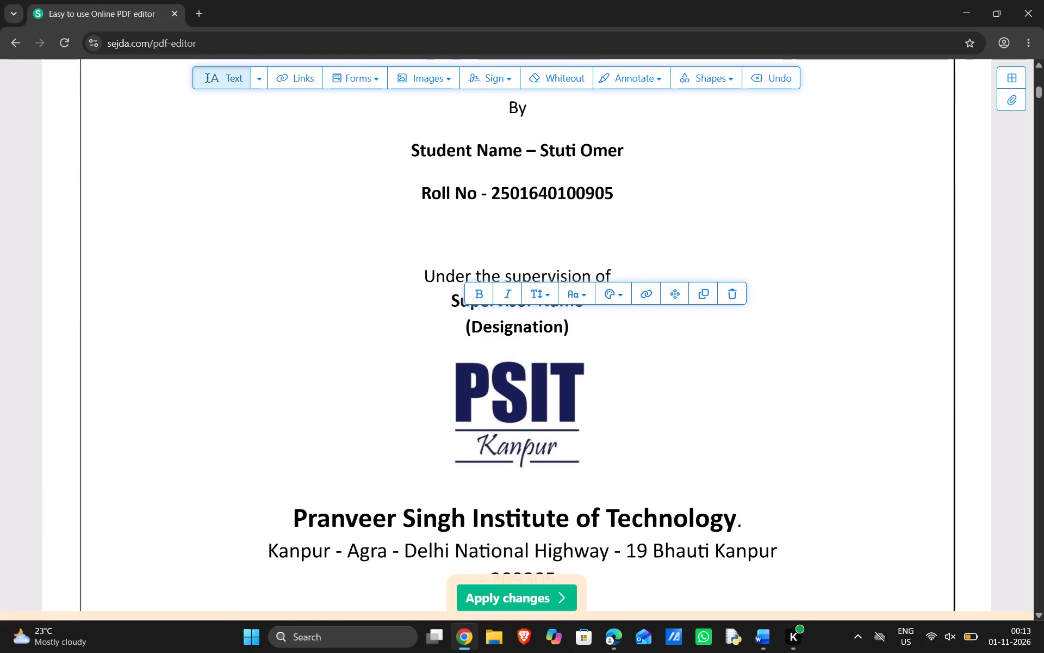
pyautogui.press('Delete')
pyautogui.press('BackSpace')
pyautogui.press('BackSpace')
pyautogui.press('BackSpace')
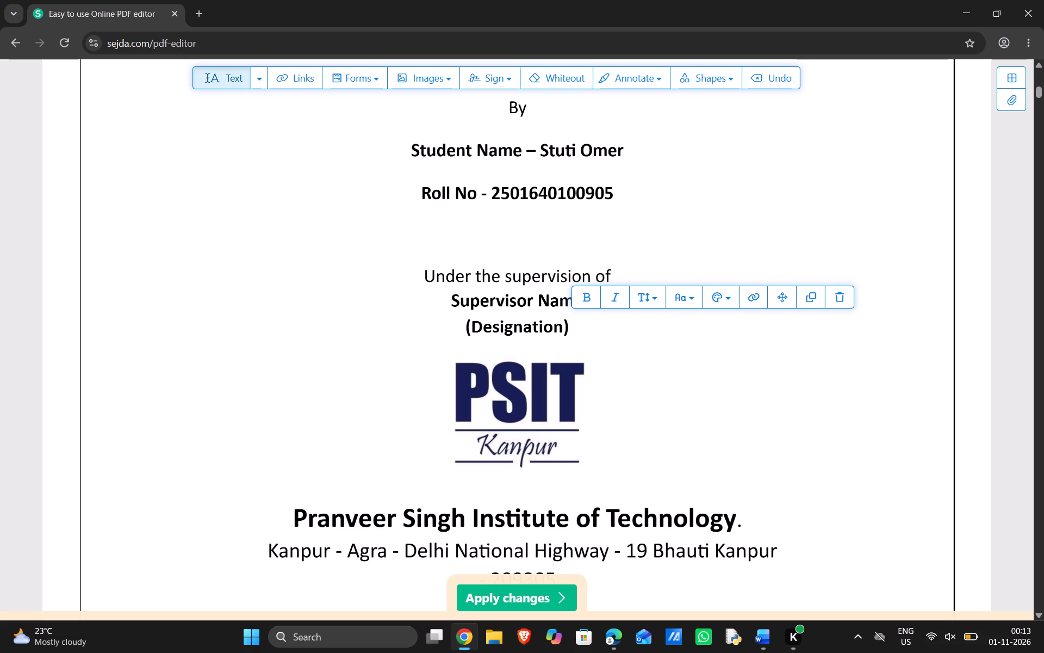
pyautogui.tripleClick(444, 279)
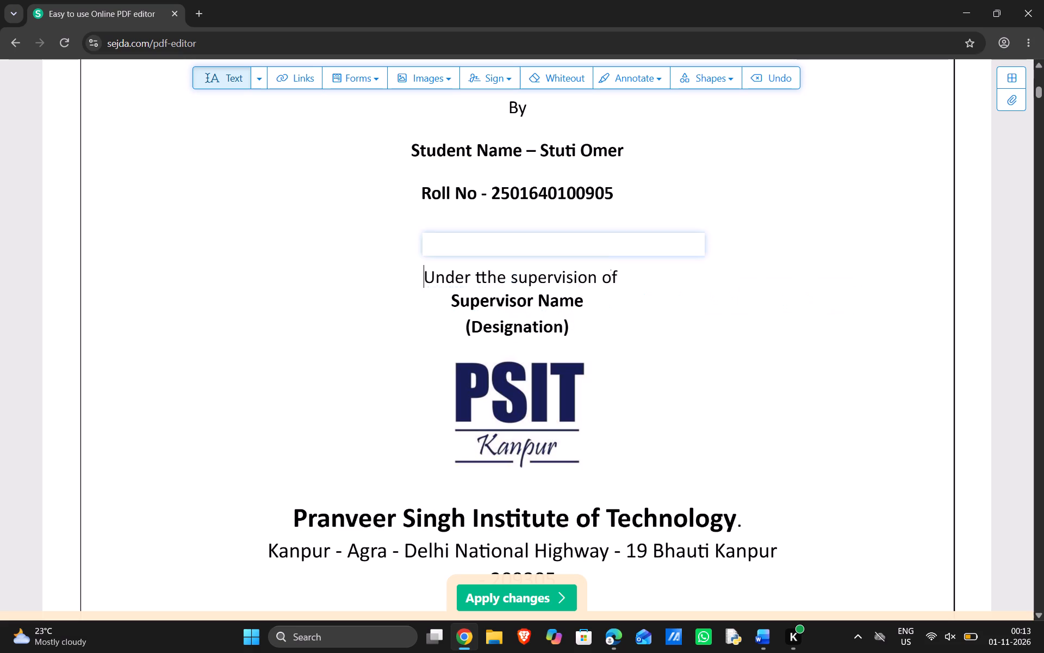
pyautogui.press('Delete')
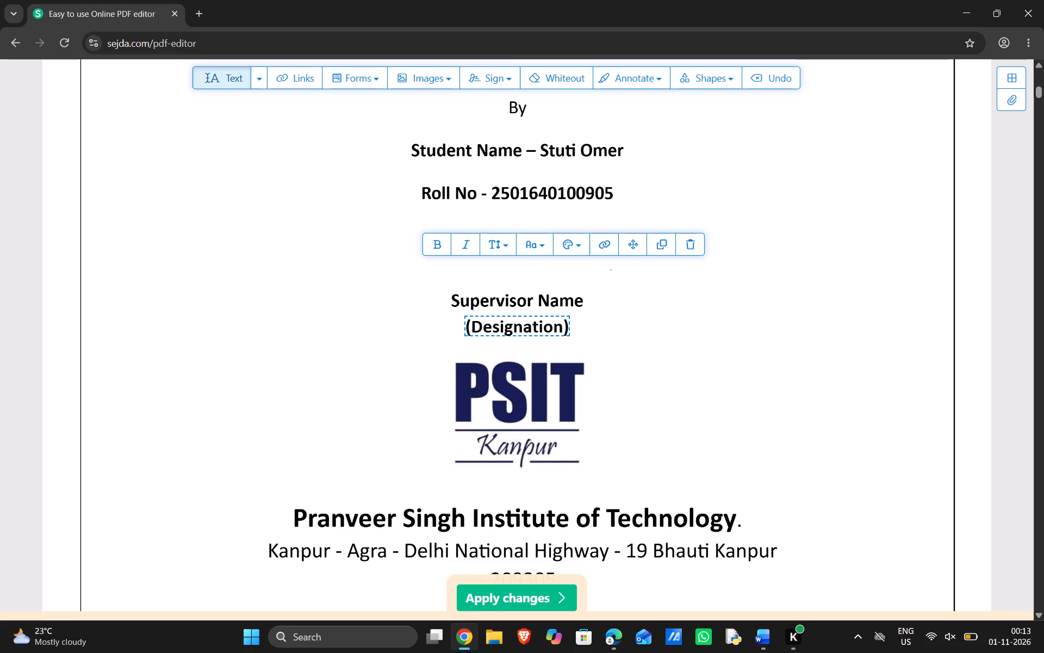
# Switch to the Synopsis final document in Word and delete the cover page's supervision, supervisor name and designation lines plus the empty lines above them.
pyautogui.click(759, 648)
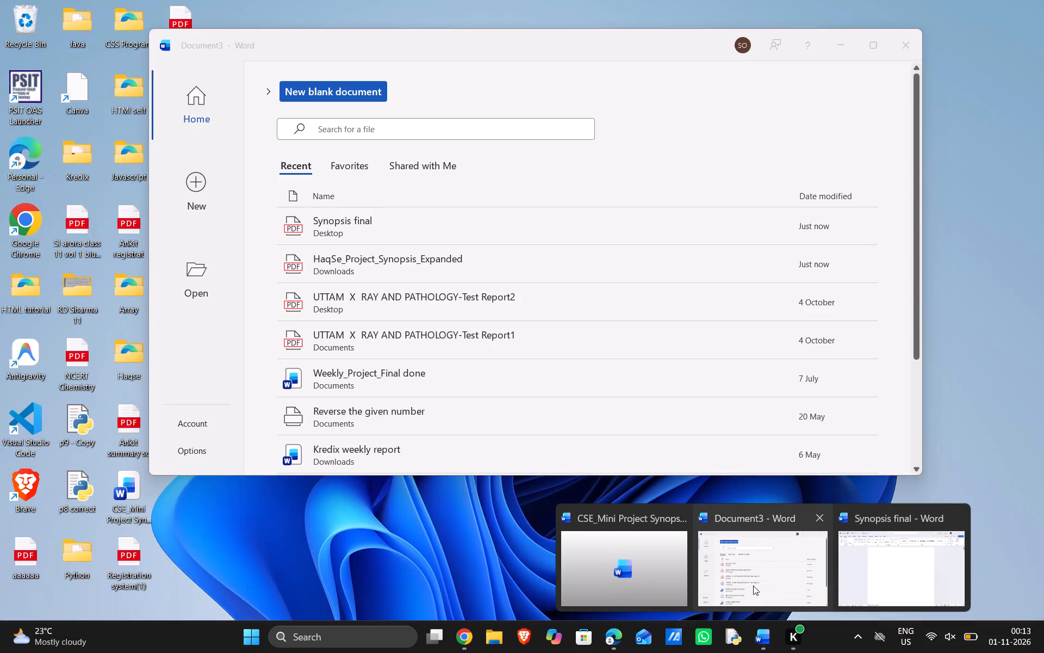
pyautogui.click(860, 566)
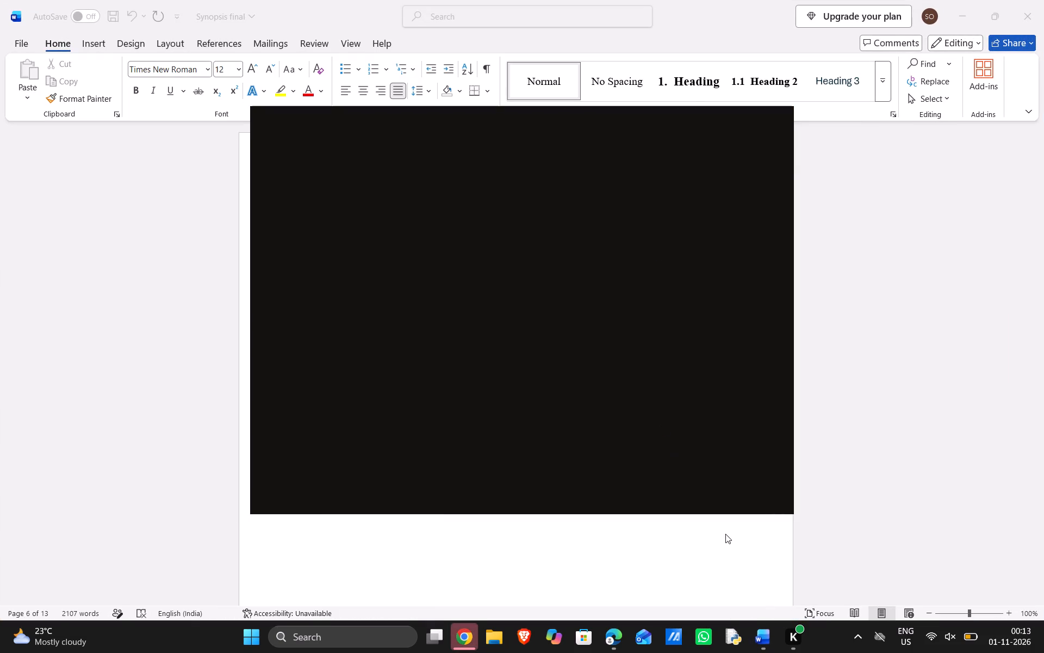
pyautogui.click(725, 534)
pyautogui.scroll(-12, 725, 534)
pyautogui.scroll(5, 725, 534)
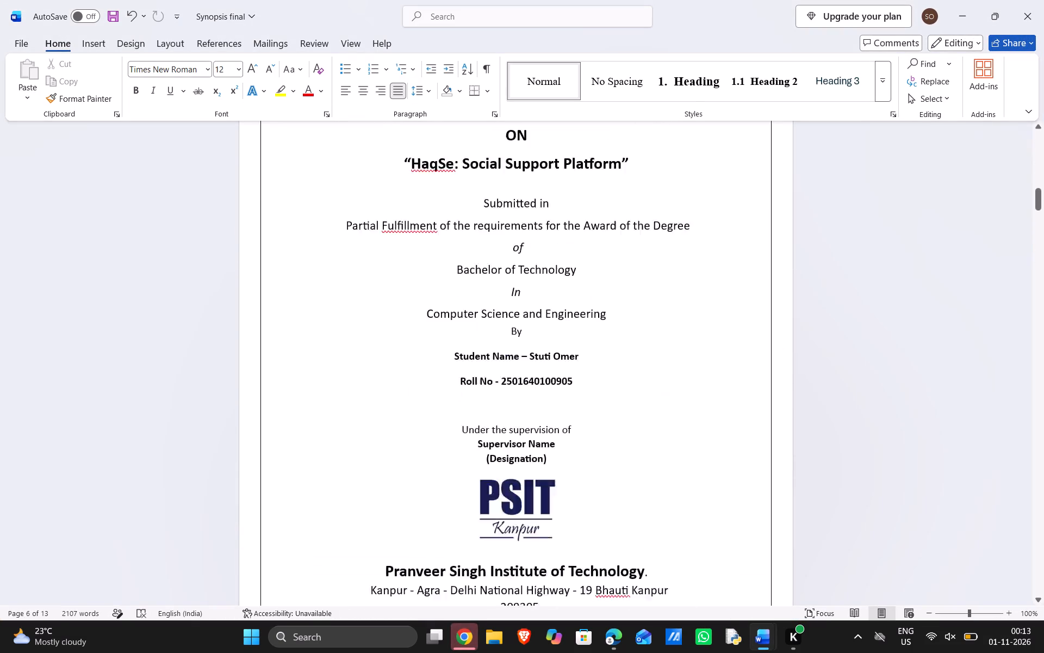
pyautogui.scroll(1, 725, 534)
pyautogui.scroll(-2, 725, 534)
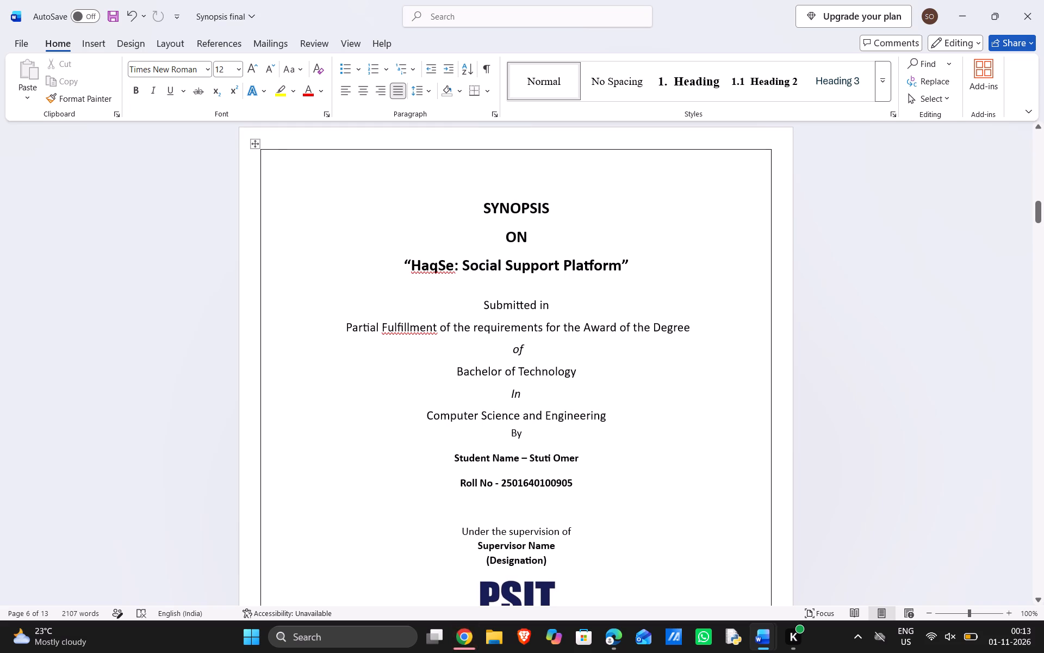
pyautogui.click(561, 556)
pyautogui.press('BackSpace')
pyautogui.press('BackSpace')
pyautogui.press('BackSpace')
pyautogui.press('BackSpace')
pyautogui.press('BackSpace')
pyautogui.press('BackSpace')
pyautogui.press('BackSpace')
pyautogui.press('BackSpace')
pyautogui.press('BackSpace')
pyautogui.press('BackSpace')
pyautogui.press('BackSpace')
pyautogui.press('BackSpace')
pyautogui.press('BackSpace')
pyautogui.press('BackSpace')
pyautogui.press('BackSpace')
pyautogui.press('BackSpace')
pyautogui.press('BackSpace')
pyautogui.press('BackSpace')
pyautogui.press('BackSpace')
pyautogui.press('BackSpace')
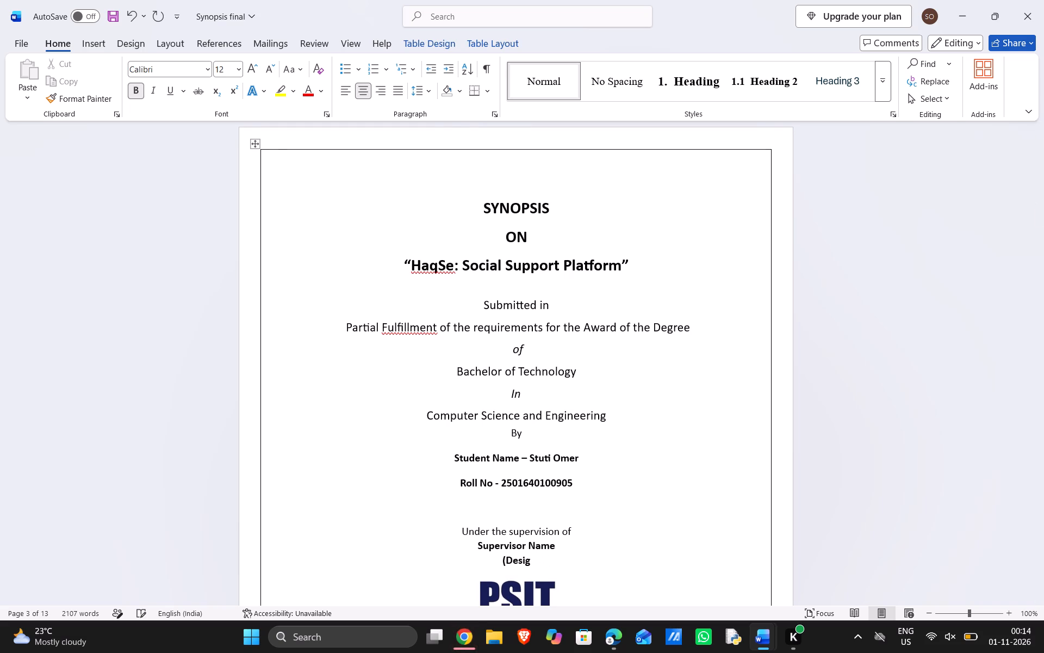
pyautogui.press('BackSpace')
pyautogui.press('BackSpace')
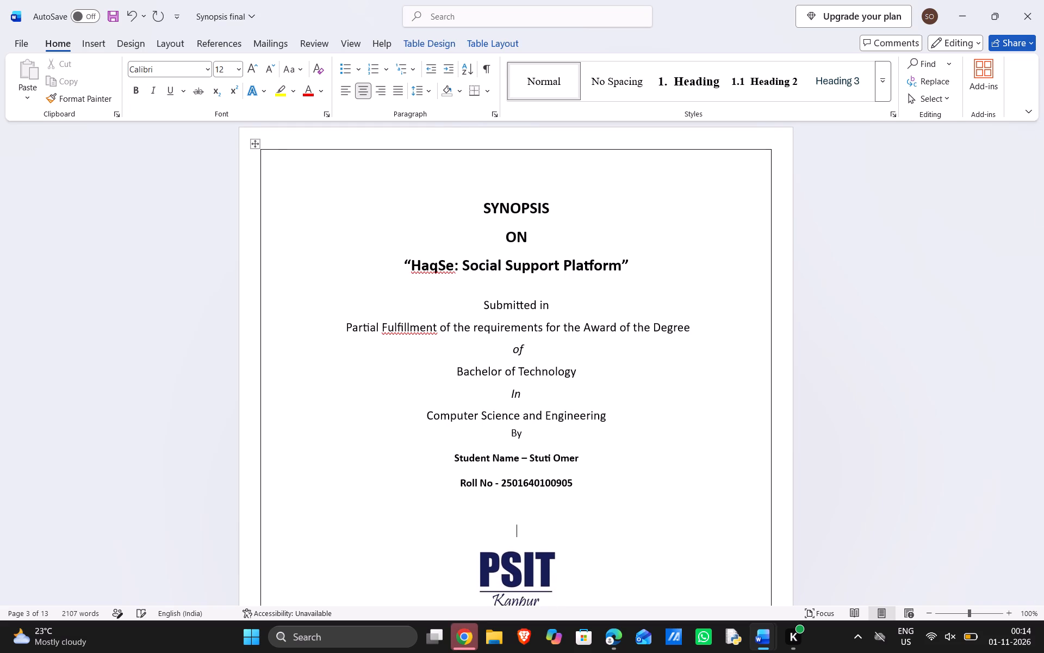
pyautogui.press('BackSpace')
pyautogui.press('BackSpace')
pyautogui.press('BackSpace')
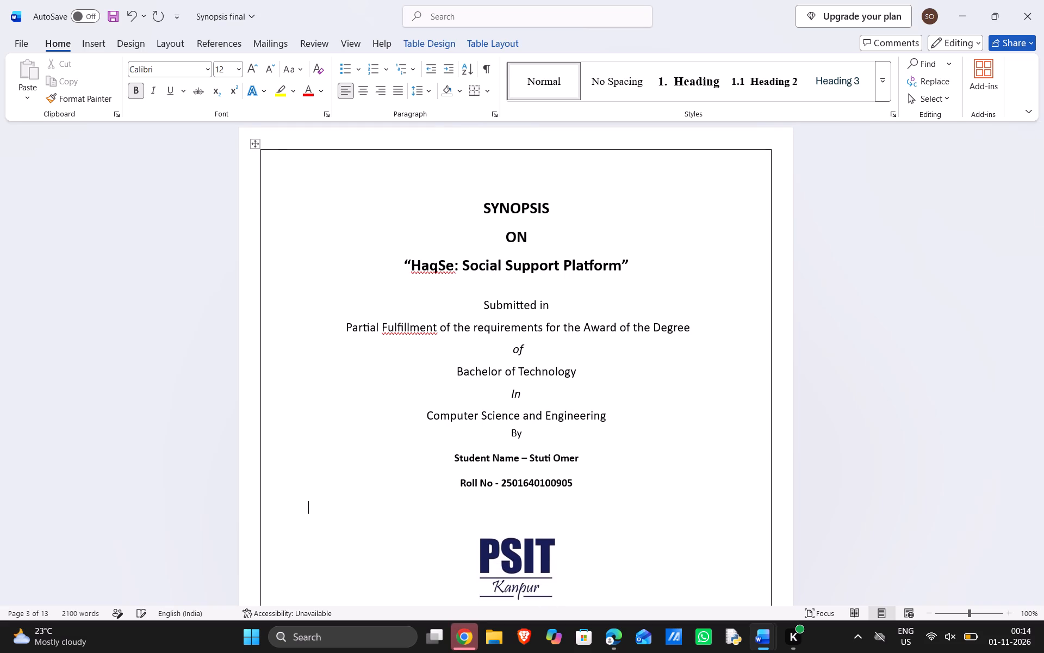
pyautogui.press('BackSpace')
pyautogui.press('BackSpace')
# Save the Word document to the Desktop as a PDF named Synopsis doc, replacing the existing file.
pyautogui.scroll(-2, 561, 556)
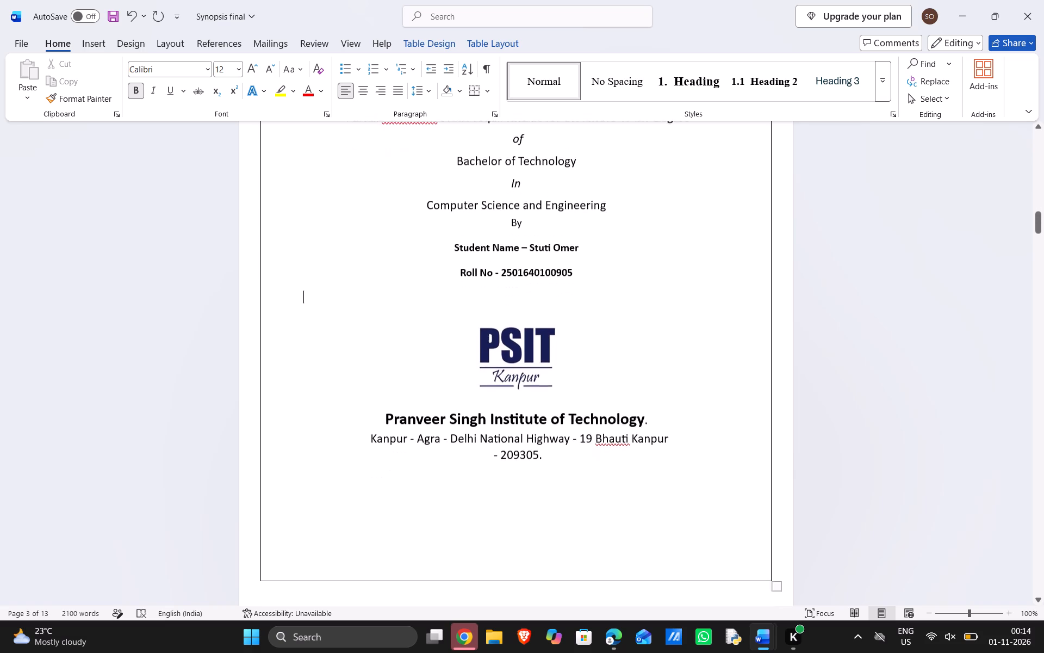
pyautogui.scroll(-1, 561, 556)
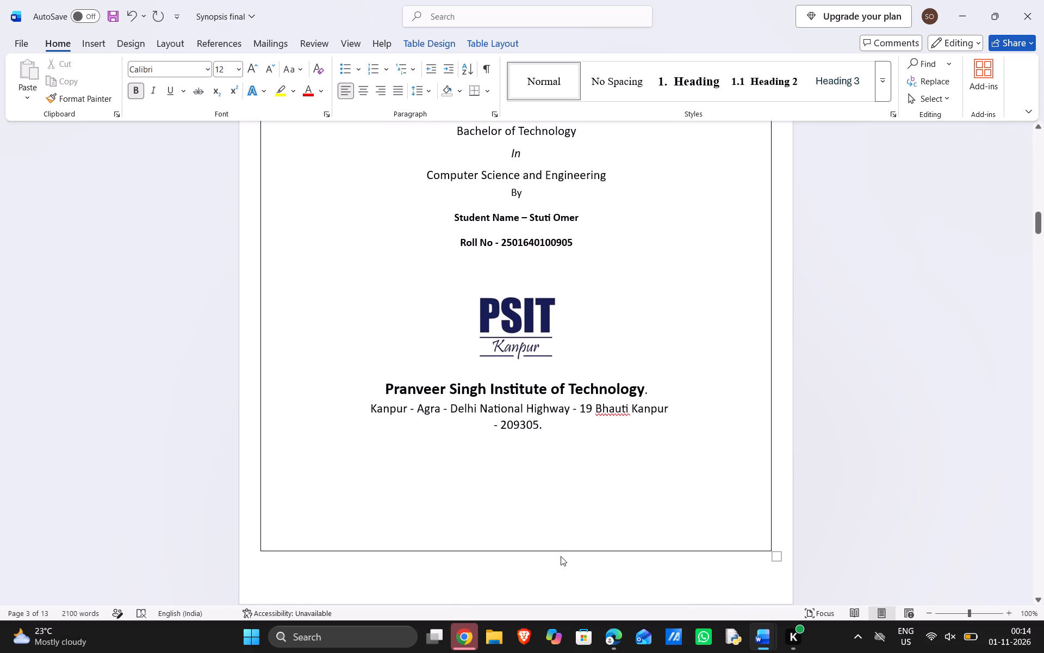
pyautogui.hotkey('ctrl', 's')
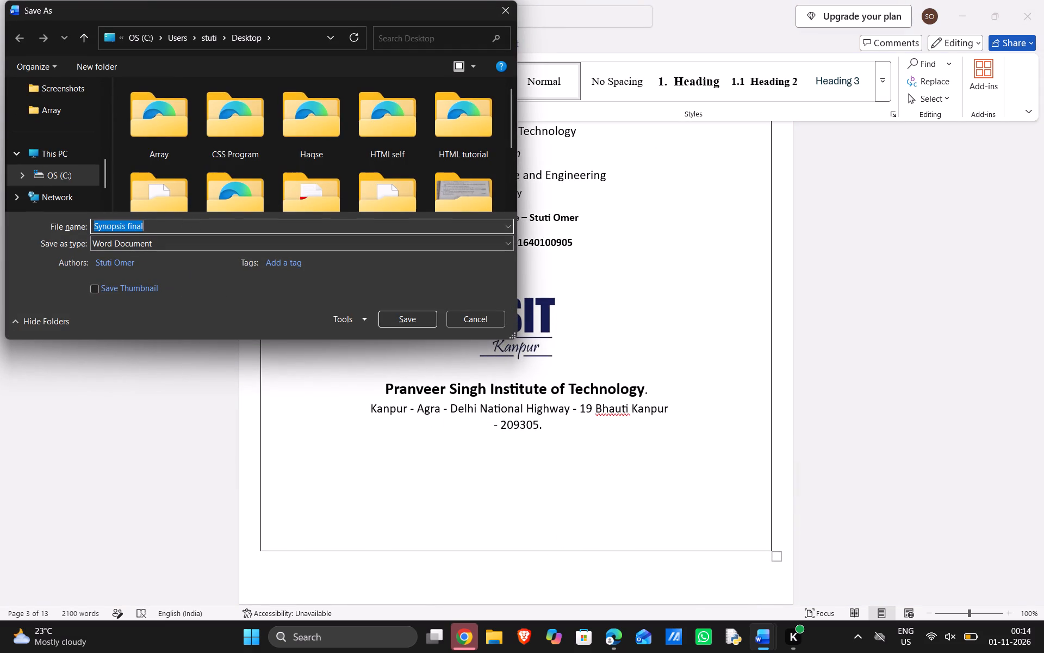
pyautogui.click(183, 243)
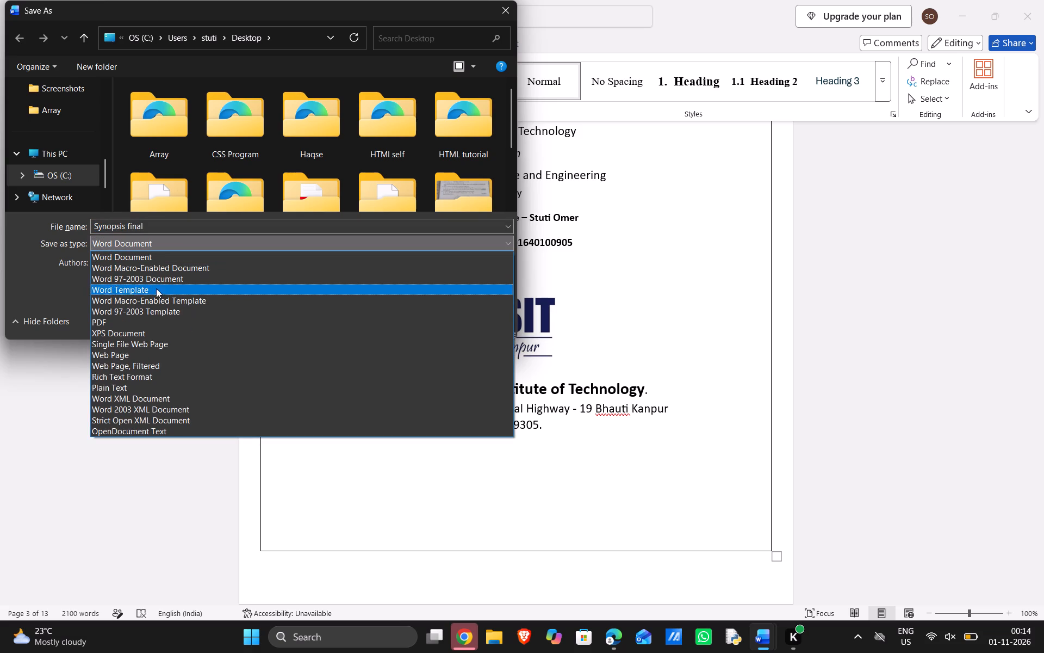
pyautogui.doubleClick(123, 318)
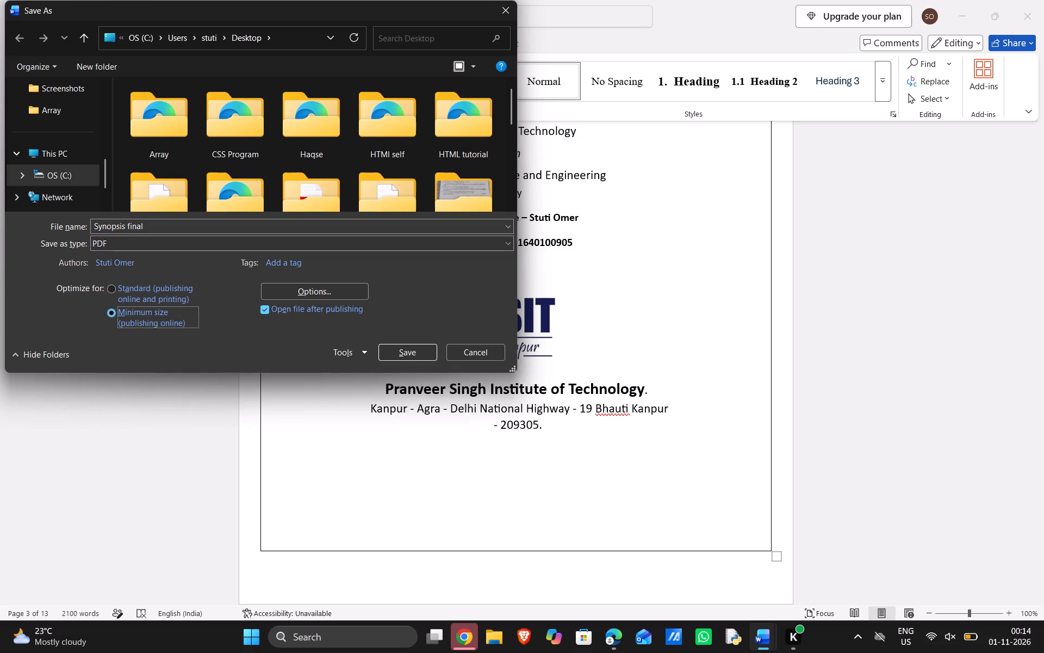
pyautogui.click(157, 228)
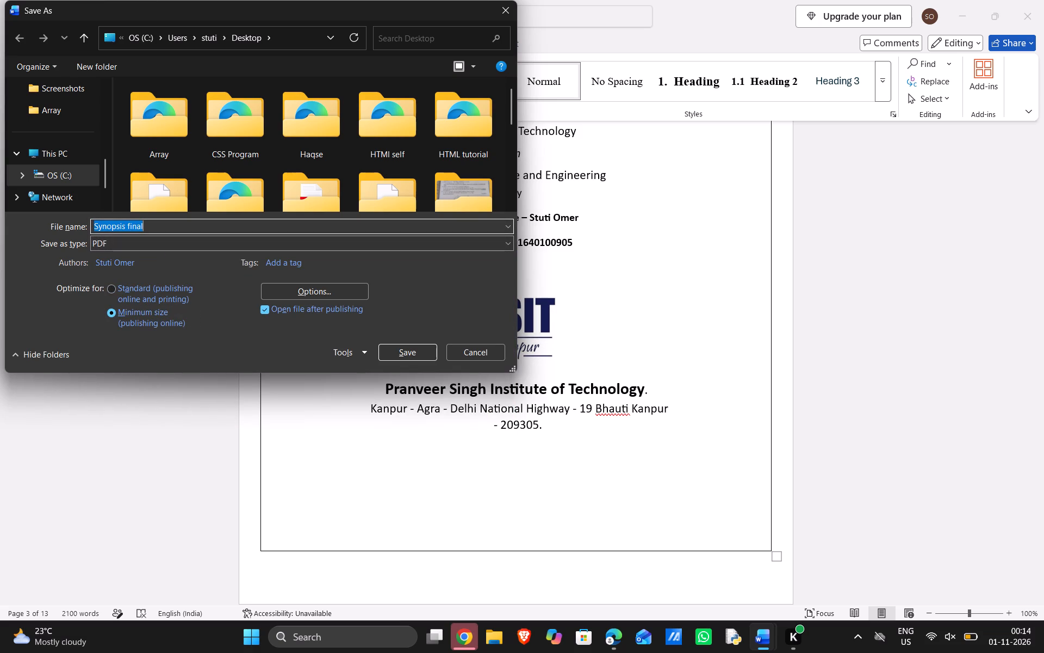
pyautogui.click(157, 228)
pyautogui.press('BackSpace')
pyautogui.press('BackSpace')
pyautogui.press('BackSpace')
pyautogui.press('BackSpace')
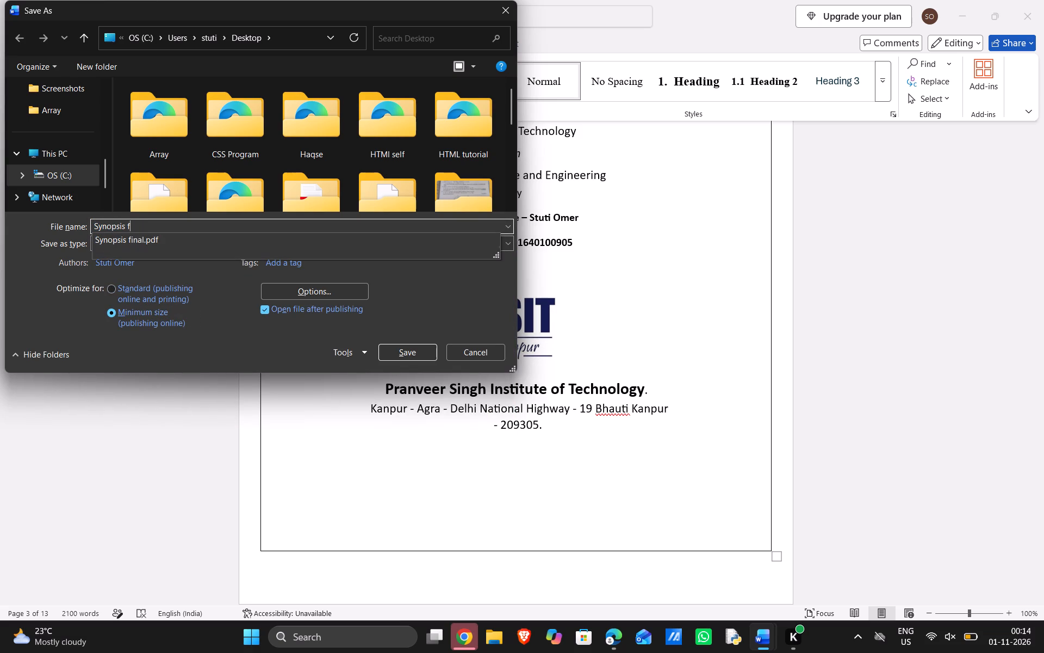
pyautogui.press('BackSpace')
pyautogui.click(157, 244)
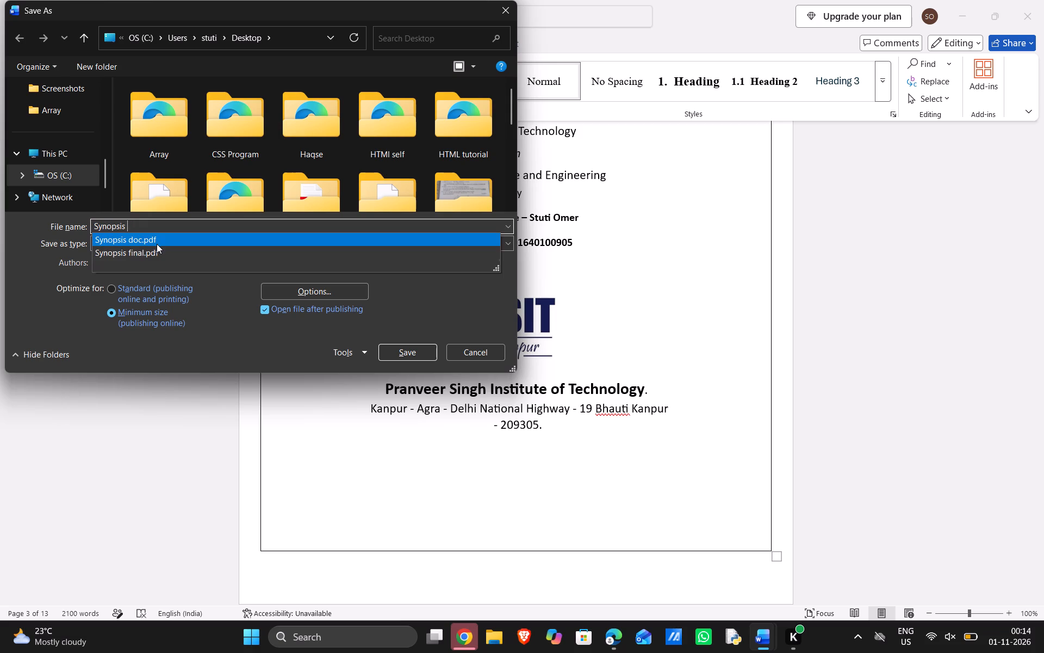
pyautogui.click(406, 349)
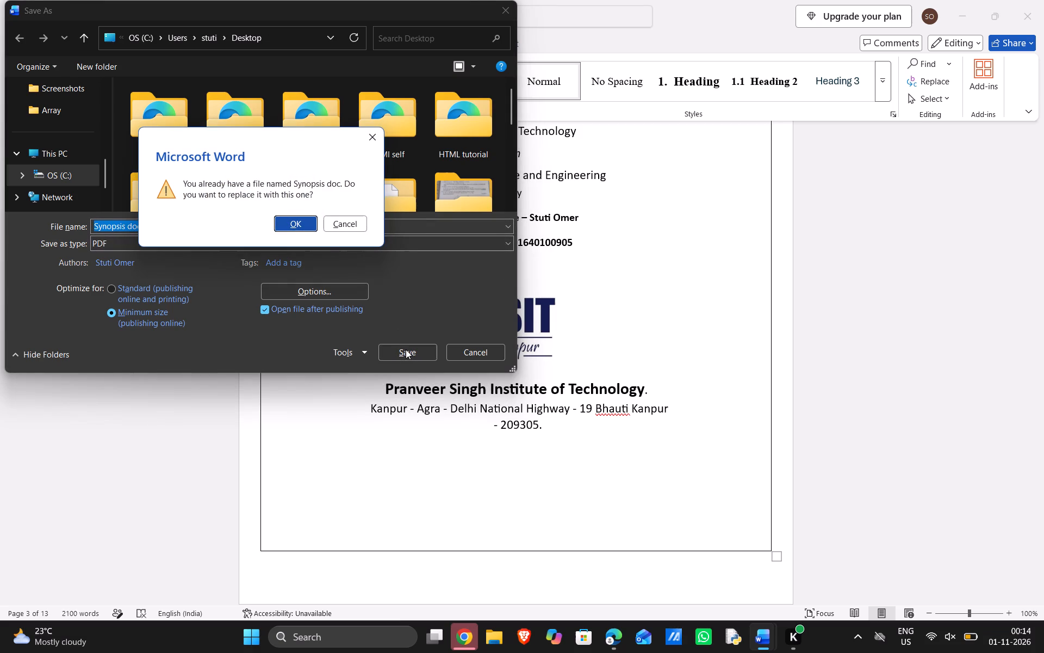
pyautogui.click(303, 219)
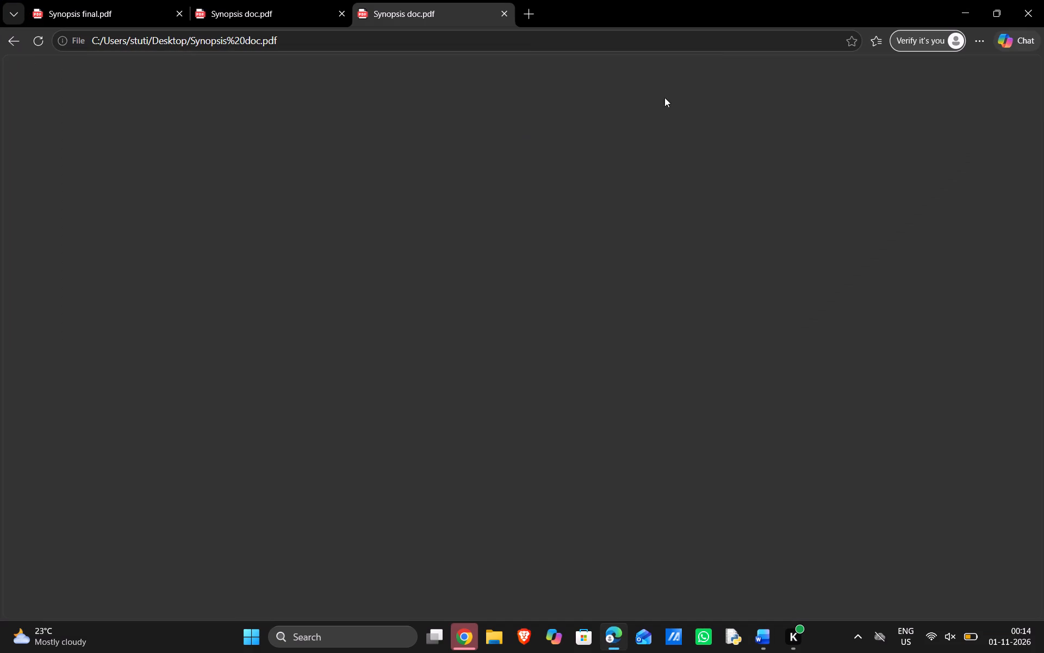
# Check the cover page of the exported Synopsis doc PDF in Edge.
pyautogui.scroll(1, 498, 162)
pyautogui.scroll(-3, 498, 162)
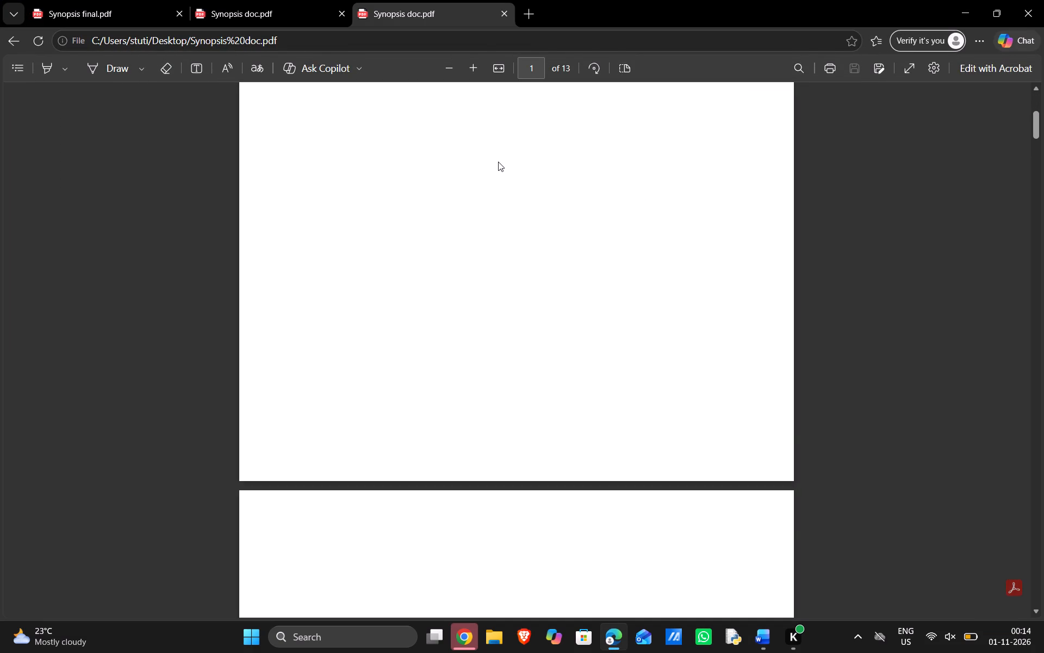
pyautogui.scroll(-8, 498, 162)
pyautogui.scroll(1, 498, 162)
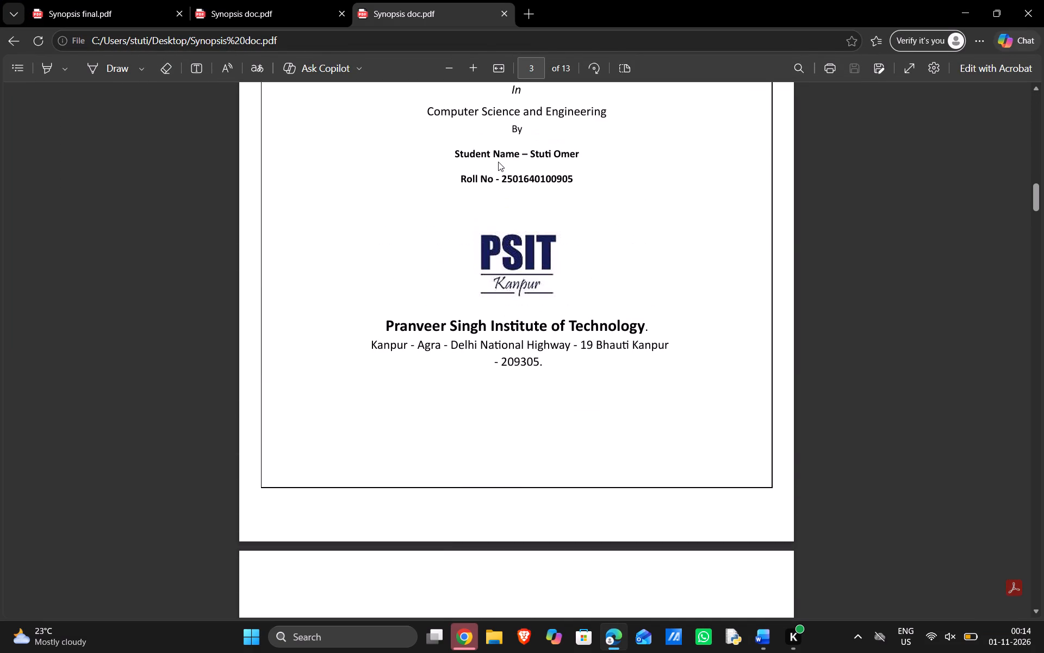
# Switch to Chrome and close the Sejda editor holding the old cover page, discarding its unsaved changes.
pyautogui.click(462, 632)
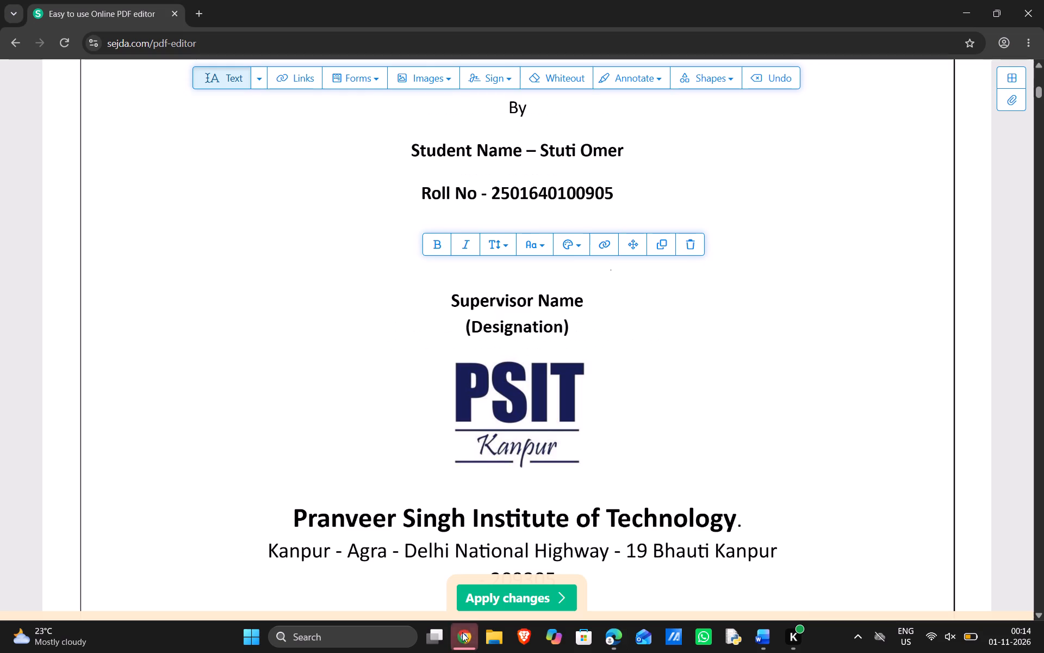
pyautogui.click(176, 11)
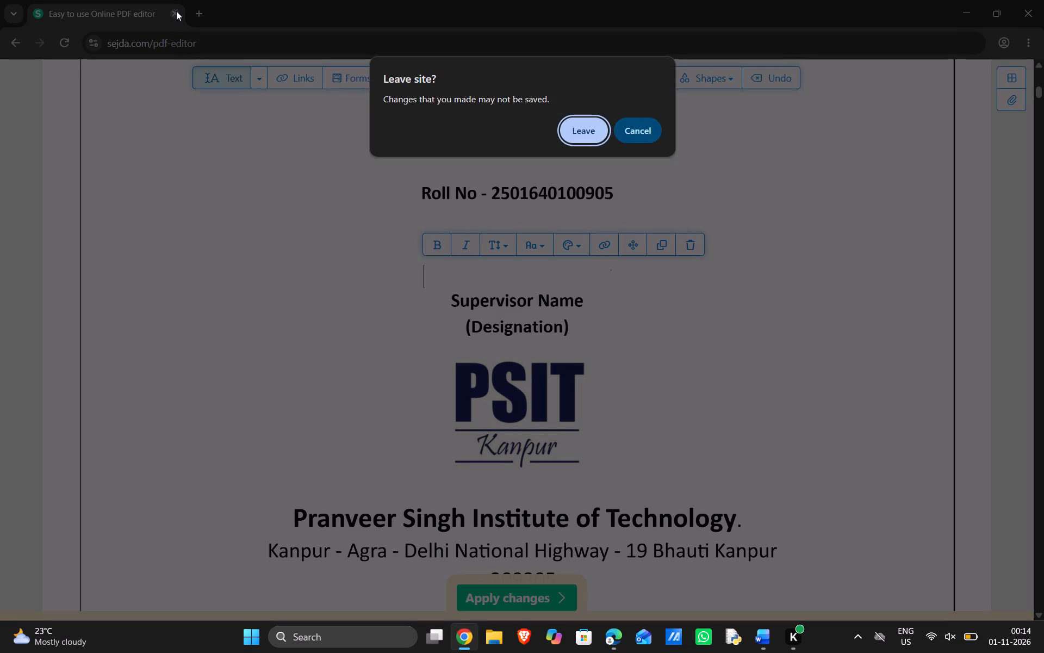
pyautogui.click(1025, 9)
pyautogui.click(581, 130)
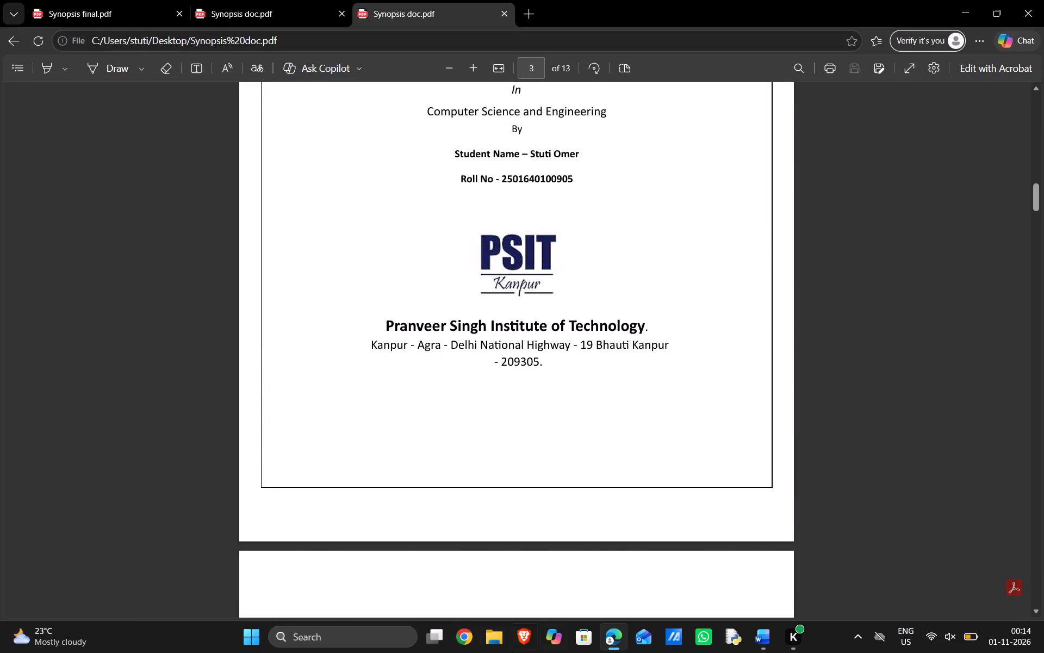
# Reopen the Sejda online PDF editor in Chrome and upload the Synopsis doc PDF from the Desktop.
pyautogui.click(462, 638)
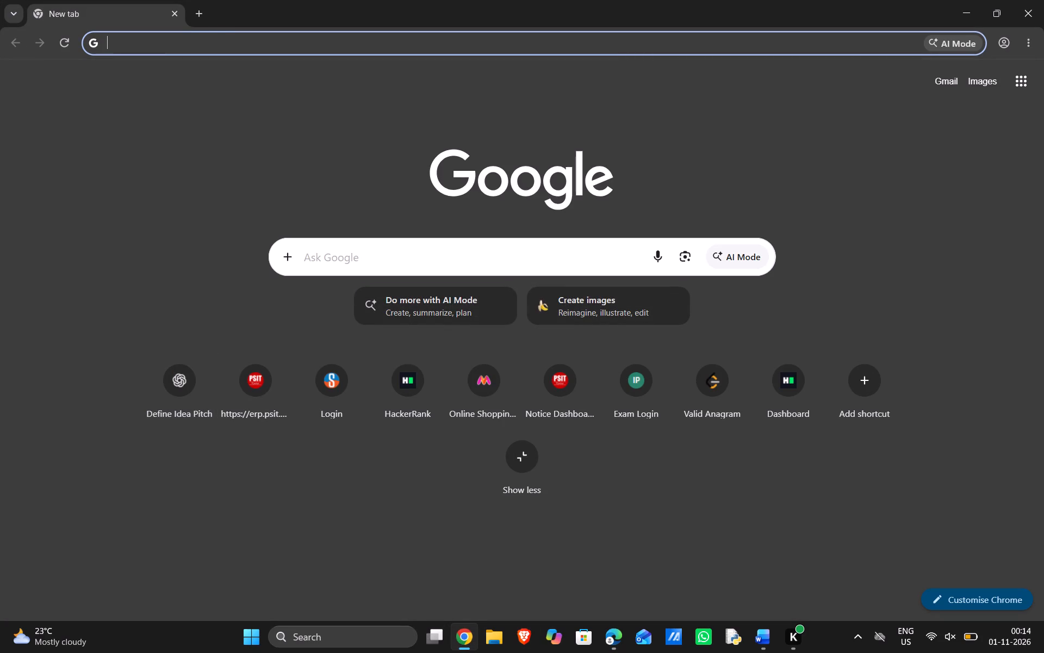
pyautogui.write('s3')
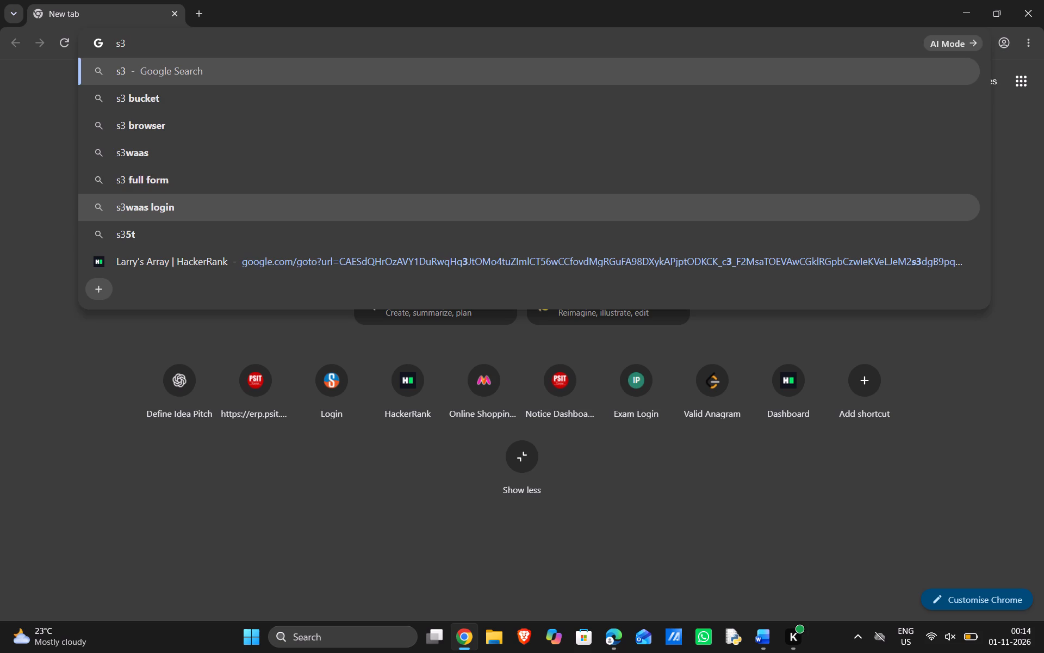
pyautogui.press('BackSpace')
pyautogui.press('e')
pyautogui.press('Return')
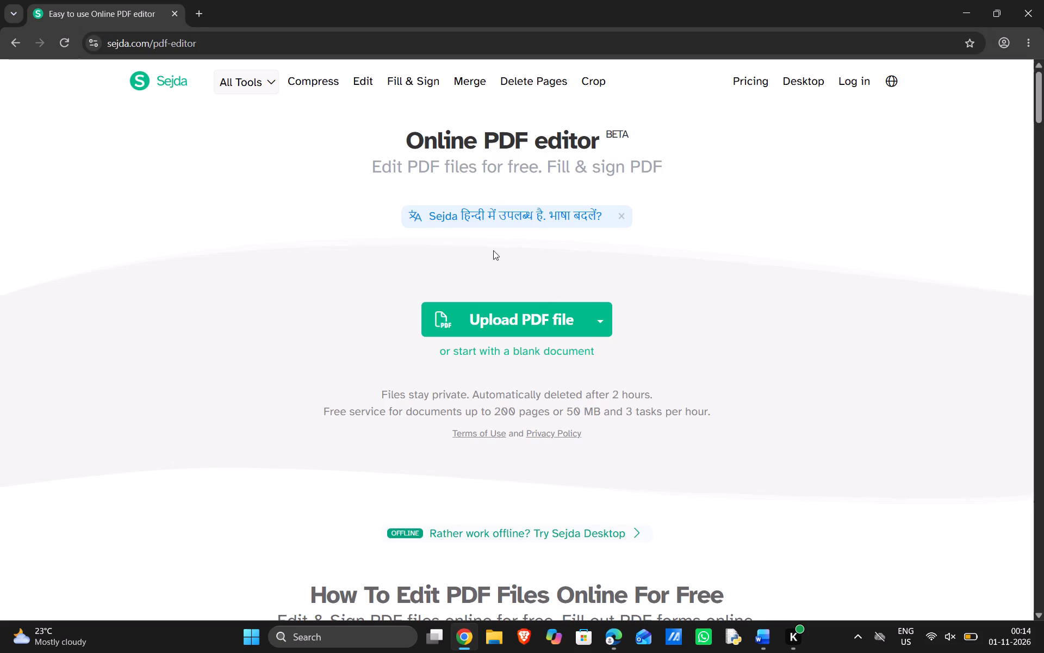
pyautogui.click(570, 324)
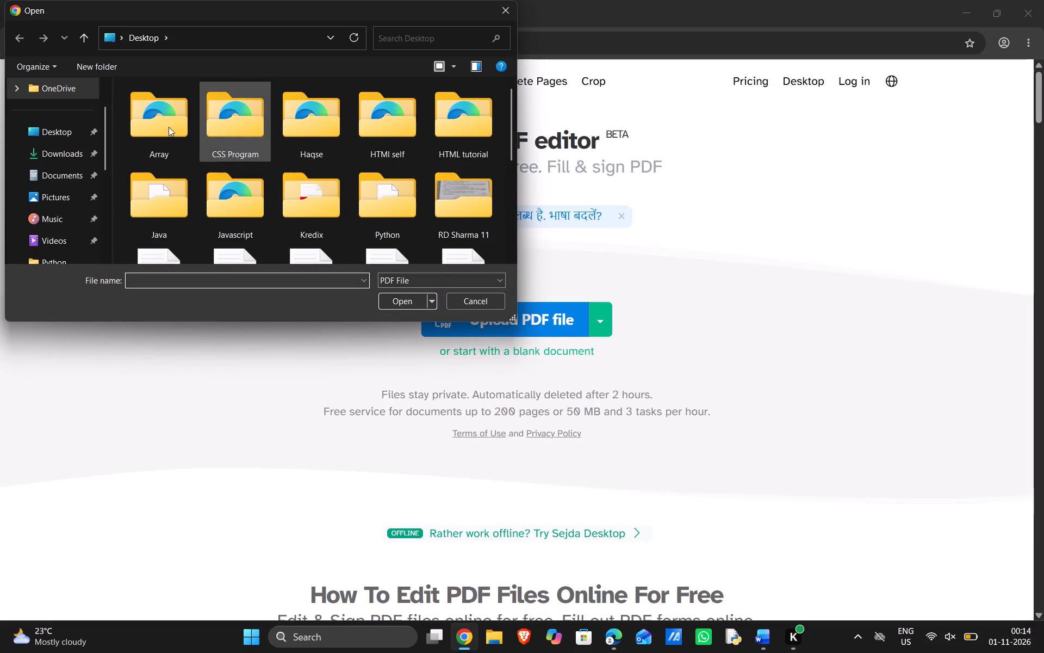
pyautogui.scroll(-1, 329, 219)
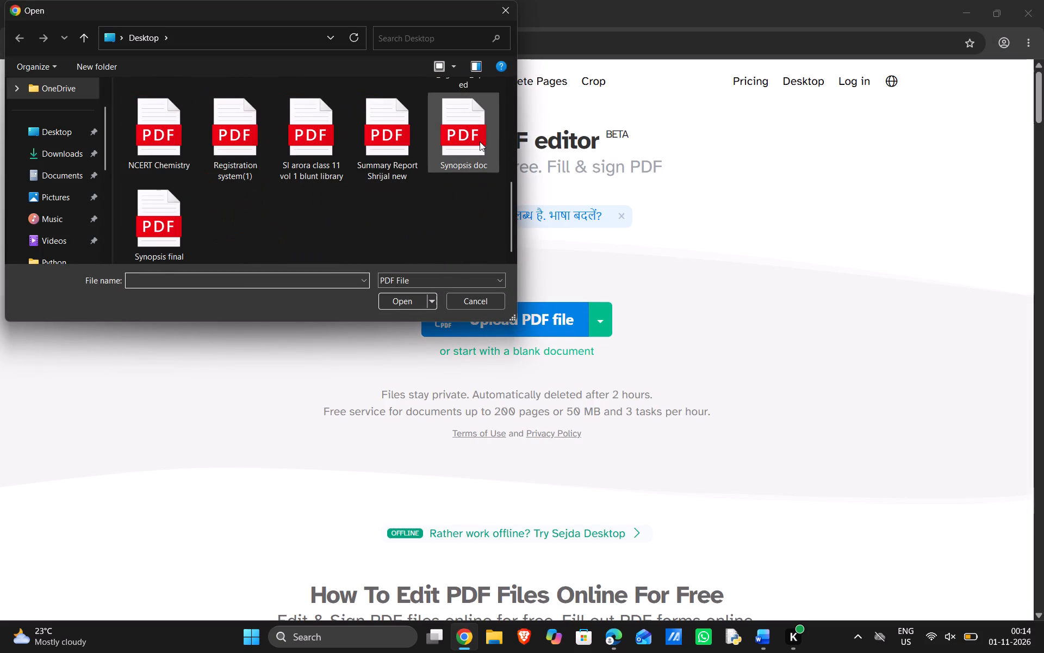
pyautogui.click(480, 141)
pyautogui.click(415, 299)
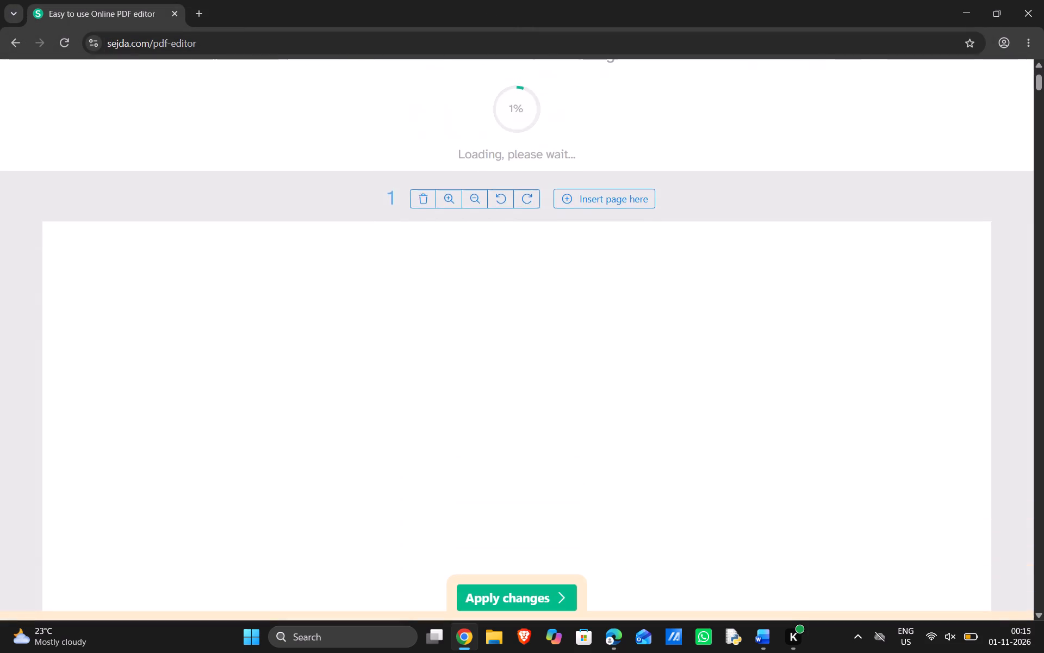
# Delete the two blank pages before the cover page.
pyautogui.scroll(3, 415, 299)
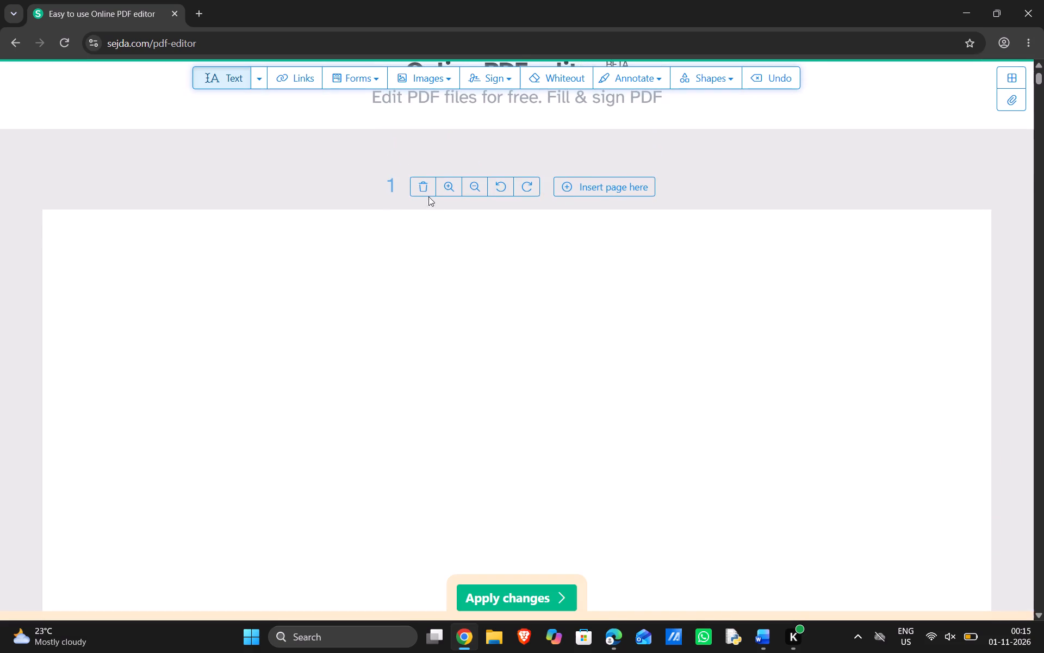
pyautogui.click(425, 193)
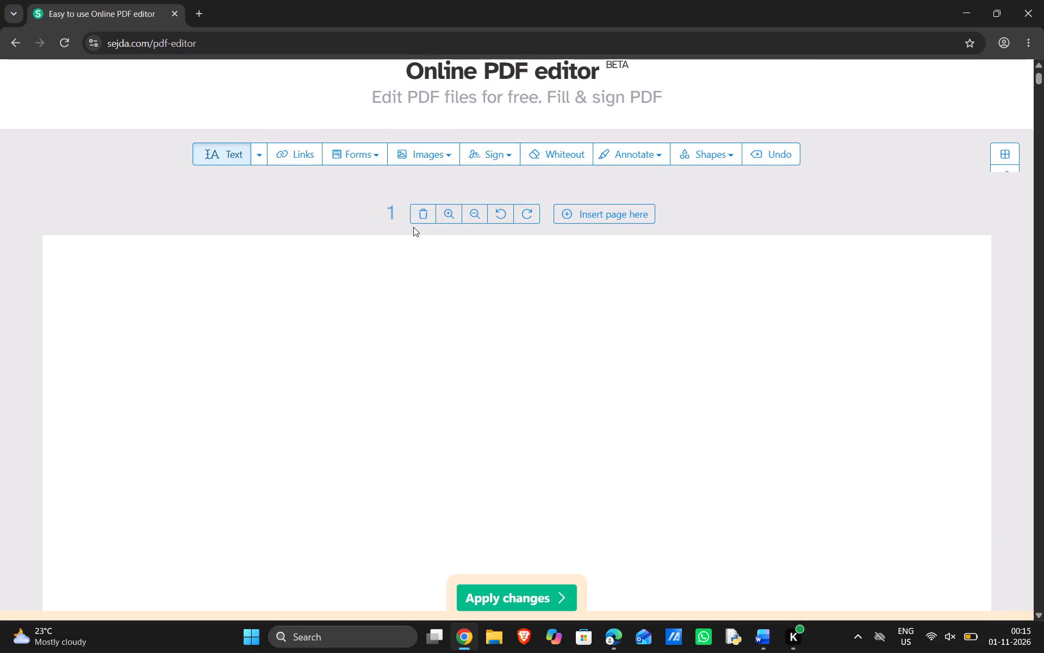
pyautogui.click(426, 218)
# Delete the blank page between the cover page and the Introduction page.
pyautogui.scroll(-1, 448, 325)
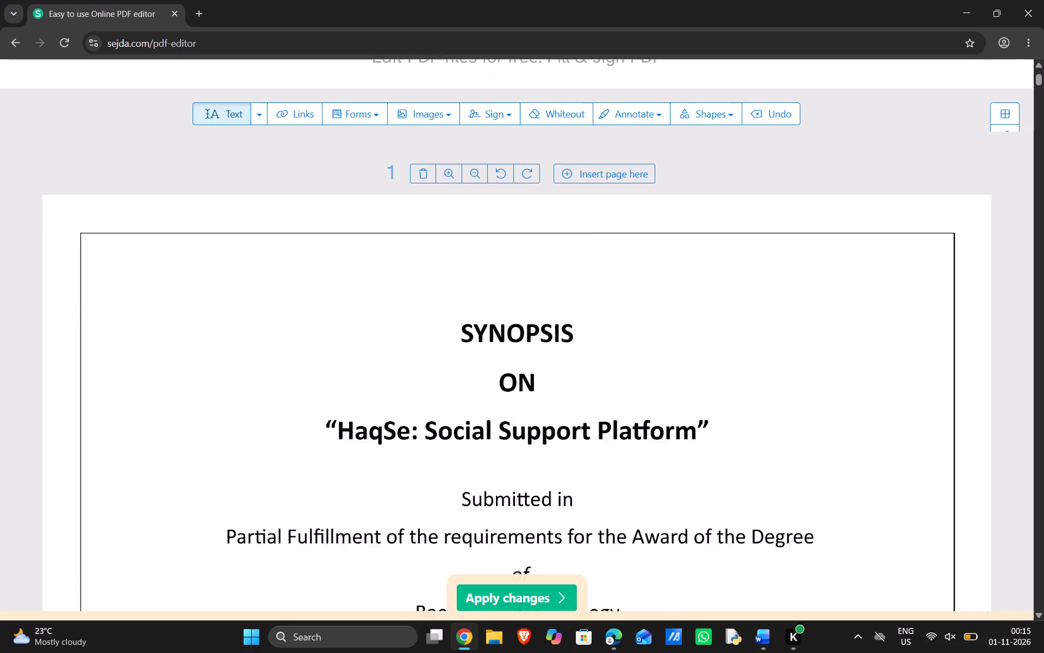
pyautogui.scroll(-15, 448, 325)
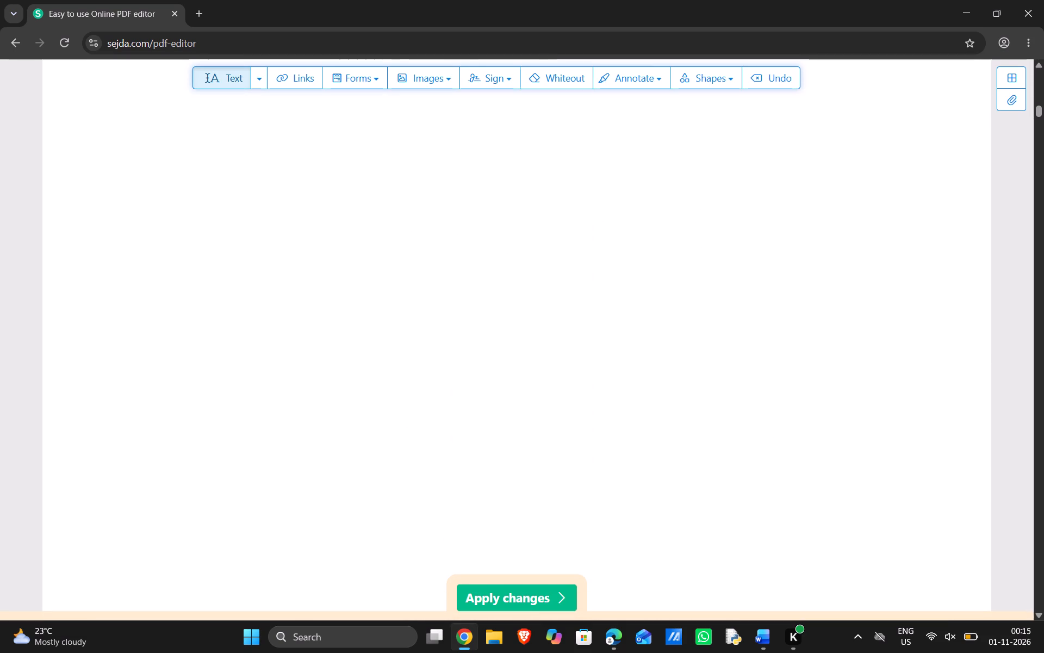
pyautogui.scroll(-1, 448, 325)
pyautogui.scroll(2, 448, 325)
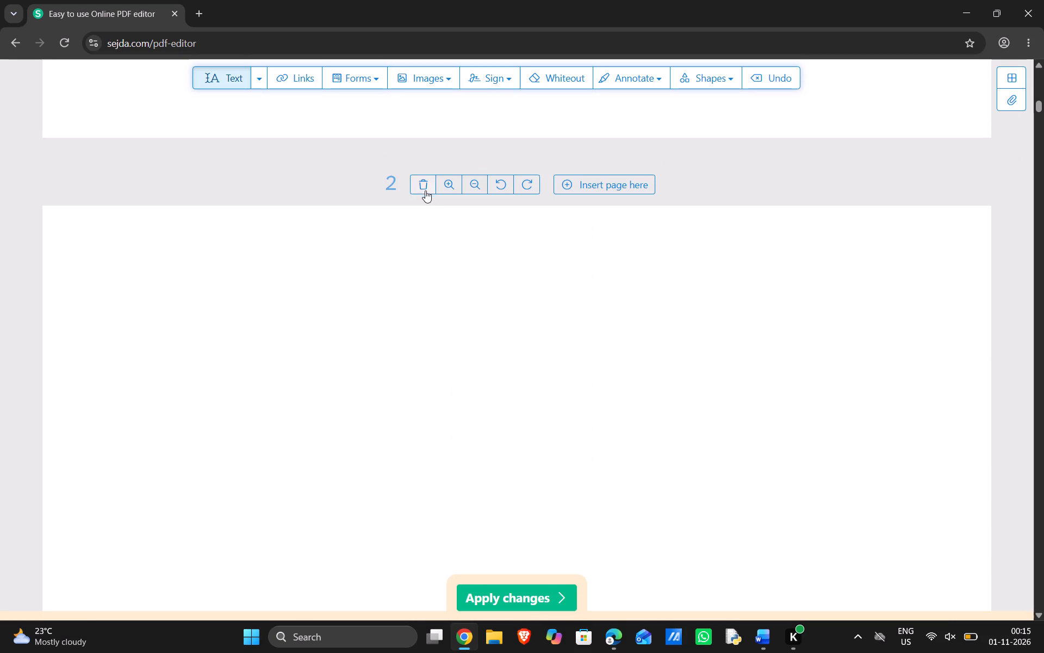
pyautogui.click(423, 188)
# Review the pages from the cover through the Feasibility Study section, checking for blank pages and page numbering.
pyautogui.scroll(-2, 542, 362)
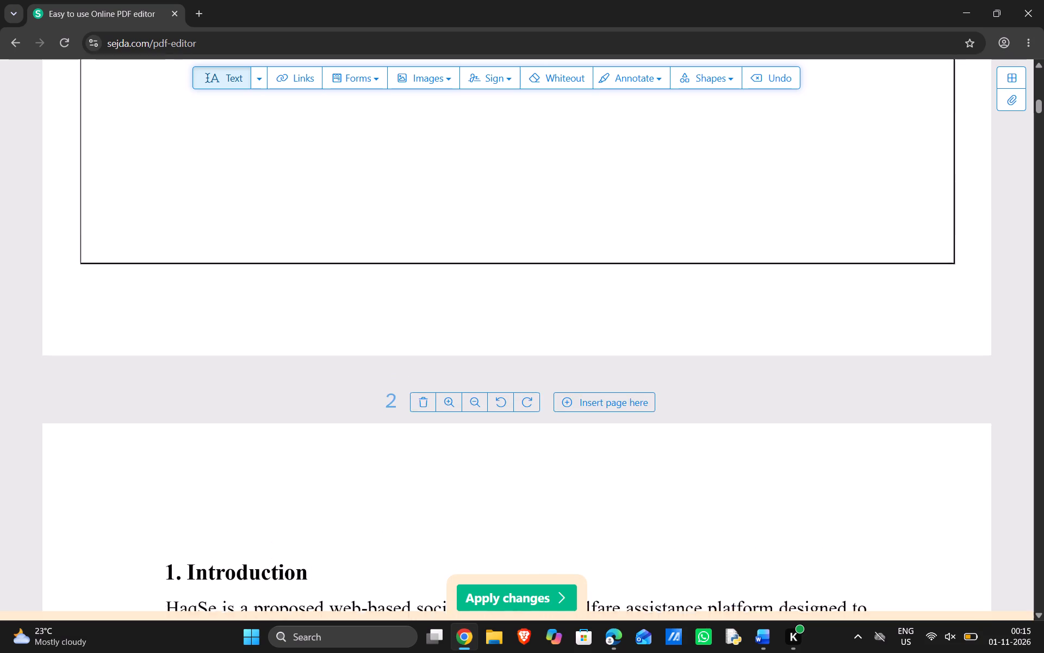
pyautogui.scroll(-5, 542, 362)
pyautogui.scroll(1, 542, 362)
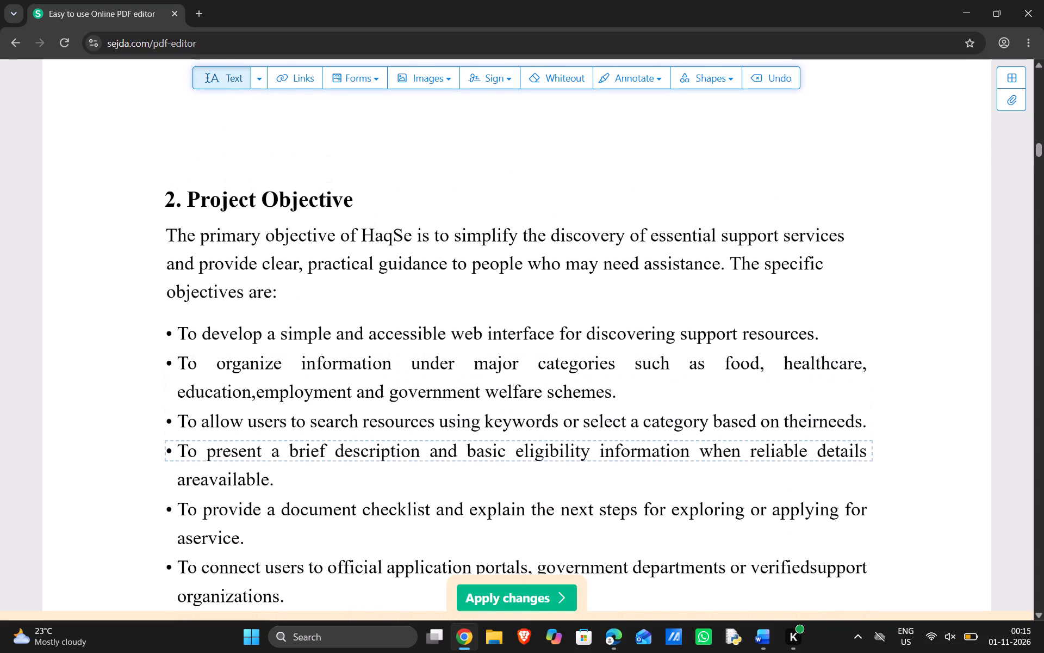
pyautogui.scroll(1, 542, 362)
pyautogui.scroll(-6, 542, 362)
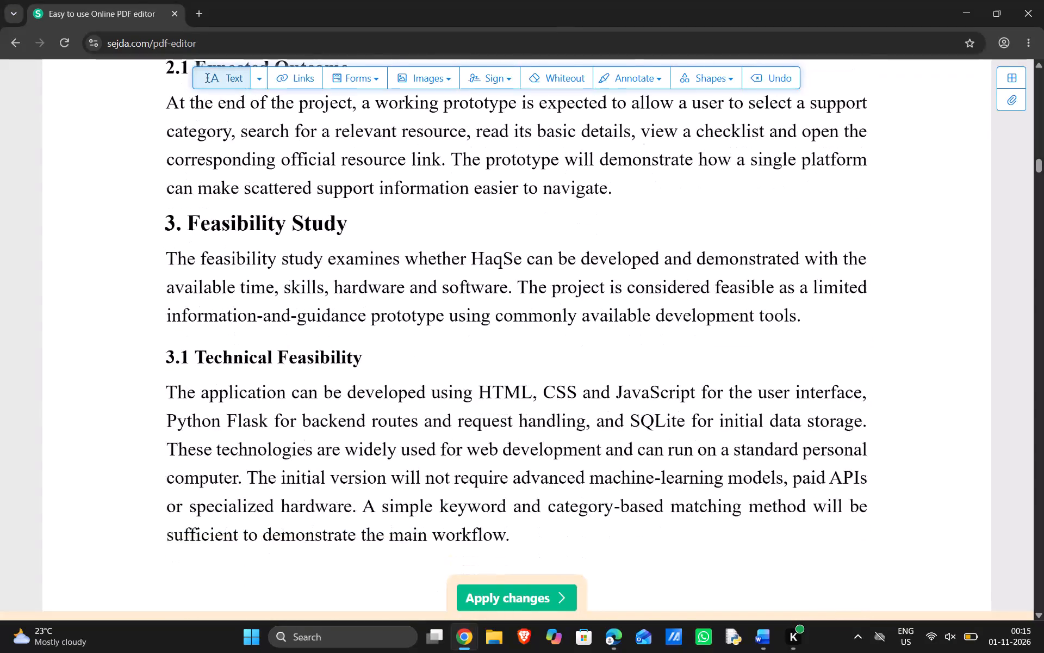
pyautogui.scroll(-4, 542, 362)
pyautogui.scroll(9, 542, 362)
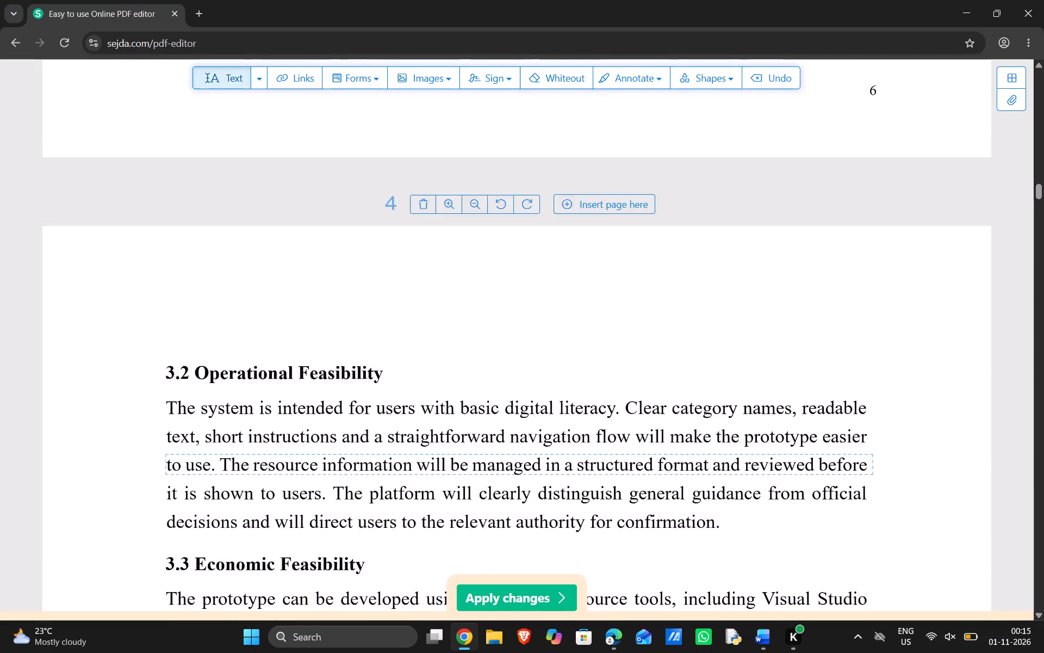
pyautogui.scroll(9, 542, 362)
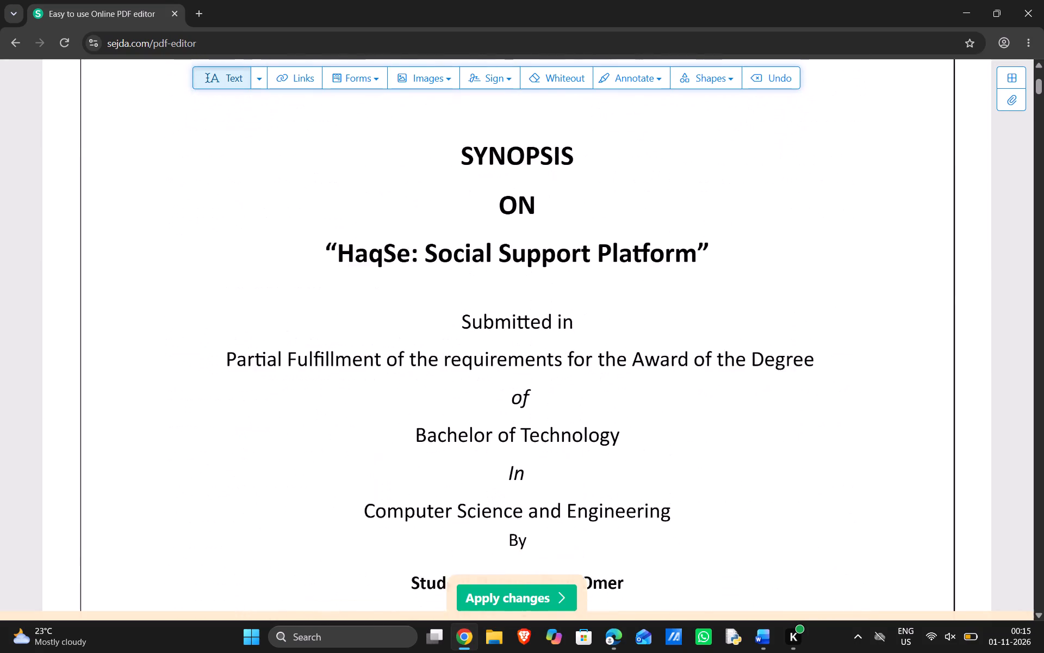
# Remove the printed page number 5 from the bottom of the Introduction page.
pyautogui.scroll(-11, 542, 362)
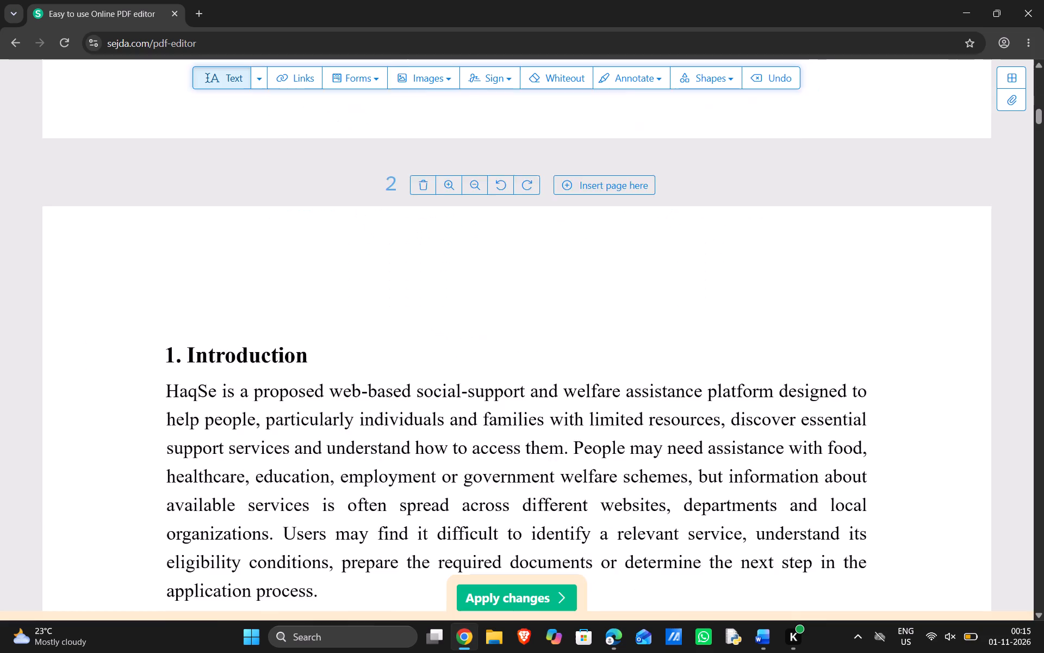
pyautogui.scroll(-4, 542, 362)
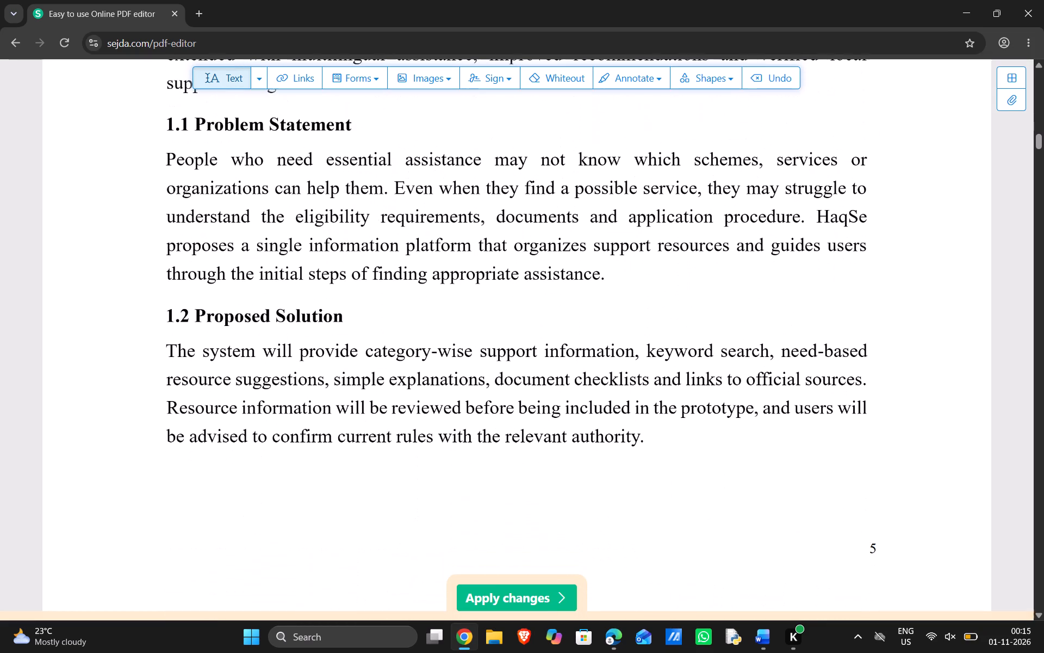
pyautogui.scroll(-1, 542, 362)
pyautogui.click(874, 549)
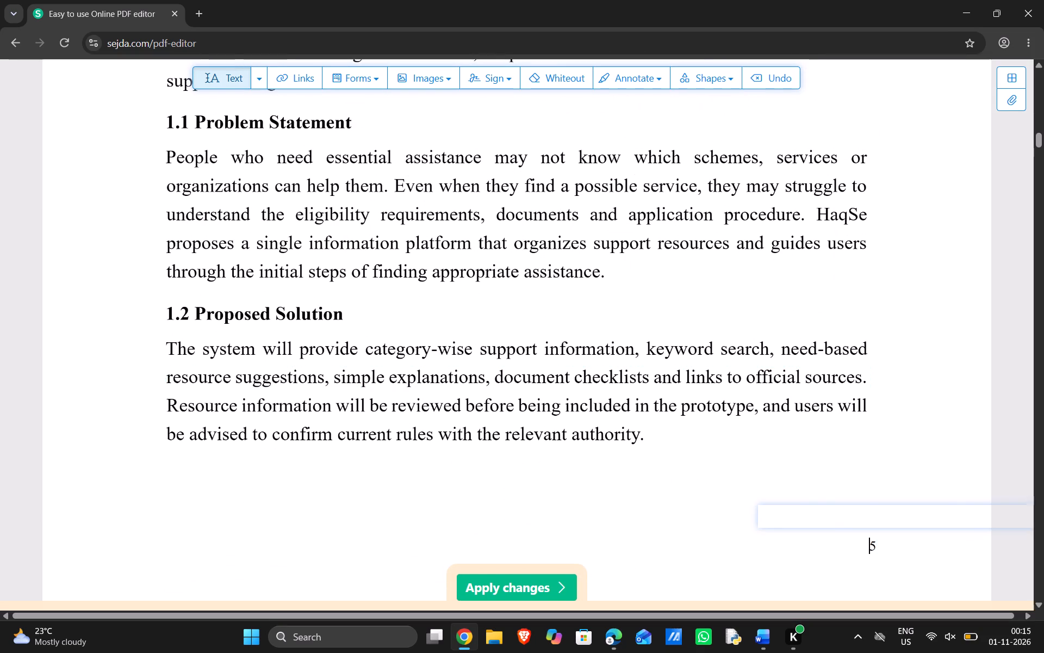
pyautogui.press('Right')
pyautogui.press('BackSpace')
# Remove the printed page number 6 from the bottom of the page ending with Technical Feasibility.
pyautogui.scroll(-2, 874, 549)
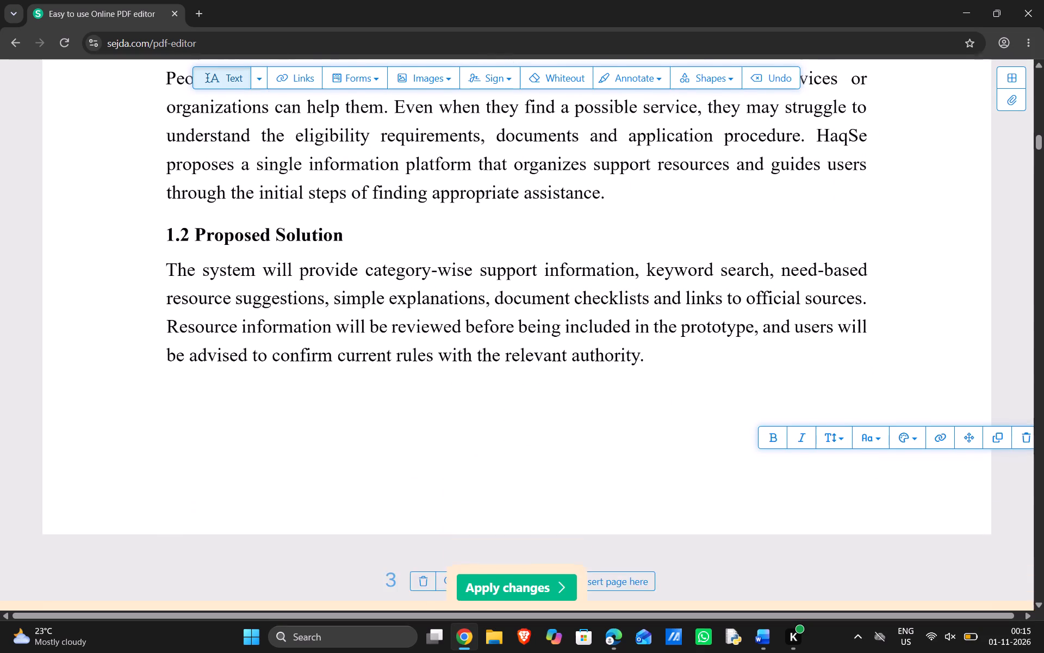
pyautogui.scroll(-10, 874, 549)
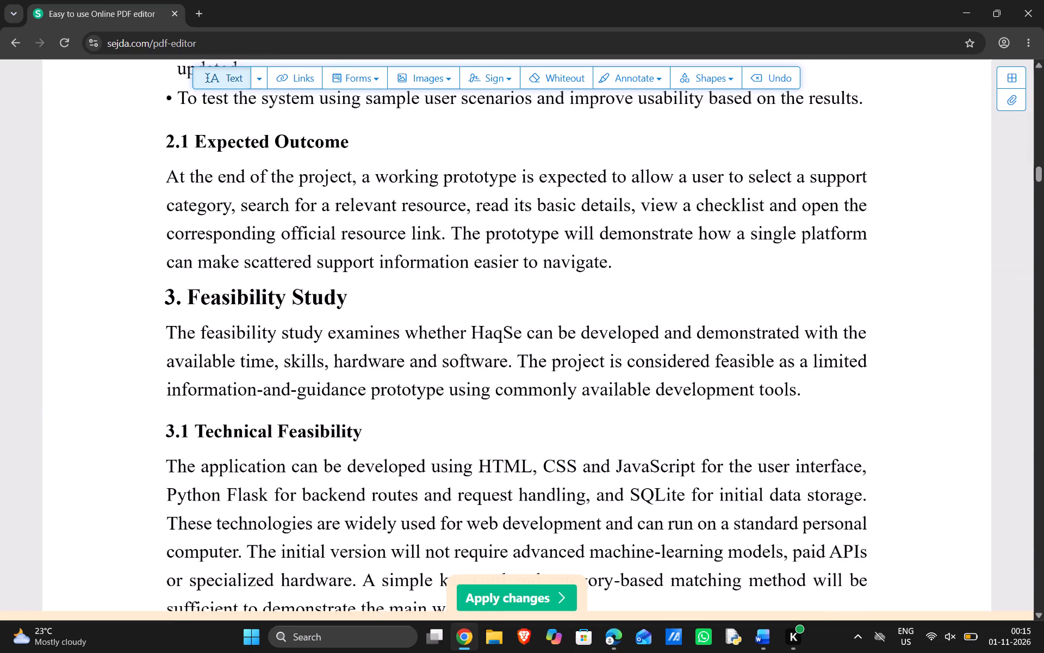
pyautogui.scroll(-4, 874, 549)
pyautogui.click(877, 396)
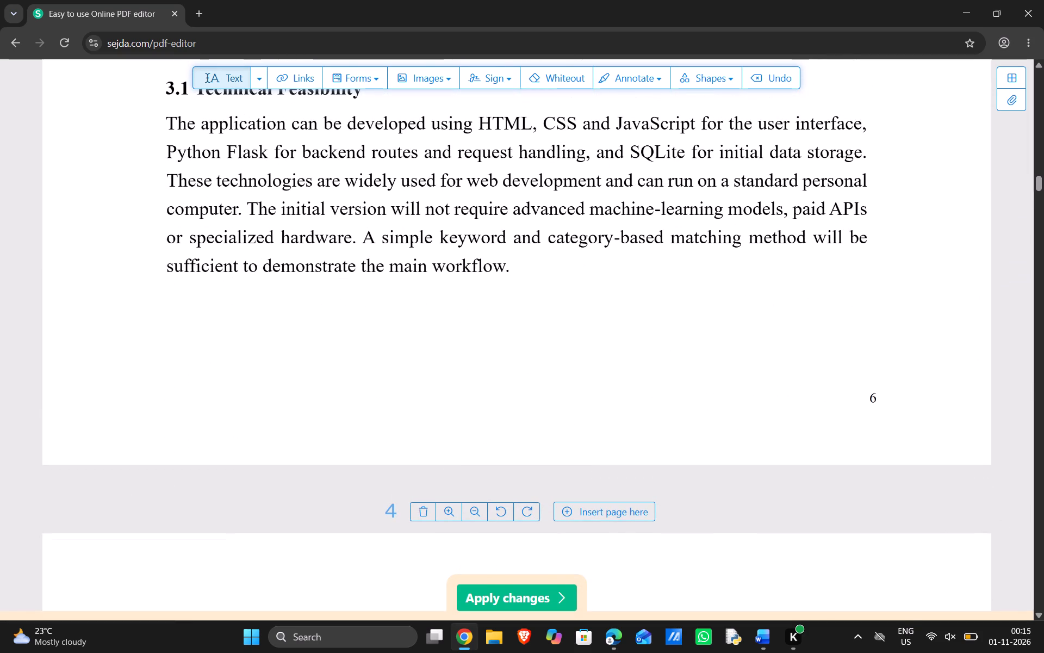
pyautogui.press('BackSpace')
pyautogui.press('BackSpace')
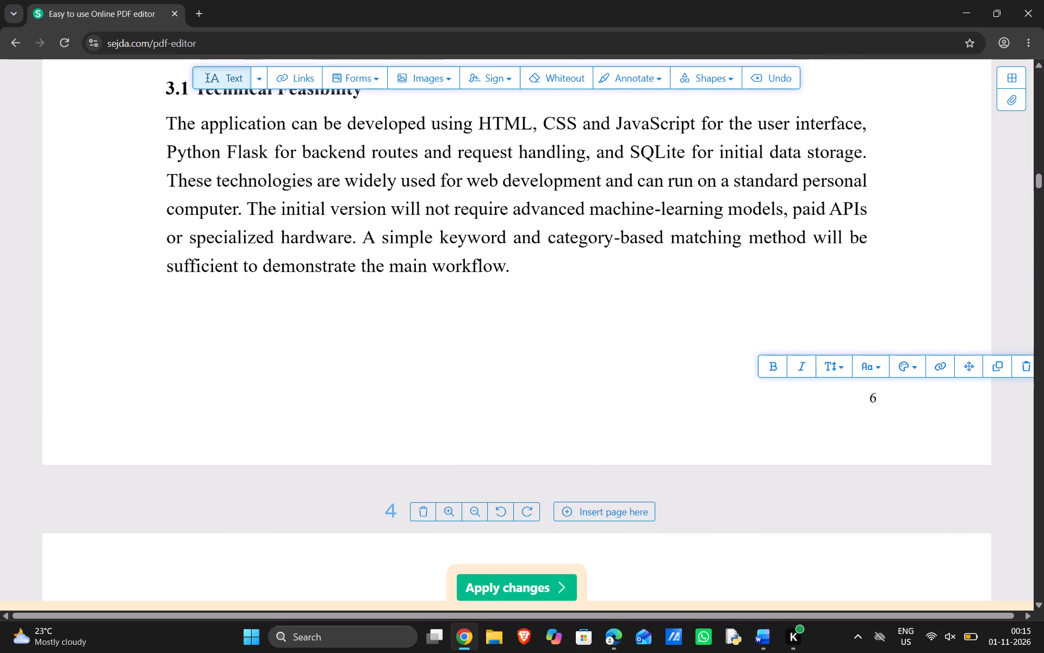
pyautogui.click(873, 399)
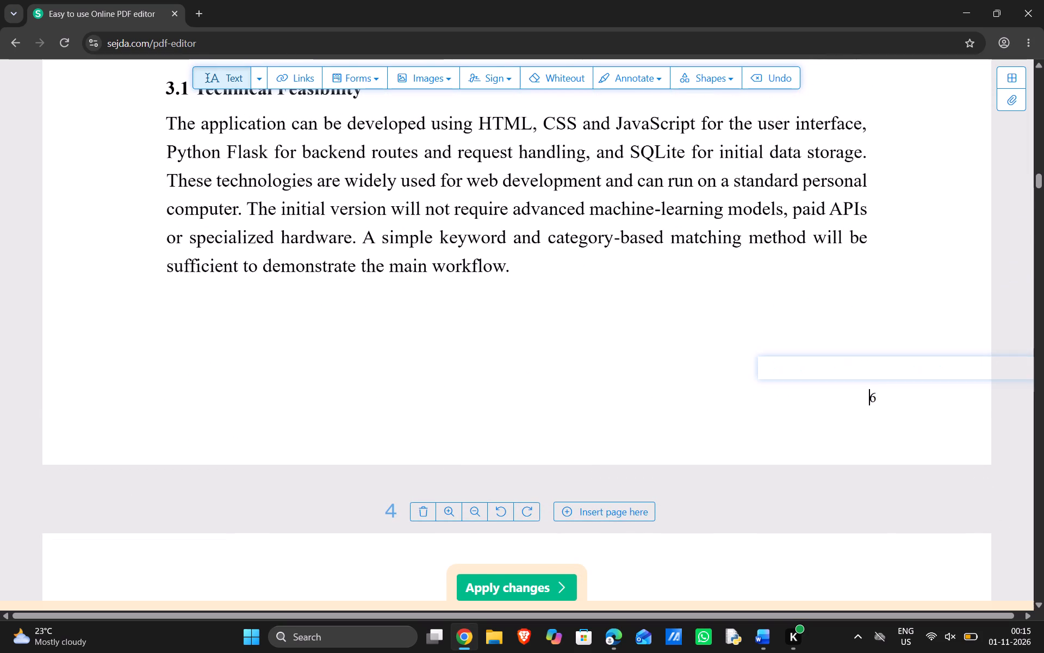
pyautogui.press('Right')
pyautogui.press('BackSpace')
# Remove the printed page number 7 from the bottom of the page ending with section 3.6.
pyautogui.scroll(-3, 873, 399)
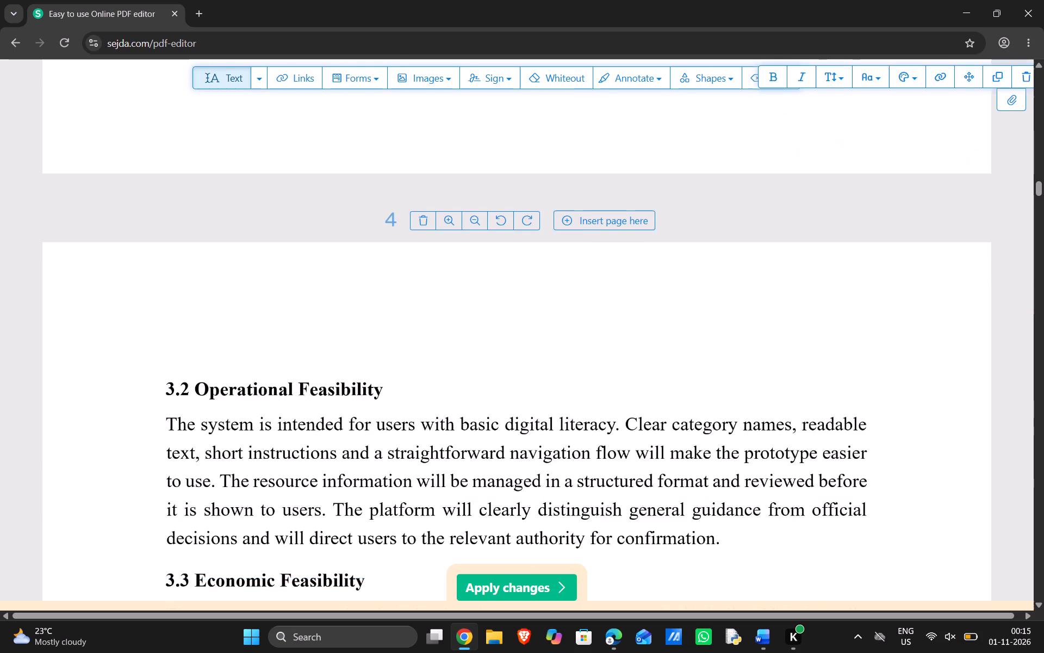
pyautogui.scroll(-9, 873, 399)
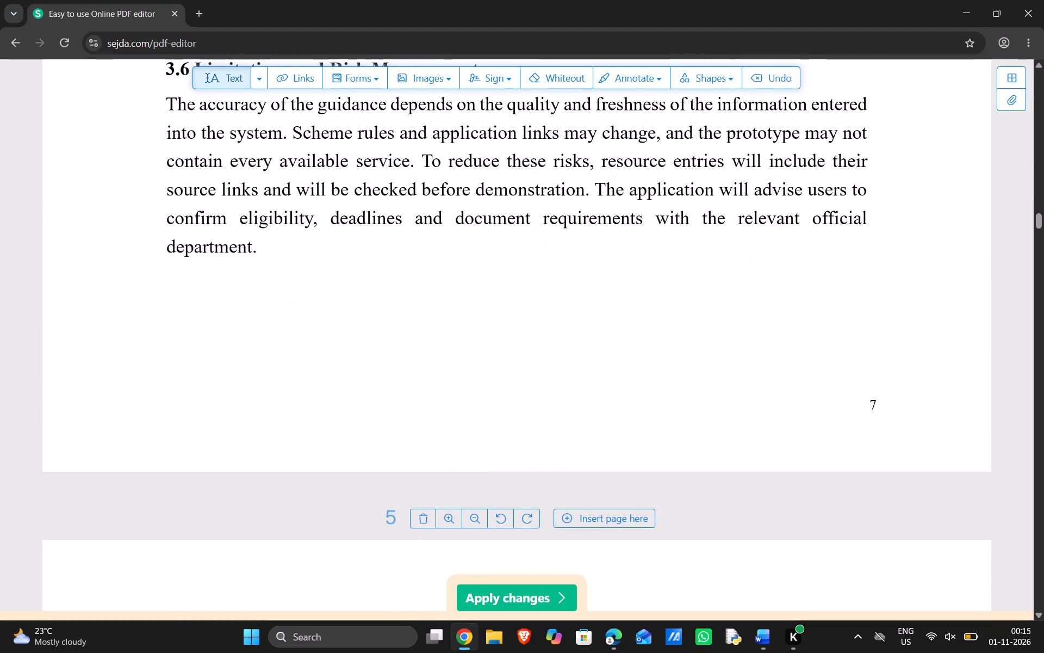
pyautogui.click(870, 402)
pyautogui.press('Right')
pyautogui.press('BackSpace')
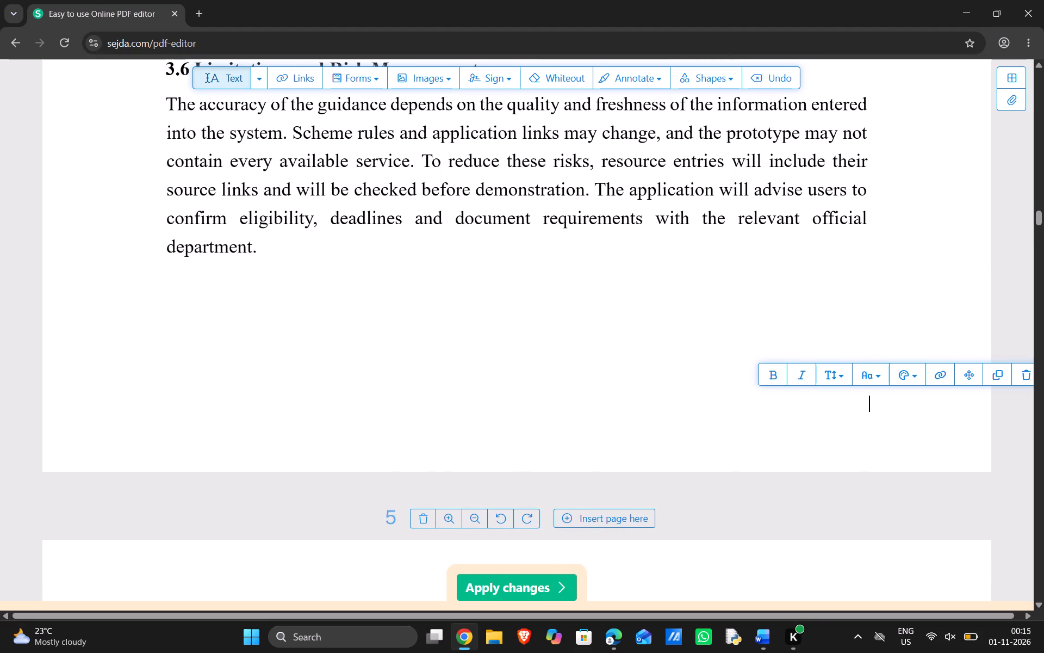
# Remove the printed page number 8 from the page before Proposed System Architecture, and delete the stray text box placed beside it.
pyautogui.scroll(-15, 870, 402)
pyautogui.scroll(5, 877, 398)
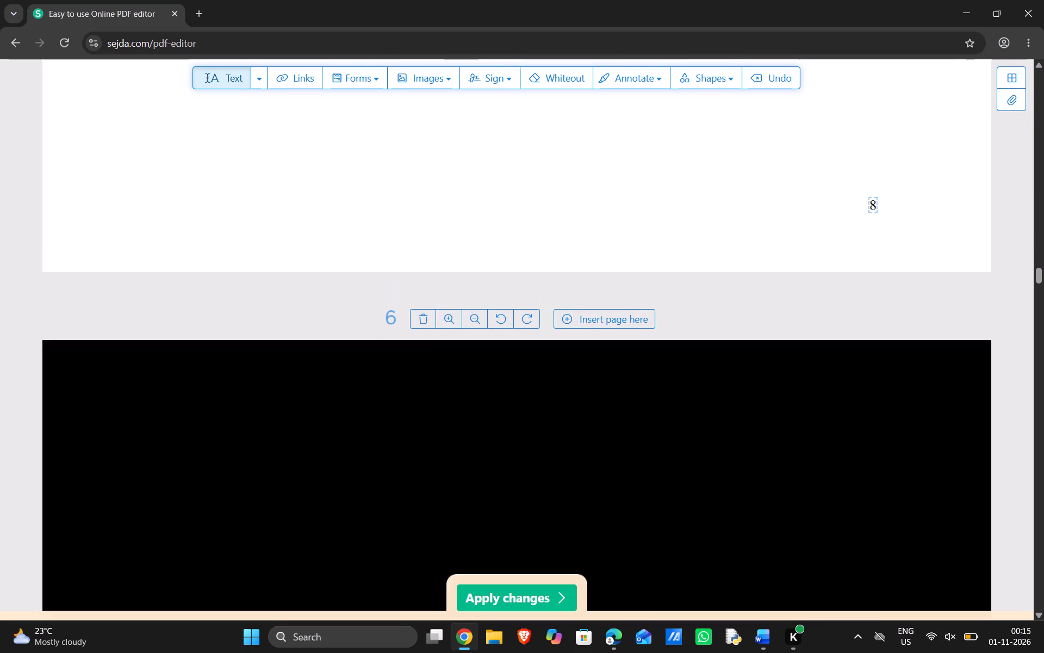
pyautogui.click(880, 207)
pyautogui.click(875, 207)
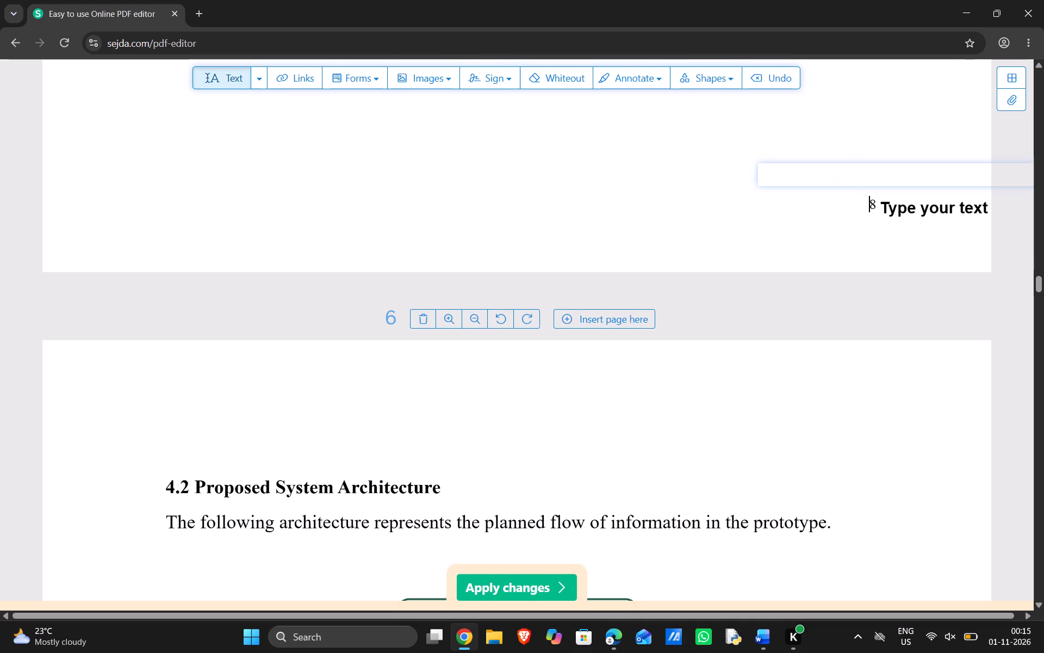
pyautogui.press('Right')
pyautogui.press('BackSpace')
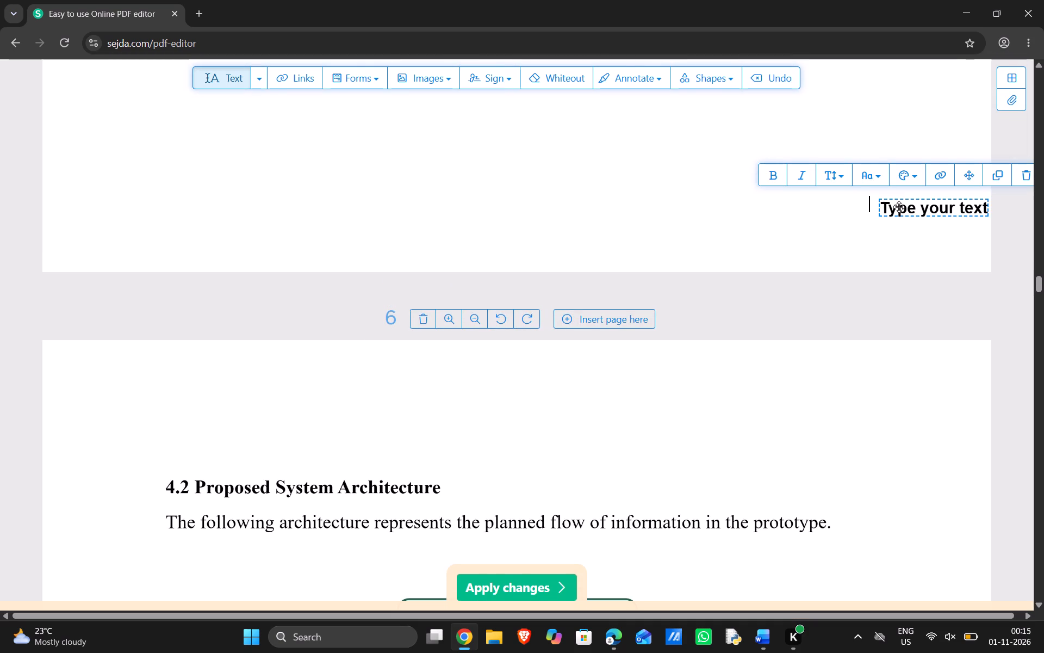
pyautogui.click(899, 207)
pyautogui.press('BackSpace')
pyautogui.scroll(-4, 899, 207)
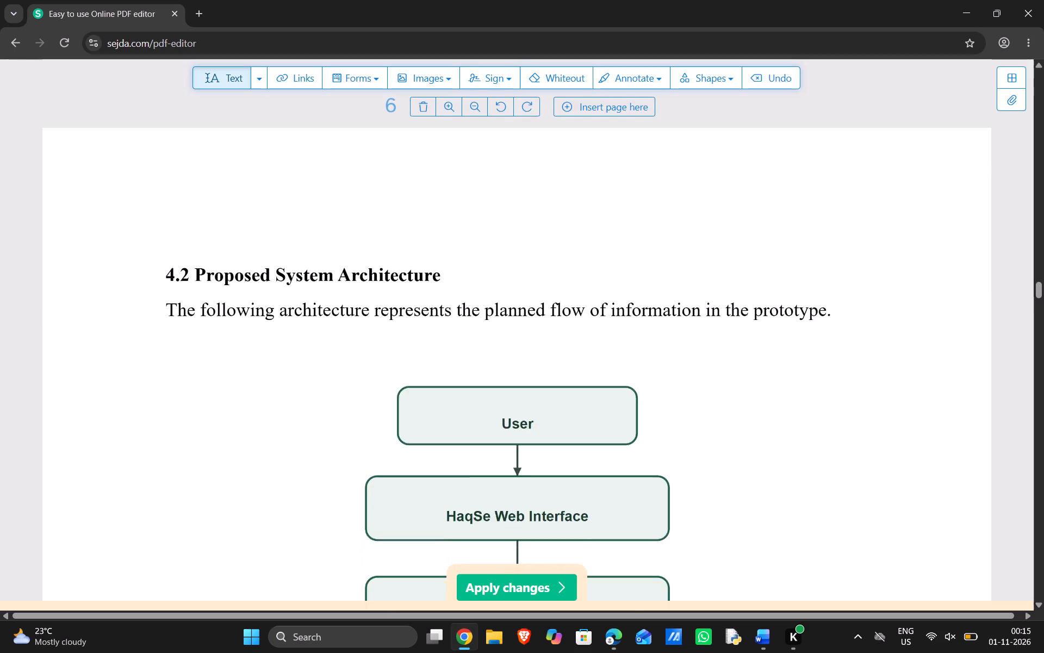
# Remove the printed page number 9 from the bottom of the page ending with 4.4 Functional Requirements.
pyautogui.scroll(-9, 899, 207)
pyautogui.scroll(1, 899, 207)
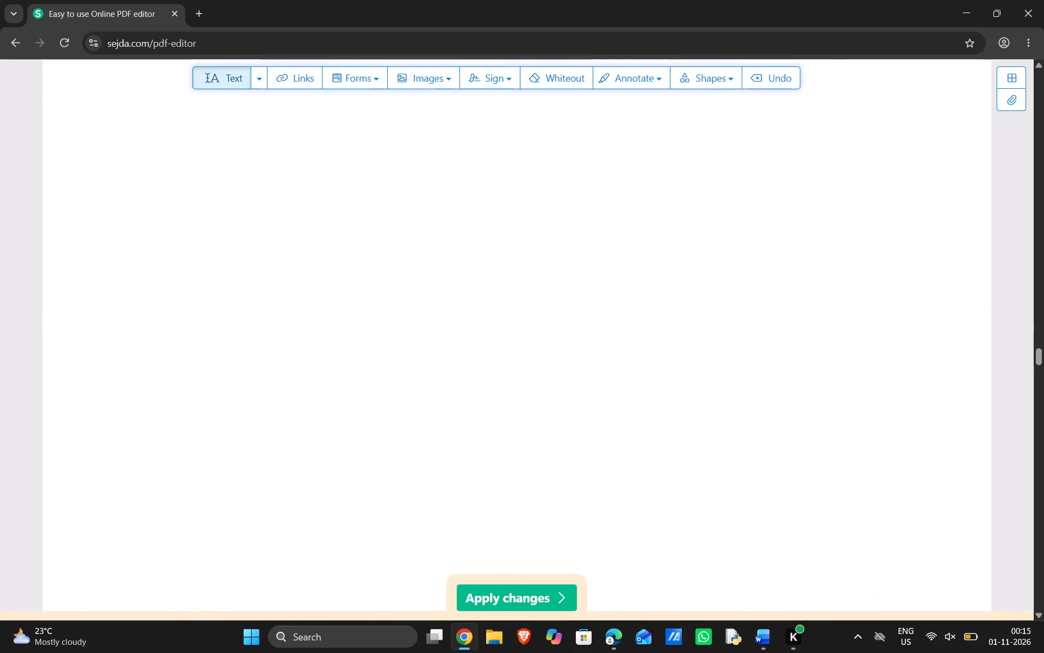
pyautogui.scroll(2, 899, 207)
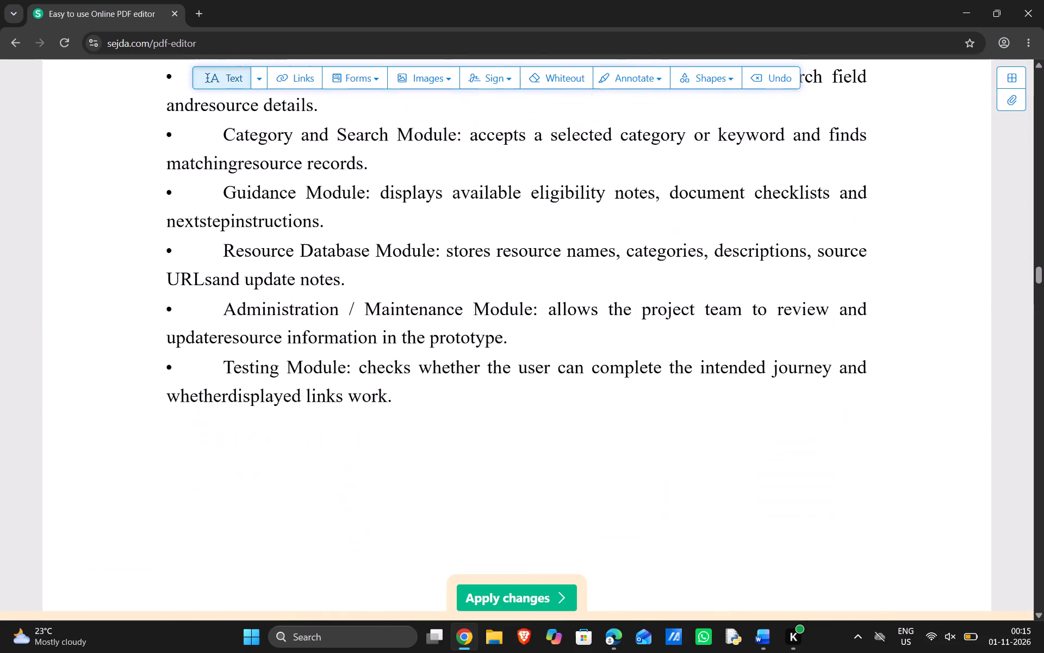
pyautogui.scroll(1, 899, 207)
pyautogui.scroll(-9, 899, 207)
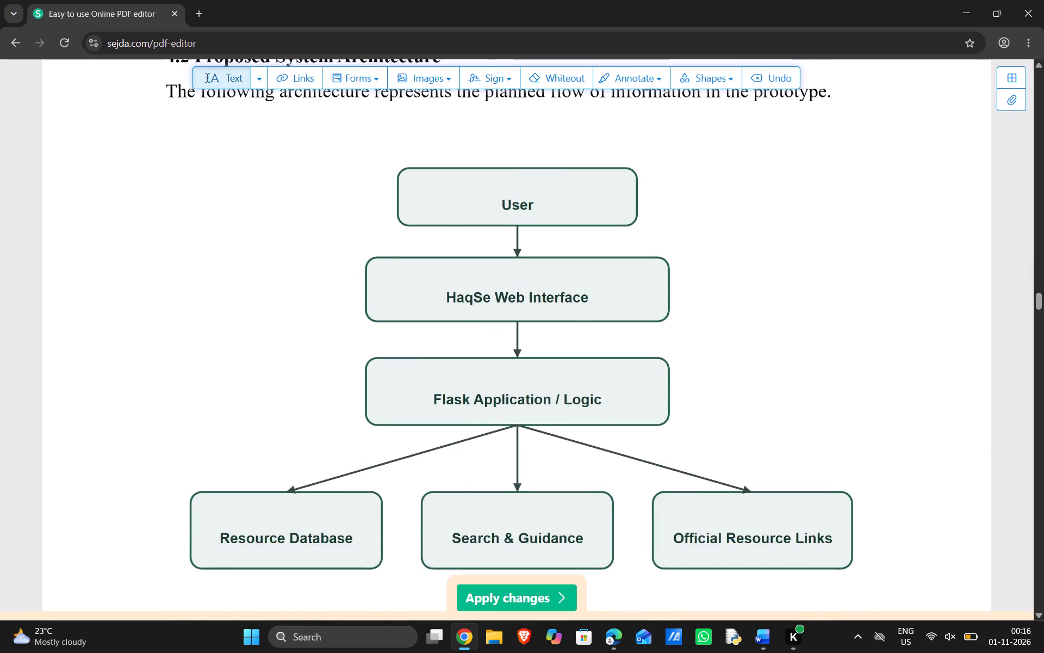
pyautogui.scroll(-5, 899, 207)
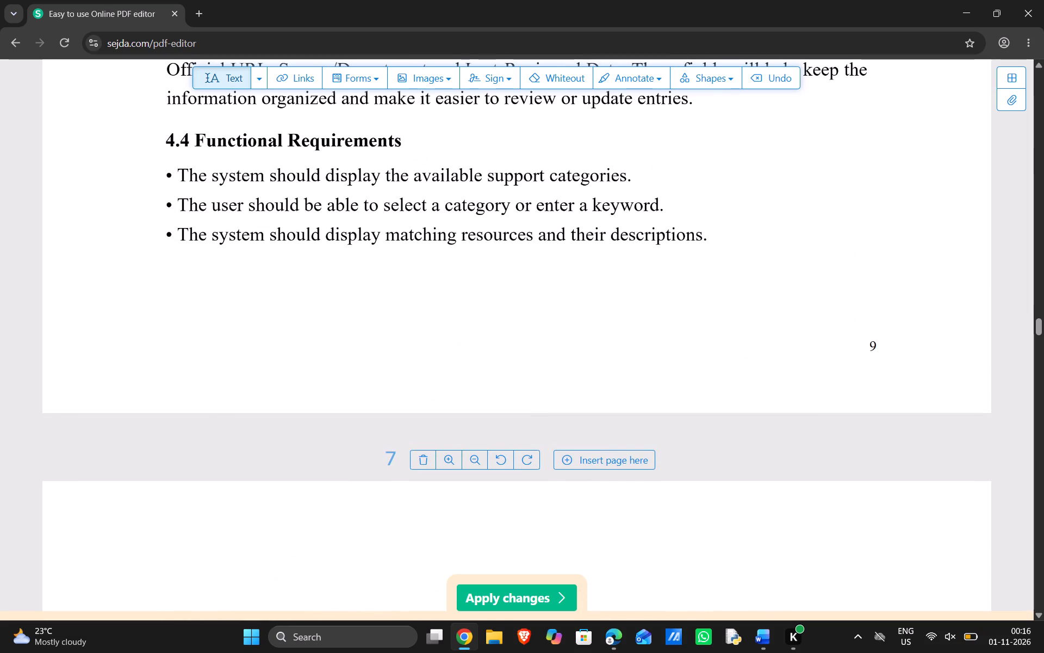
pyautogui.click(869, 349)
pyautogui.press('Right')
pyautogui.press('BackSpace')
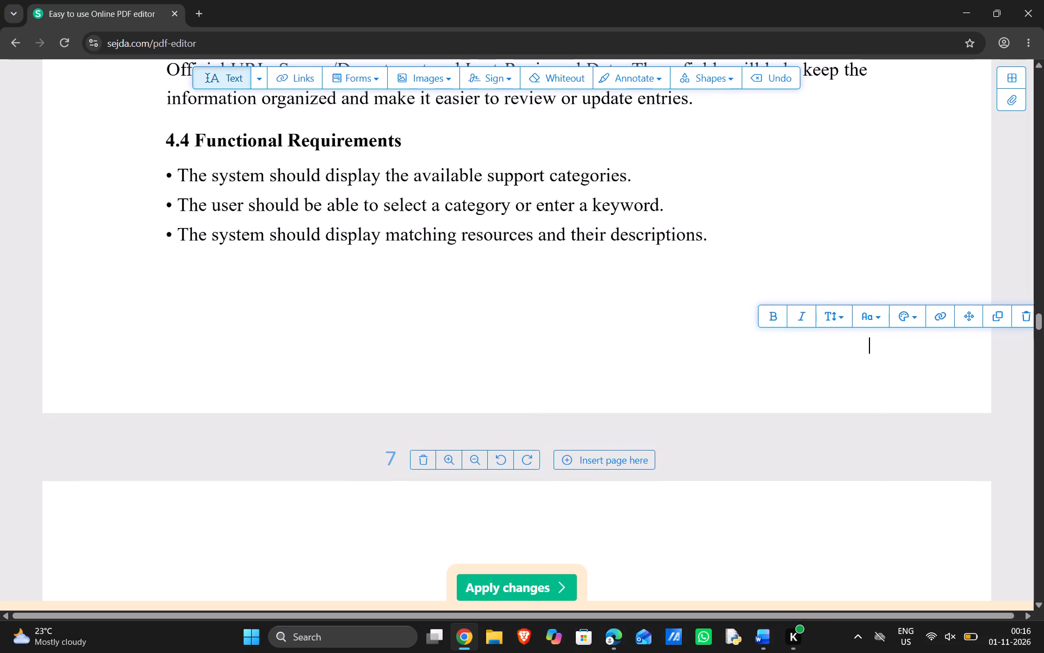
# Remove the printed page number 10 from the bottom of the page containing 4.5 Non-Functional Requirements.
pyautogui.scroll(-9, 869, 349)
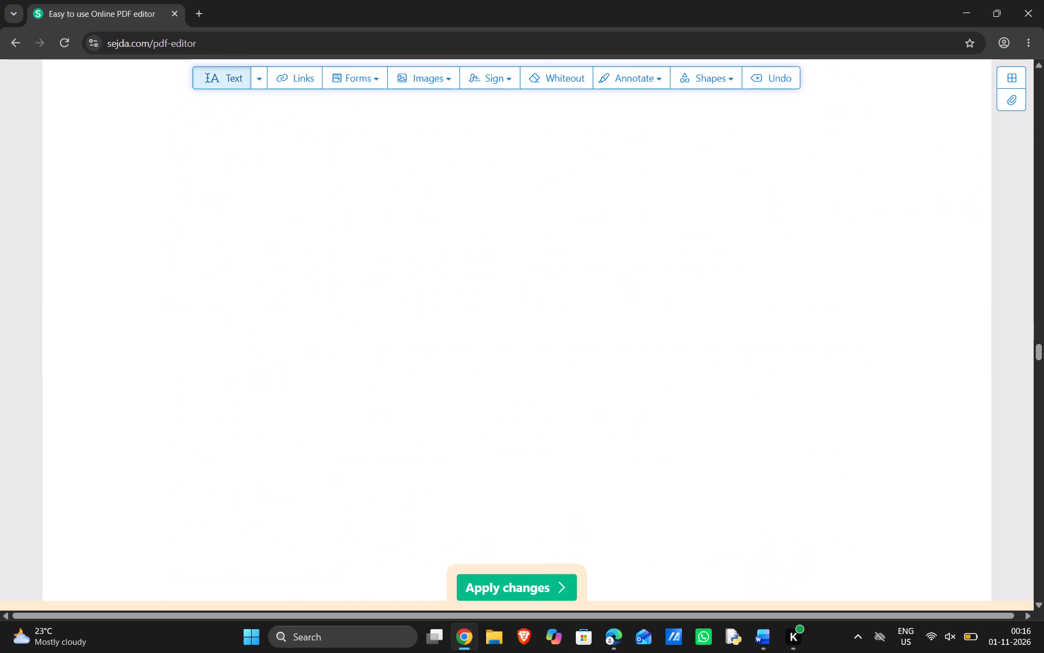
pyautogui.scroll(-3, 869, 349)
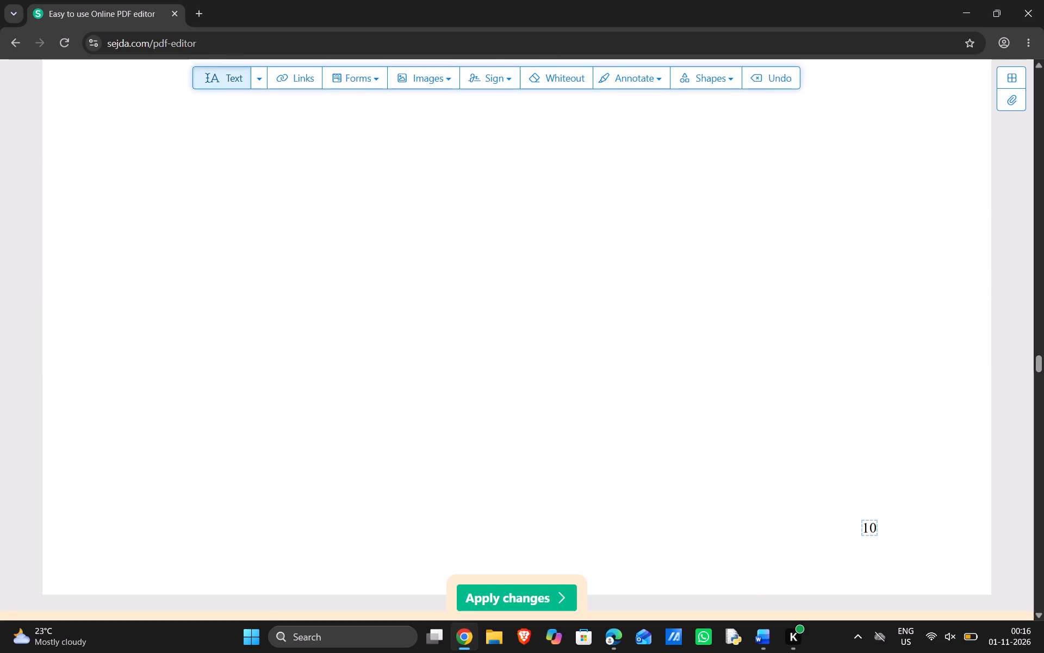
pyautogui.click(871, 526)
pyautogui.press('Right')
pyautogui.press('Right')
pyautogui.press('BackSpace')
pyautogui.press('BackSpace')
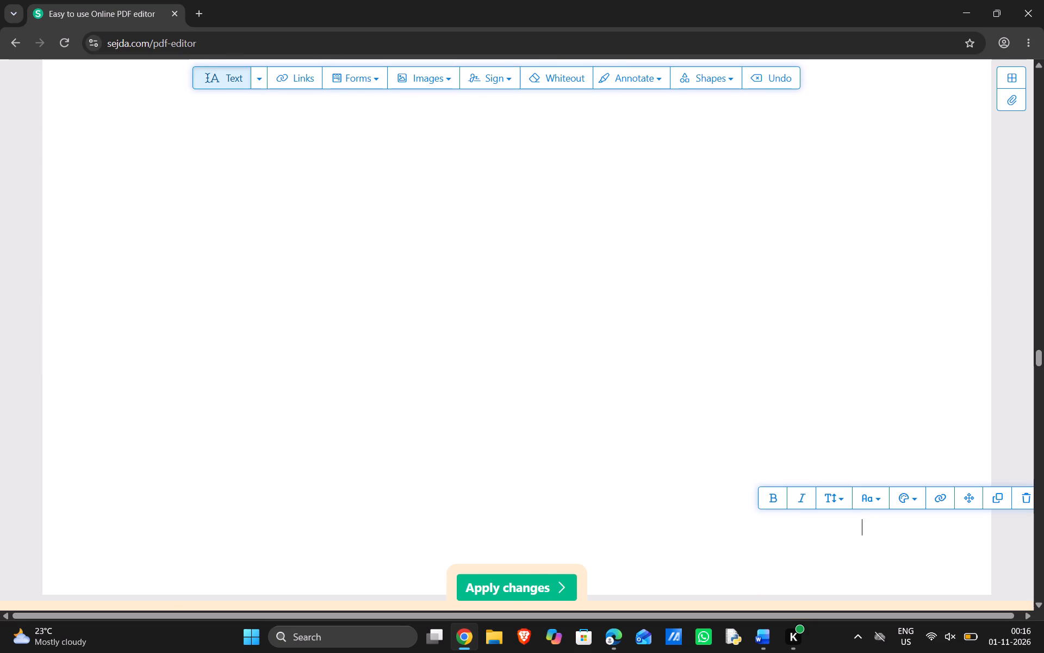
# Remove the printed page number 11 from the bottom of the page ending with 5.3 Development and Testing Environment.
pyautogui.scroll(-10, 871, 526)
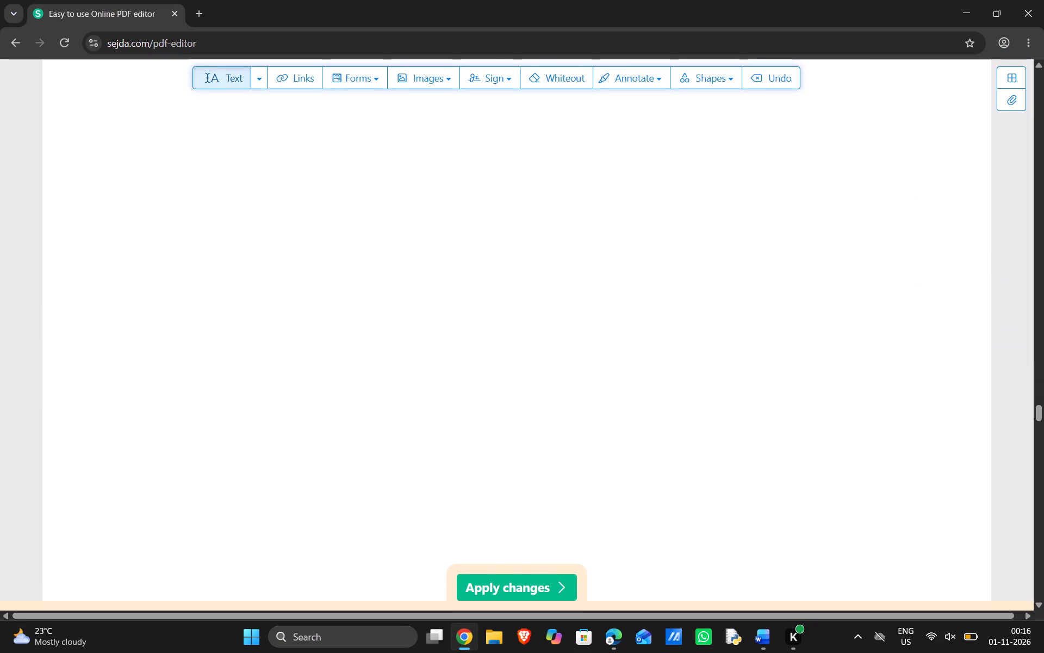
pyautogui.scroll(-12, 871, 526)
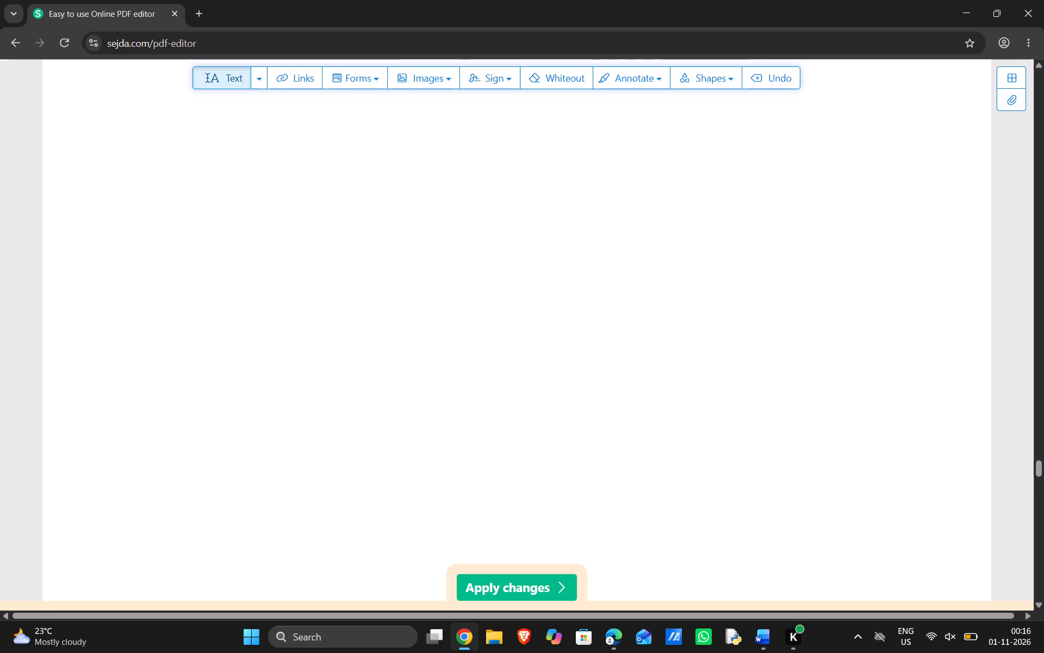
pyautogui.scroll(-4, 871, 526)
pyautogui.scroll(9, 871, 526)
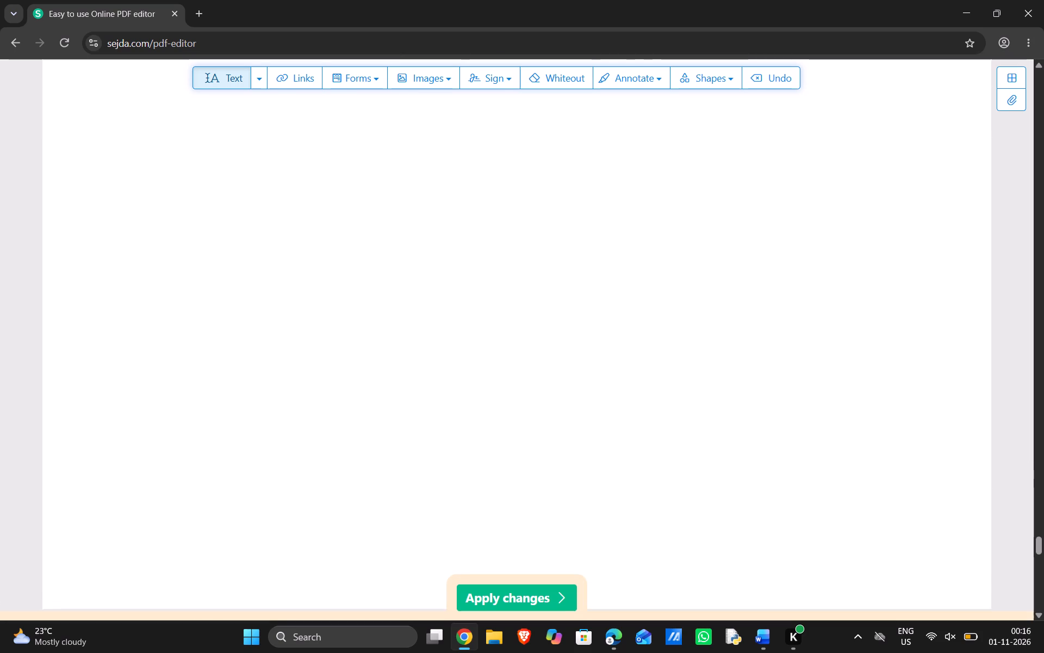
pyautogui.scroll(16, 871, 526)
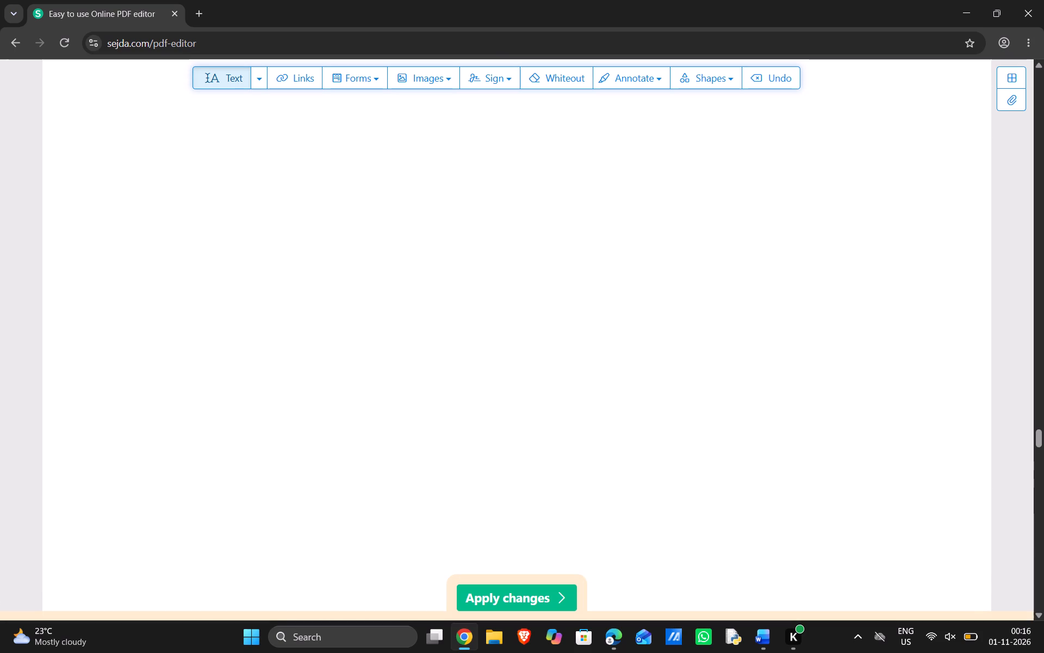
pyautogui.scroll(3, 871, 526)
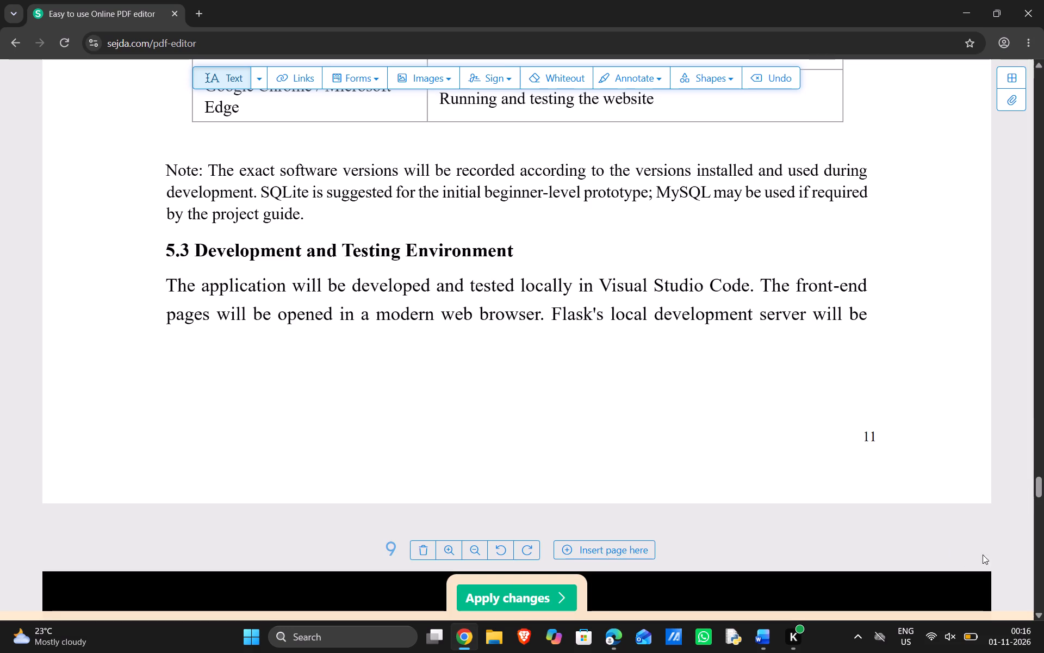
pyautogui.click(869, 440)
pyautogui.press('Right')
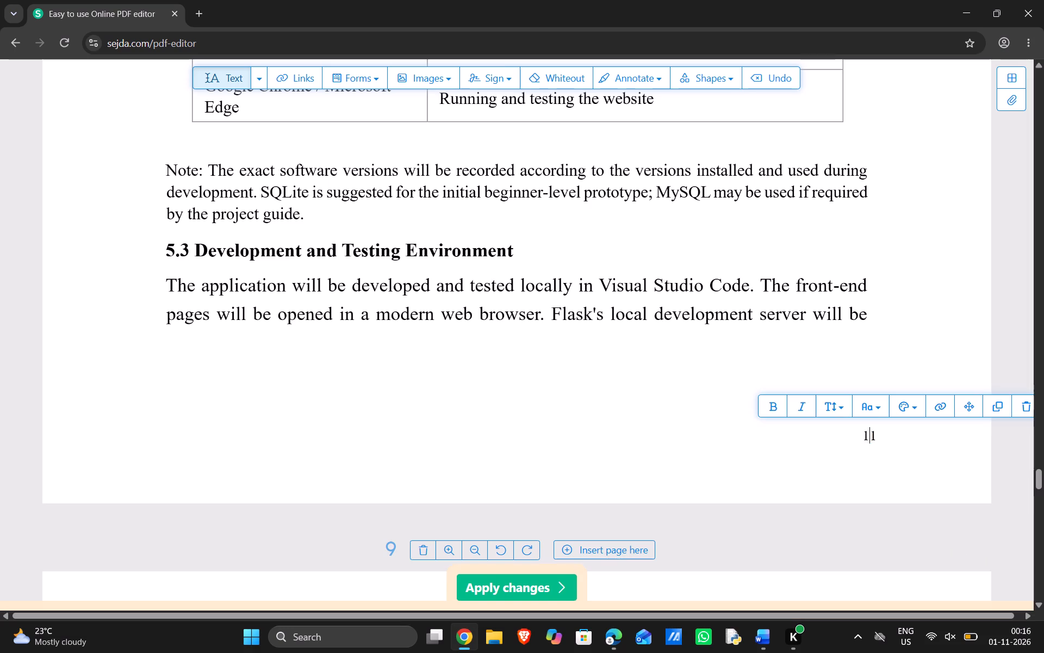
pyautogui.press('Right')
pyautogui.press('BackSpace')
pyautogui.press('BackSpace')
# Remove the printed page number 12 from the bottom of the page containing the 5.4 Testing Plan.
pyautogui.scroll(-6, 869, 440)
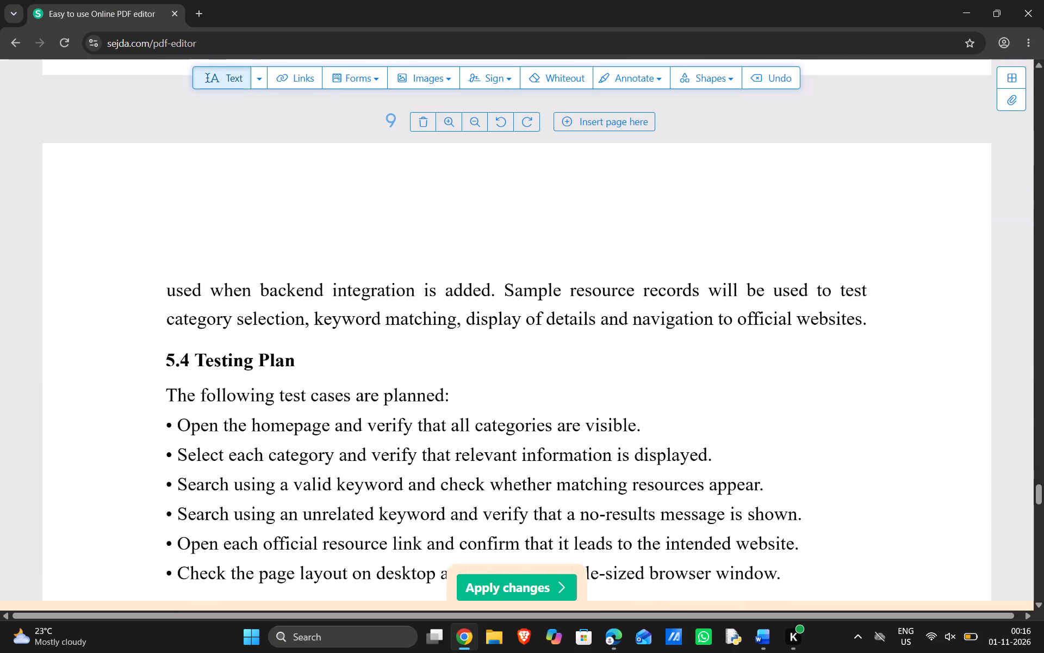
pyautogui.scroll(-8, 869, 440)
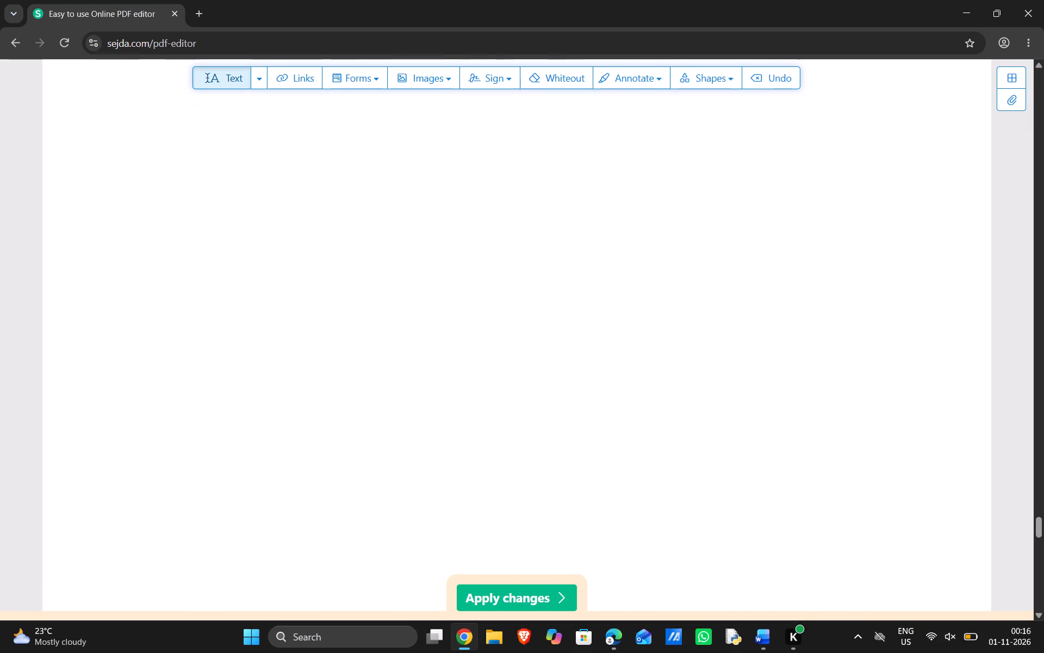
pyautogui.scroll(-5, 869, 440)
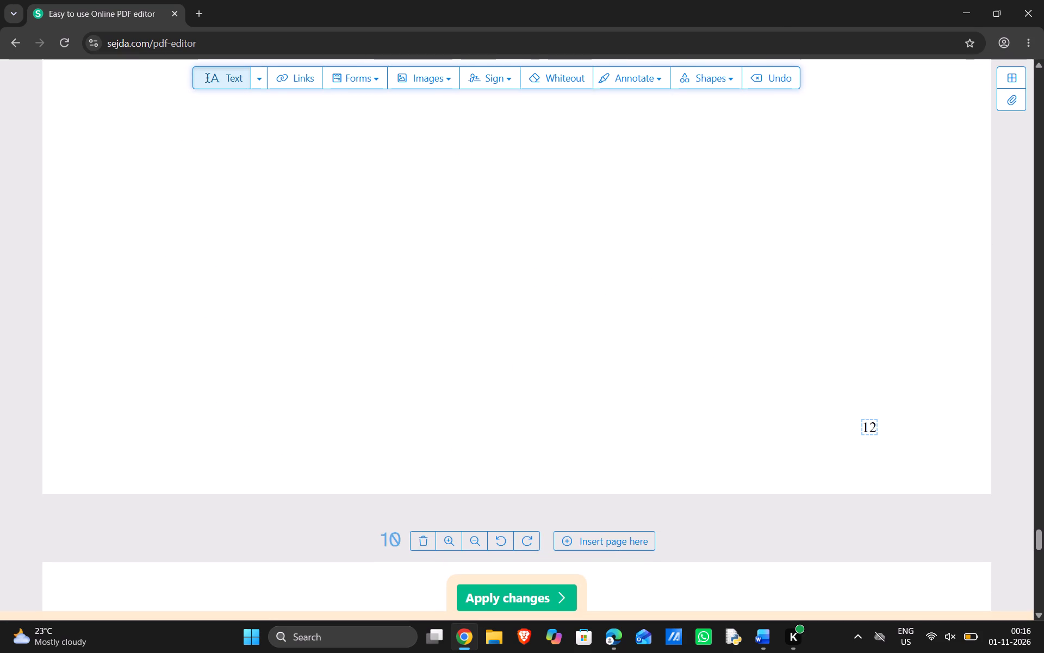
pyautogui.click(867, 428)
pyautogui.press('Right')
pyautogui.press('Right')
pyautogui.press('BackSpace')
pyautogui.press('BackSpace')
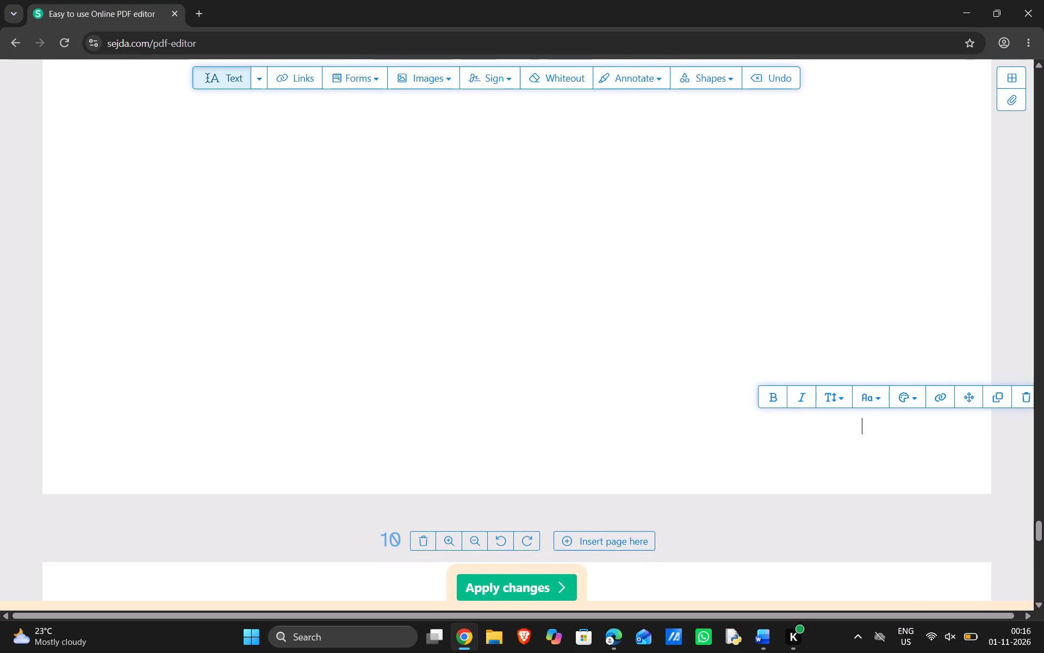
# Remove the printed page number 13 from the bottom of the Conclusion page.
pyautogui.scroll(-12, 867, 428)
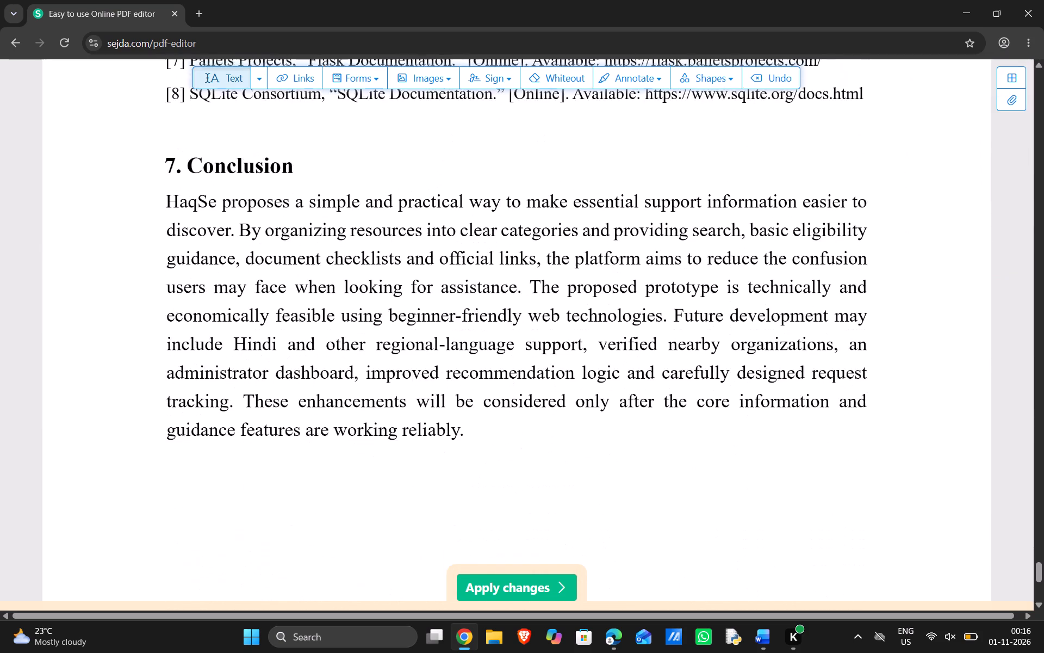
pyautogui.scroll(-1, 867, 428)
pyautogui.click(872, 335)
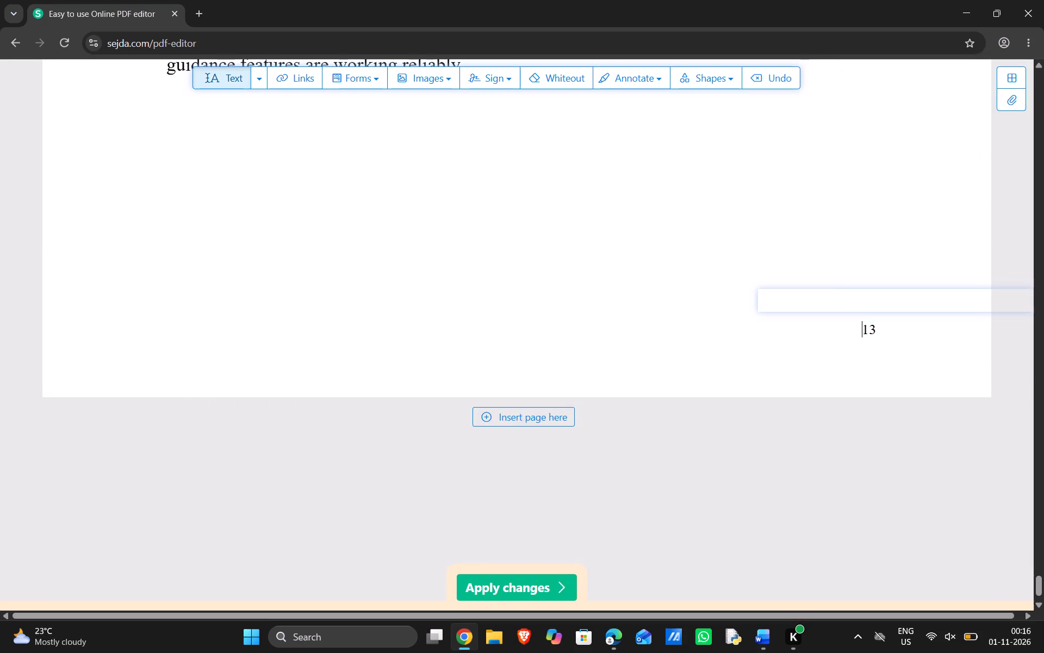
pyautogui.press('Right')
pyautogui.press('Right')
pyautogui.press('BackSpace')
pyautogui.press('BackSpace')
# Review the edited pages from the Conclusion back to section 4.4, then examine the 4.5 Non-Functional Requirements layout.
pyautogui.scroll(3, 872, 335)
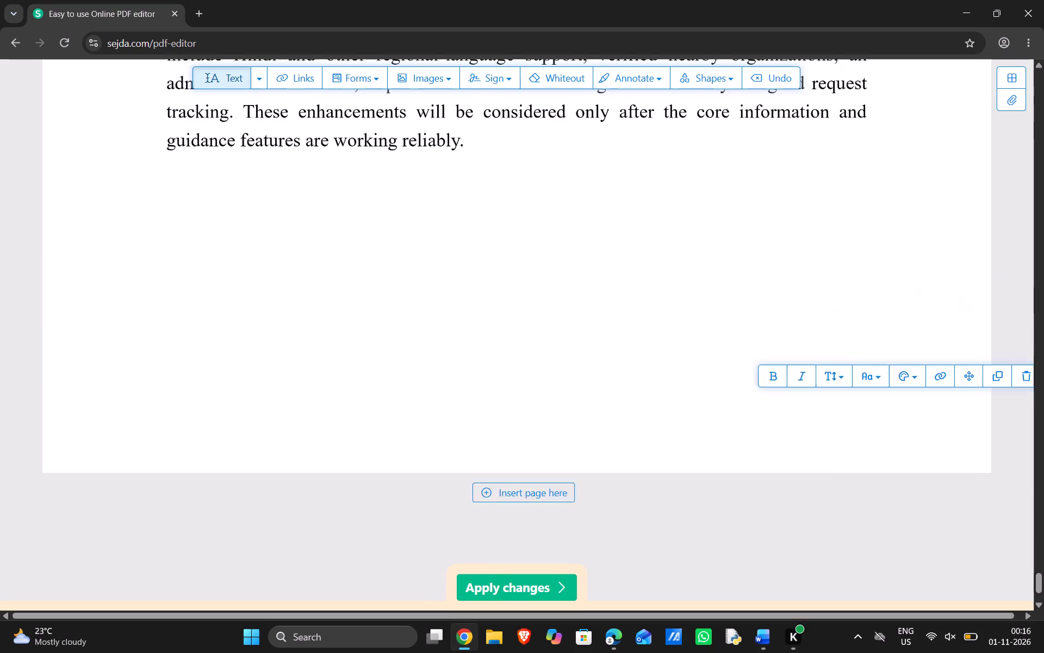
pyautogui.scroll(12, 872, 335)
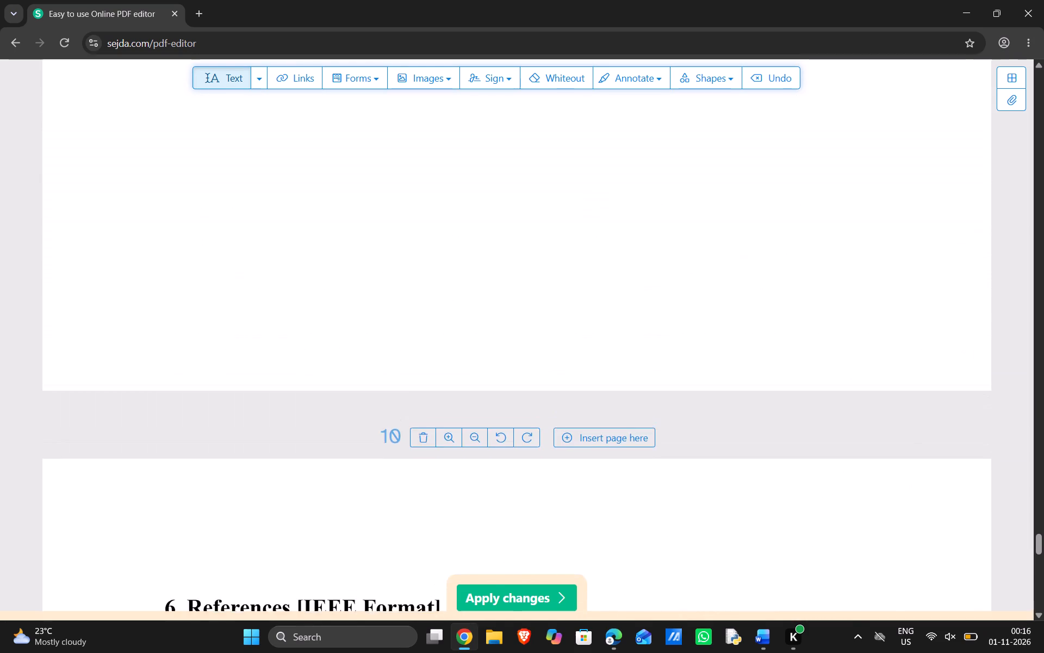
pyautogui.scroll(12, 872, 335)
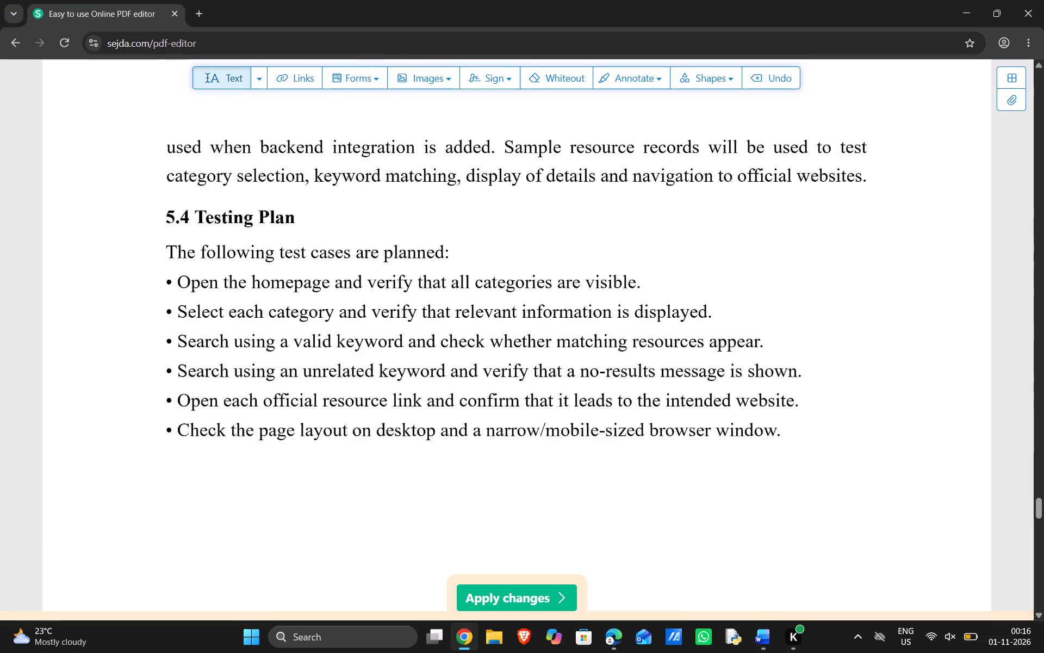
pyautogui.scroll(12, 872, 335)
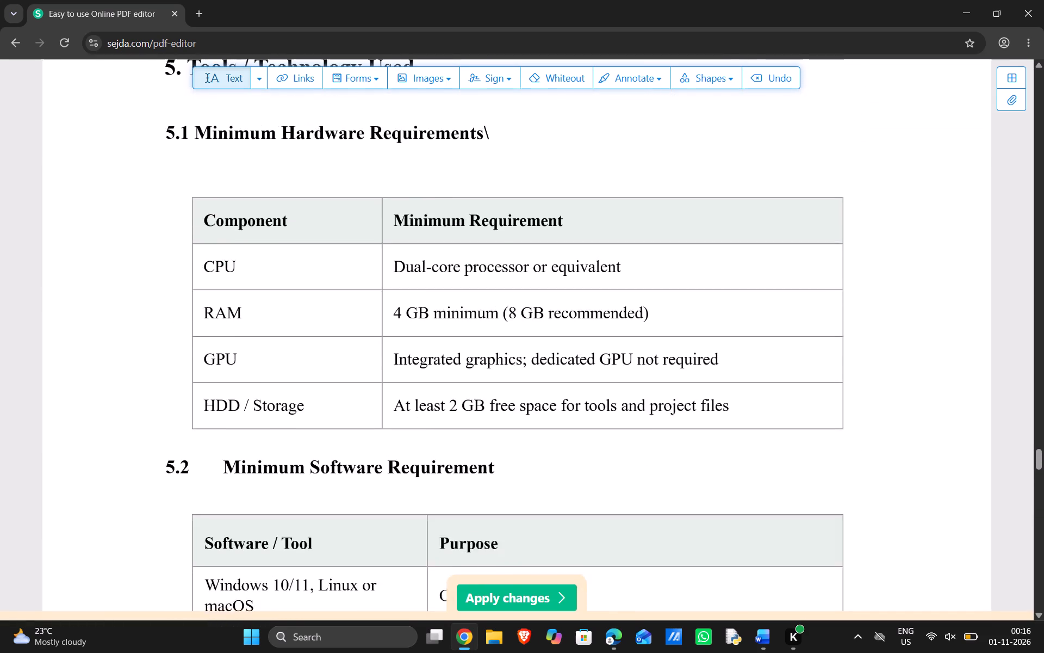
pyautogui.scroll(12, 872, 335)
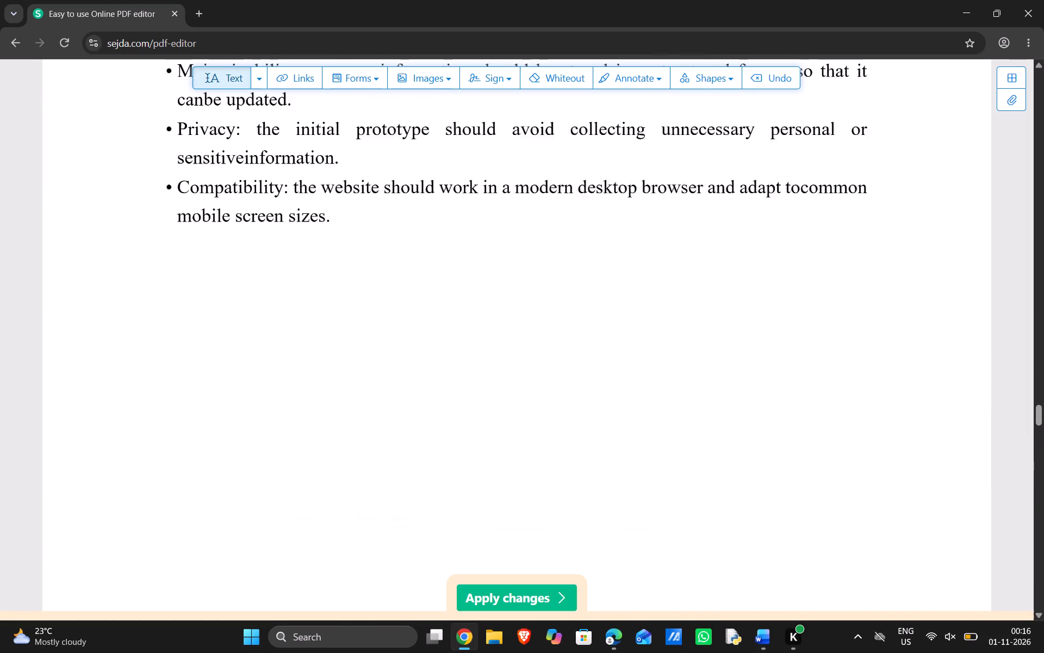
pyautogui.scroll(10, 872, 335)
pyautogui.scroll(-1, 872, 335)
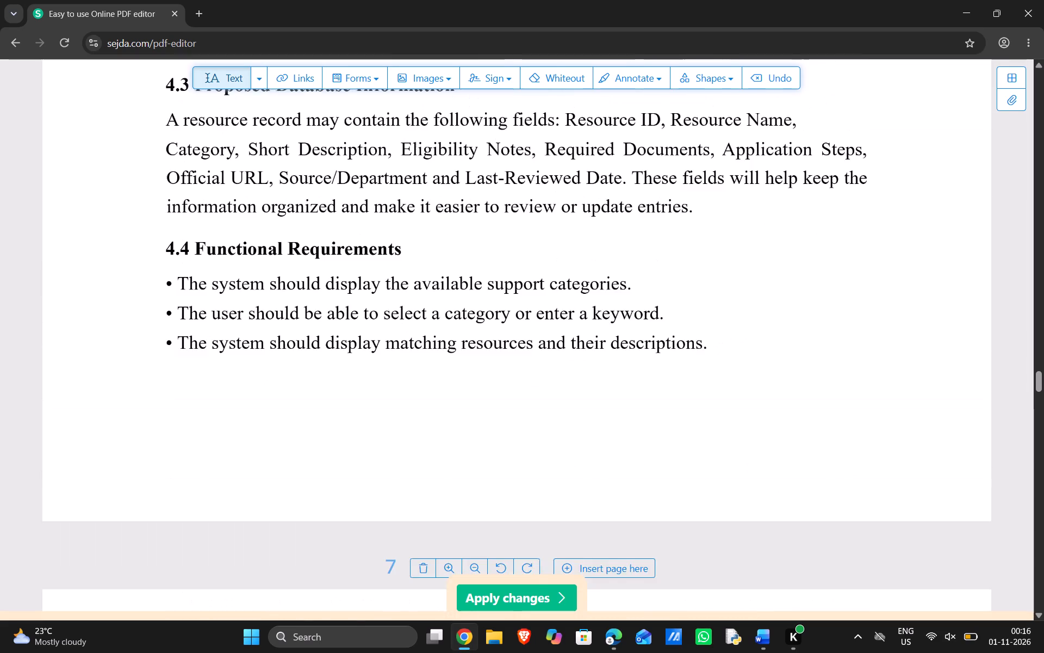
pyautogui.scroll(-3, 872, 335)
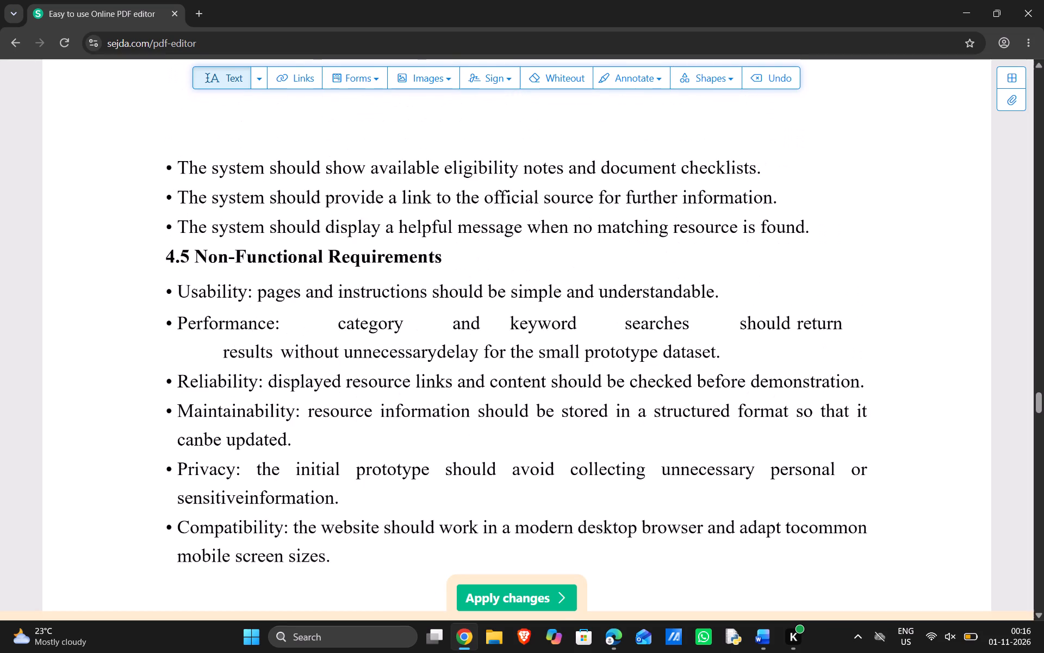
pyautogui.scroll(-1, 872, 335)
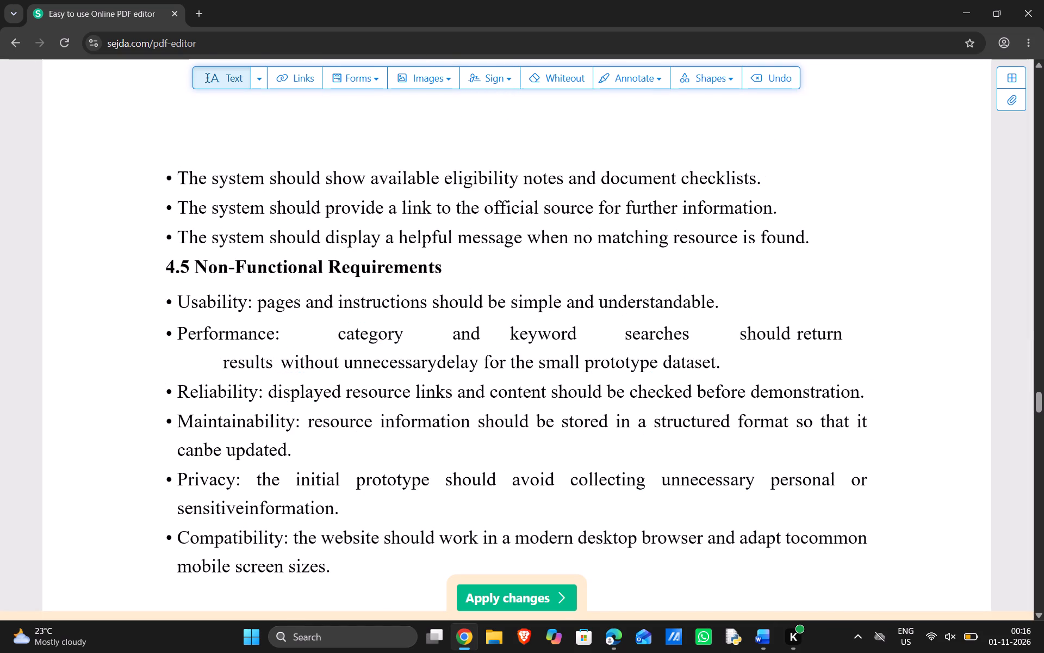
# In the Synopsis final Word document, close the wide gaps before "category" and "and" in the Performance bullet of section 4.5.
pyautogui.click(864, 565)
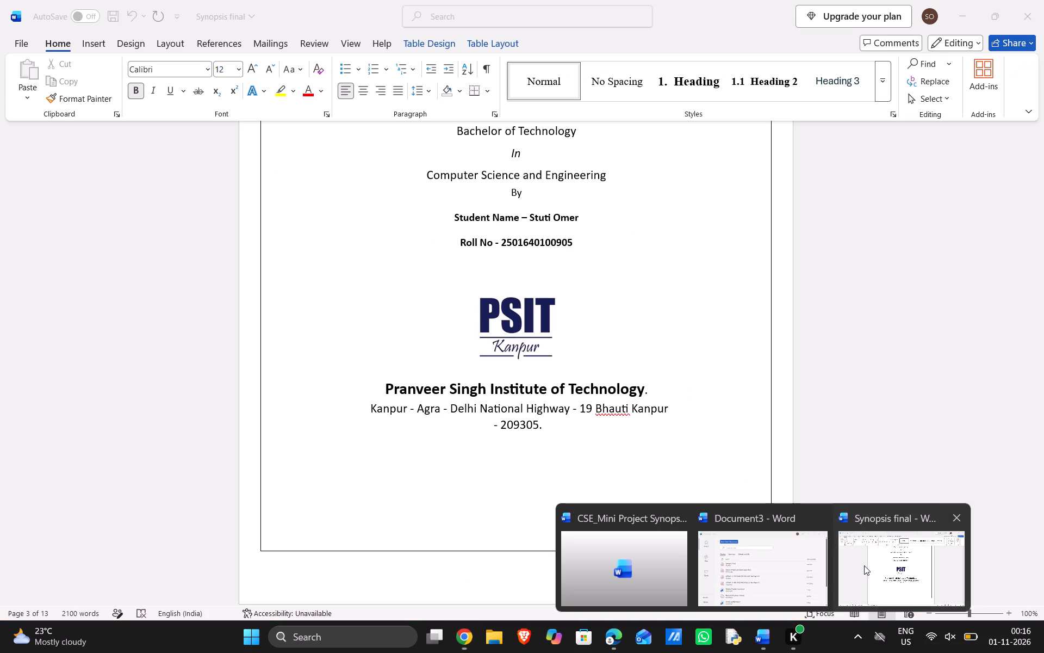
pyautogui.scroll(-4, 550, 475)
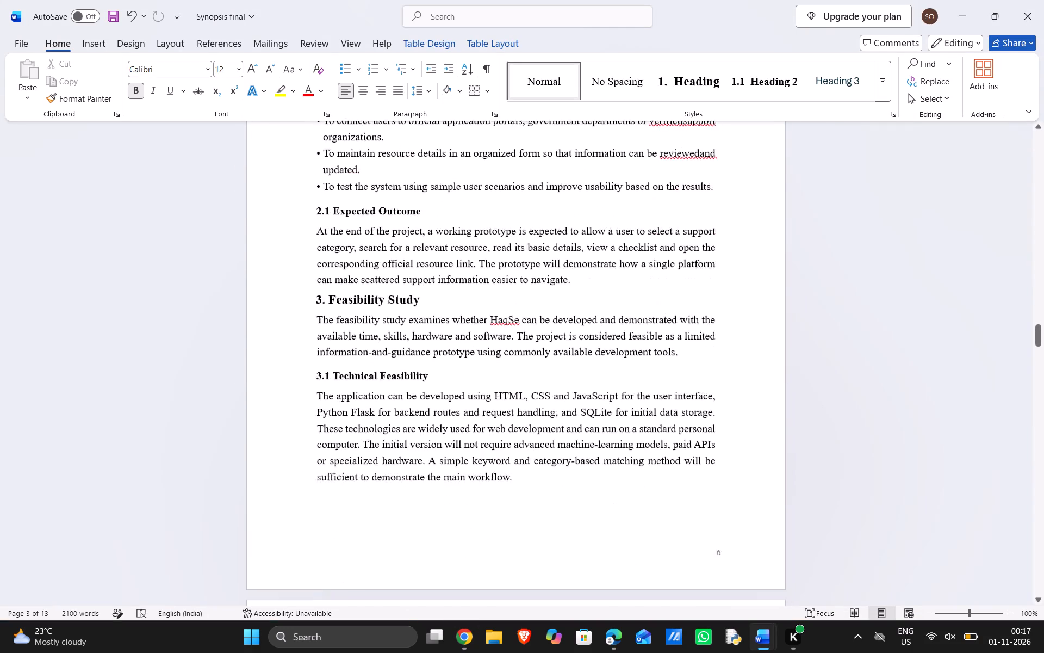
pyautogui.scroll(-6, 550, 475)
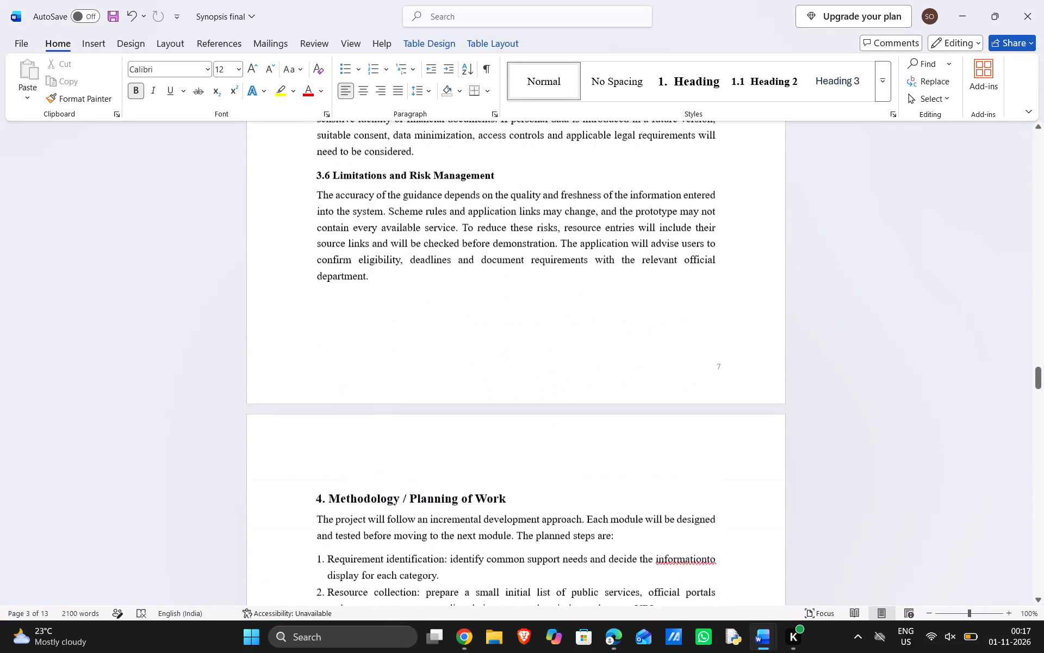
pyautogui.scroll(-6, 550, 475)
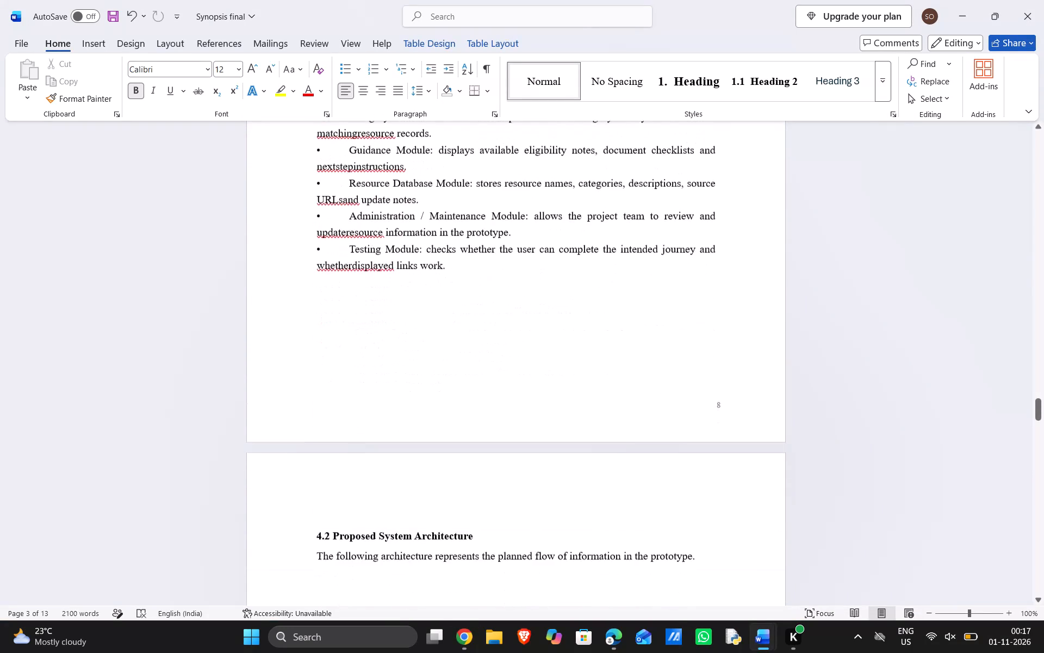
pyautogui.scroll(-5, 550, 475)
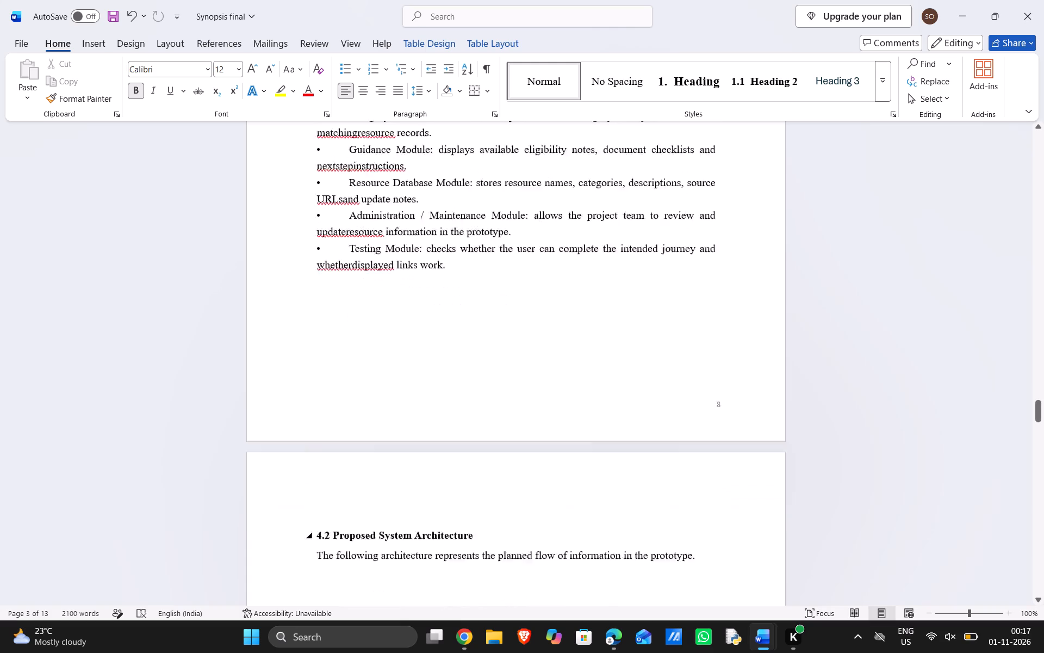
pyautogui.scroll(-5, 550, 475)
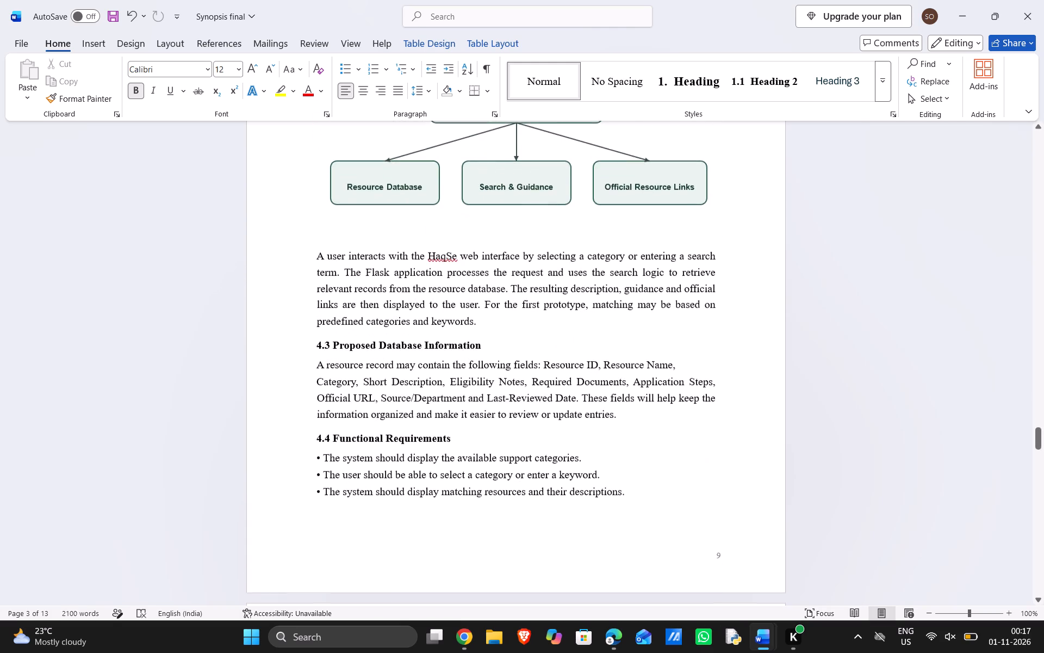
pyautogui.scroll(-2, 550, 475)
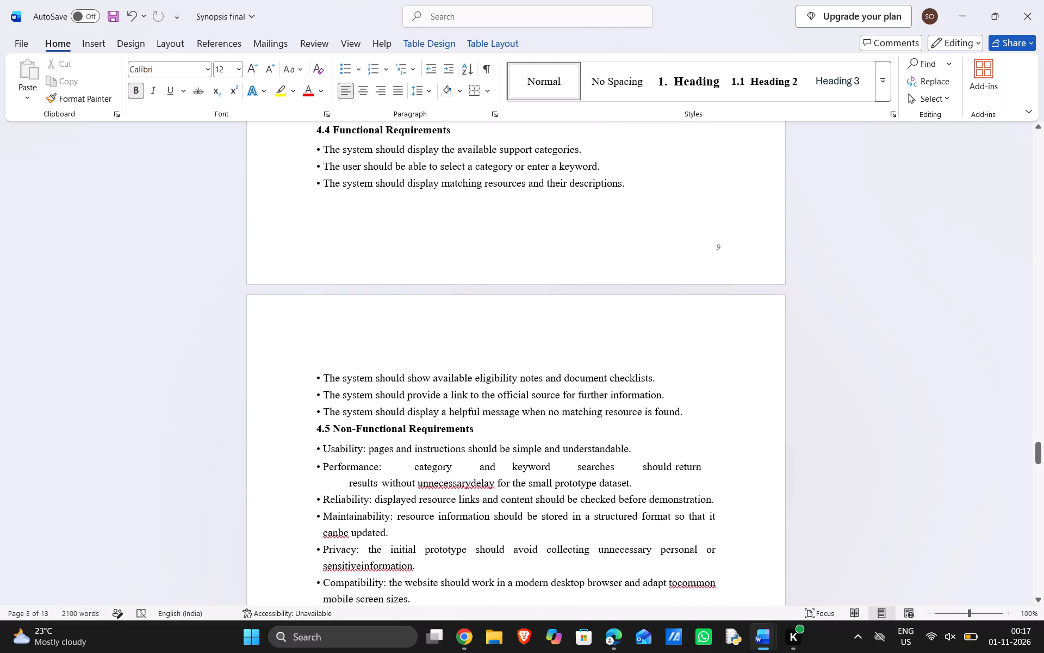
pyautogui.click(409, 469)
pyautogui.press('BackSpace')
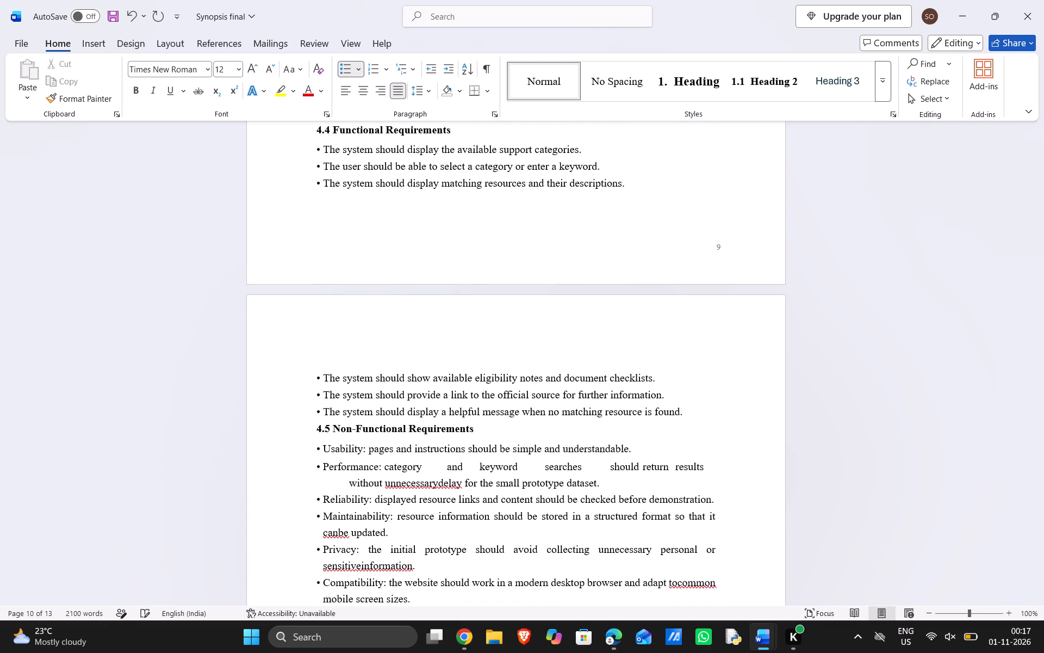
pyautogui.click(445, 469)
pyautogui.press('BackSpace')
# Remove the wide gap between "keyword" and "searches" in the Performance bullet.
pyautogui.press('Right')
pyautogui.press('Right')
pyautogui.press('Right')
pyautogui.press('Right')
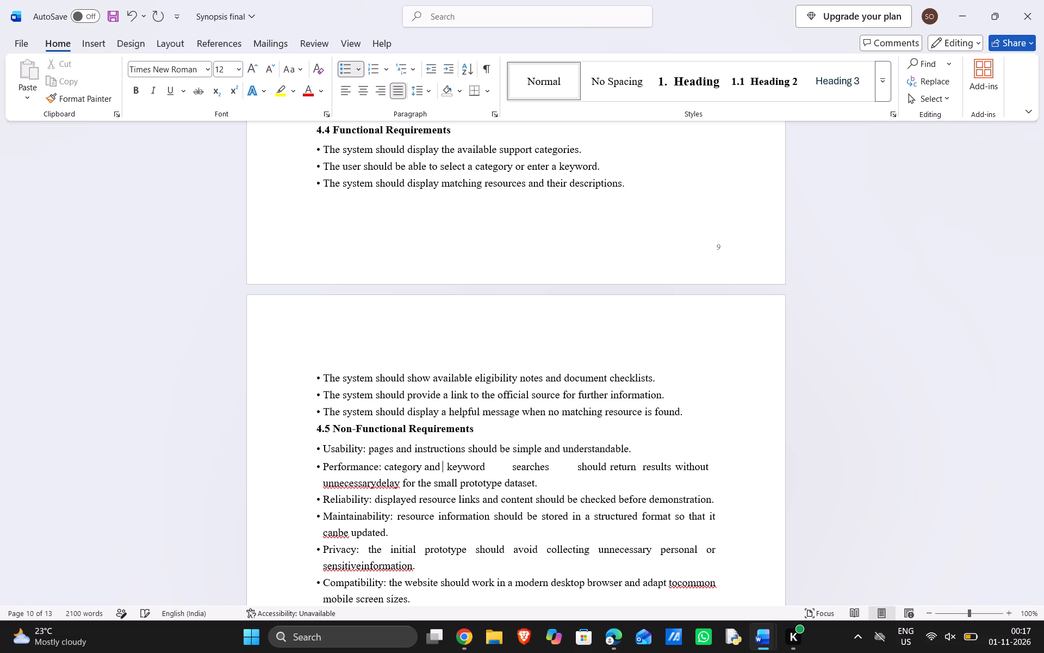
pyautogui.press('Right')
pyautogui.press('Right')
pyautogui.press('Right')
pyautogui.press('Right')
pyautogui.press('Right')
pyautogui.press('Right')
pyautogui.press('Right')
pyautogui.press('Right')
pyautogui.press('Right')
pyautogui.press('Right')
pyautogui.press('Right')
pyautogui.press('Left')
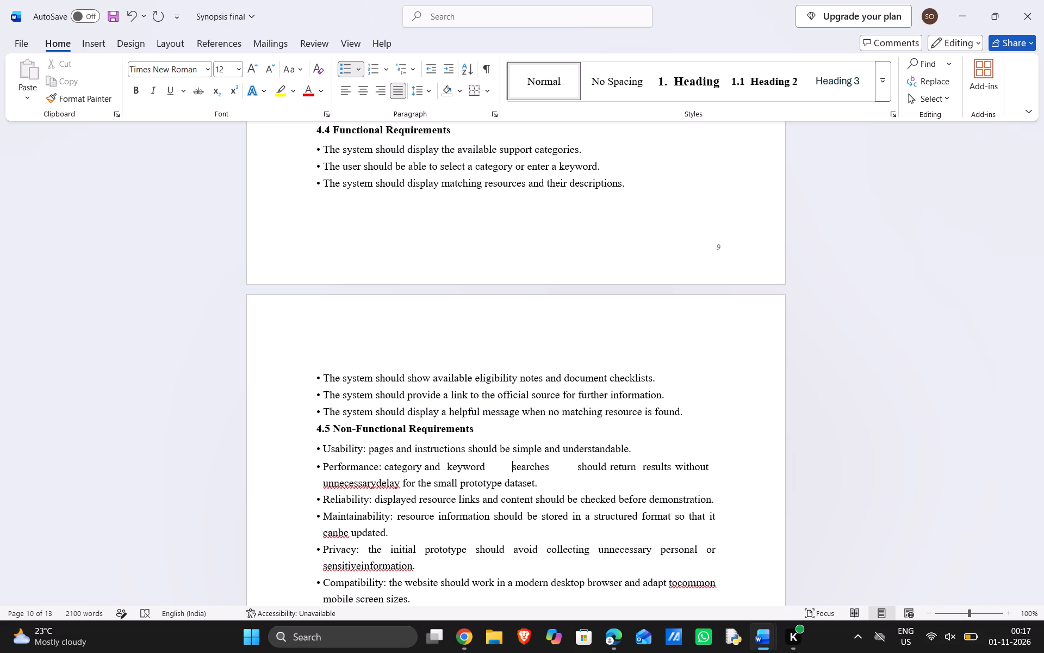
pyautogui.press('BackSpace')
# Remove the wide gap between "searches" and "should" in the Performance bullet.
pyautogui.press('Right')
pyautogui.press('Right')
pyautogui.press('Right')
pyautogui.press('Right')
pyautogui.press('Right')
pyautogui.press('Right')
pyautogui.press('Right')
pyautogui.press('Right')
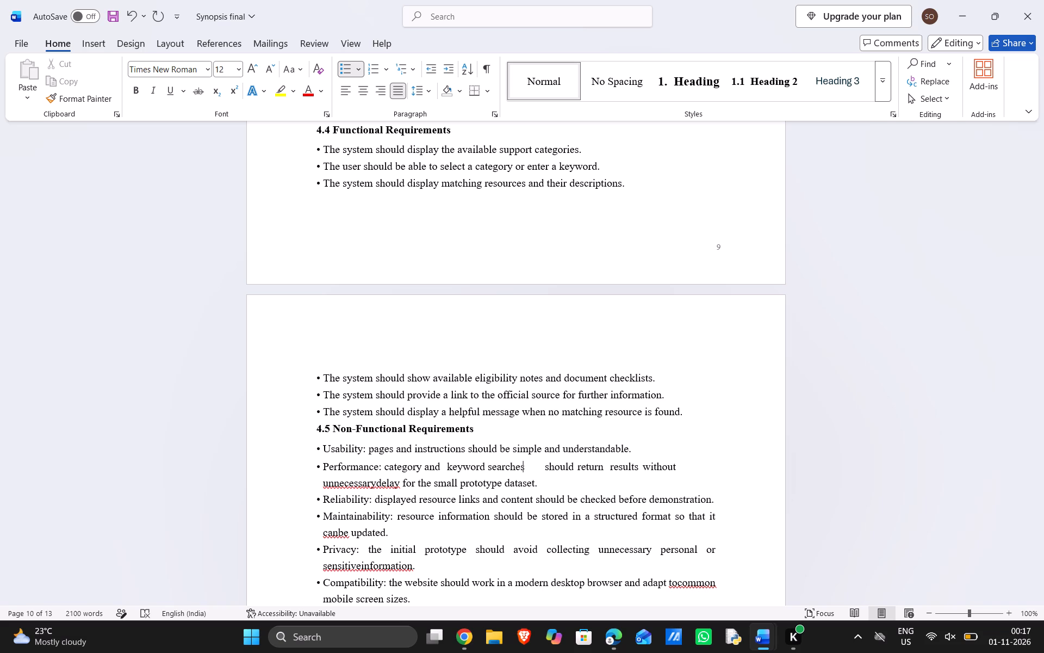
pyautogui.press('Right')
pyautogui.press('Right')
pyautogui.press('Right')
pyautogui.press('Left')
pyautogui.press('BackSpace')
# Remove the wide gap between "should" and "return" in the Performance bullet.
pyautogui.press('Right')
pyautogui.press('Right')
pyautogui.press('Right')
pyautogui.press('Right')
pyautogui.press('Right')
pyautogui.press('Right')
pyautogui.press('Right')
pyautogui.press('Right')
pyautogui.press('BackSpace')
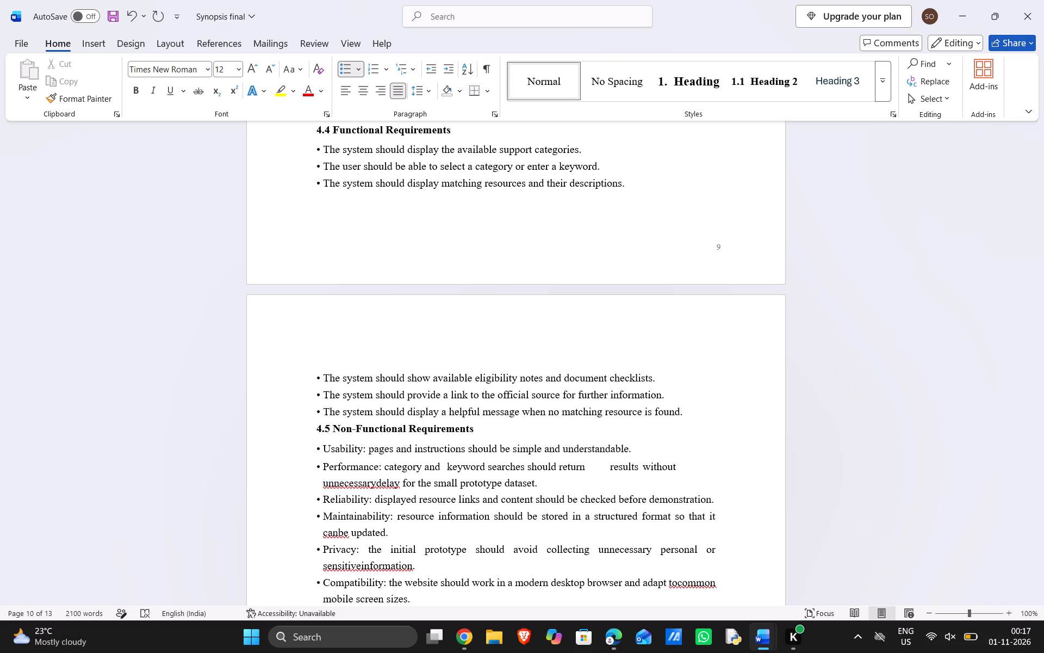
# Remove the wide gap between "return" and "results" in the Performance bullet.
pyautogui.press('Right')
pyautogui.press('Right')
pyautogui.press('Right')
pyautogui.press('Right')
pyautogui.press('Right')
pyautogui.press('Right')
pyautogui.press('Right')
pyautogui.press('Right')
pyautogui.press('Right')
pyautogui.press('Right')
pyautogui.press('Left')
pyautogui.press('Left')
pyautogui.press('BackSpace')
# Remove the wide gap between "results" and "without" in the Performance bullet.
pyautogui.press('Right')
pyautogui.press('Right')
pyautogui.press('Right')
pyautogui.press('Right')
pyautogui.press('Right')
pyautogui.press('Right')
pyautogui.press('Right')
pyautogui.press('Right')
pyautogui.press('Right')
pyautogui.press('Right')
pyautogui.press('Right')
pyautogui.press('Left')
pyautogui.press('Left')
pyautogui.press('BackSpace')
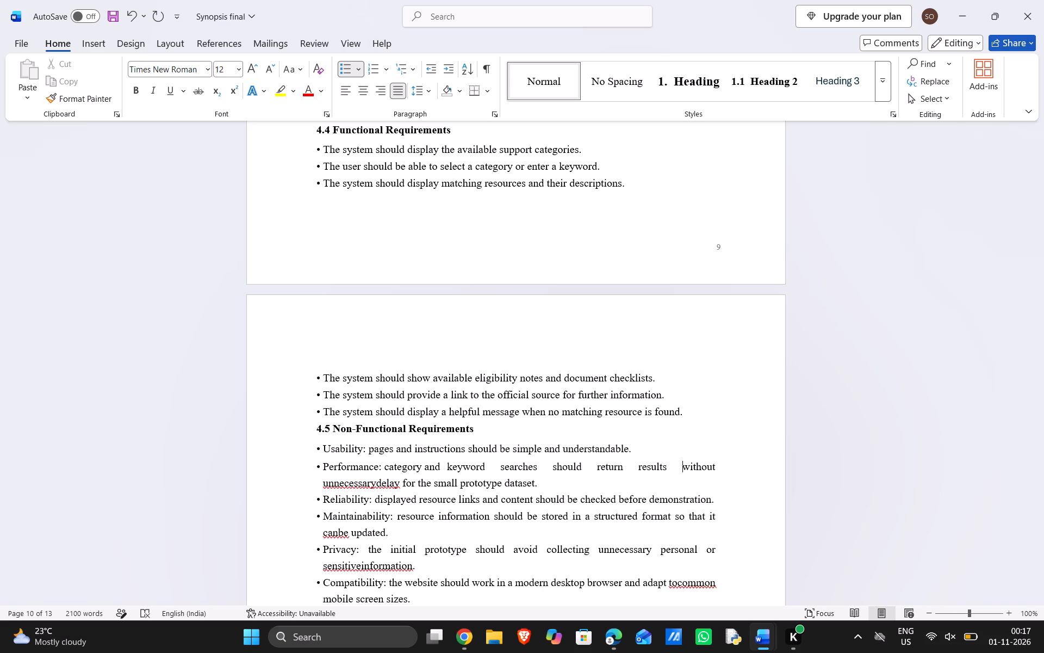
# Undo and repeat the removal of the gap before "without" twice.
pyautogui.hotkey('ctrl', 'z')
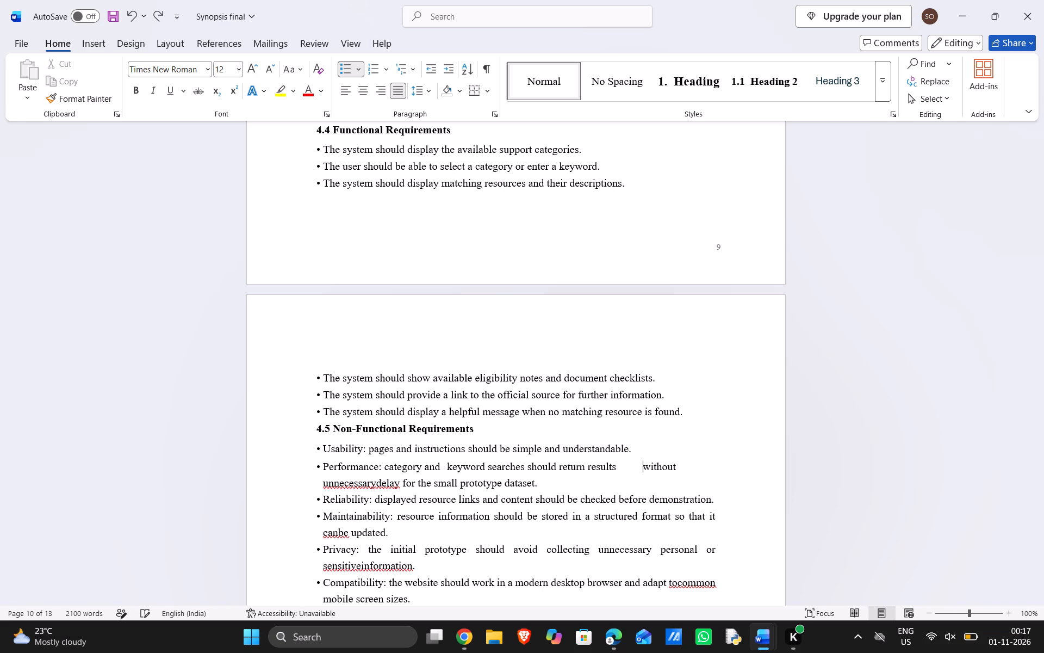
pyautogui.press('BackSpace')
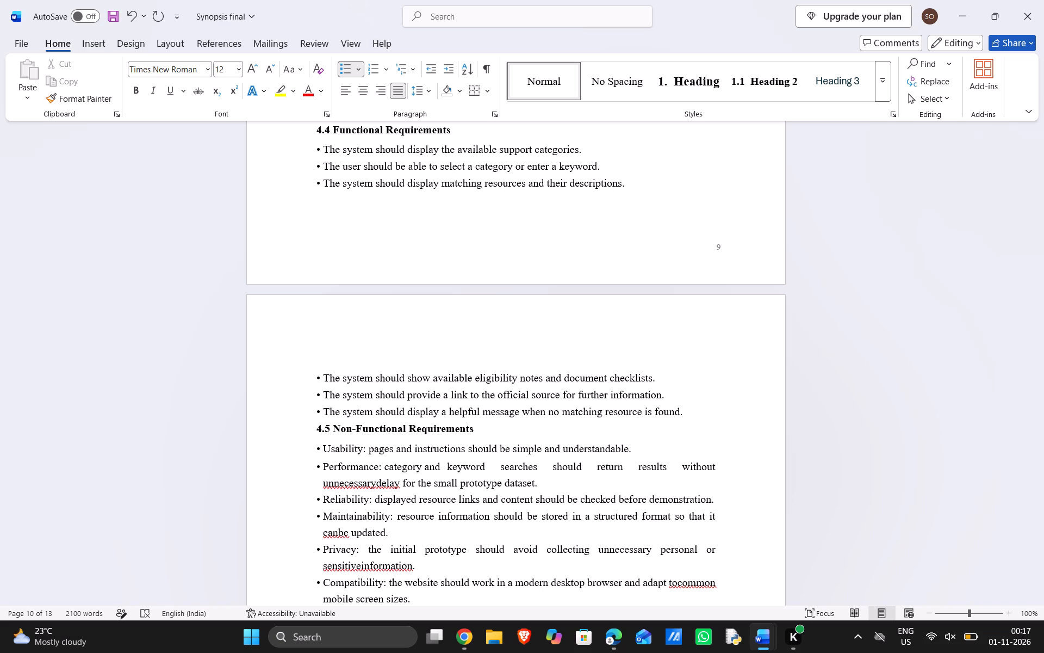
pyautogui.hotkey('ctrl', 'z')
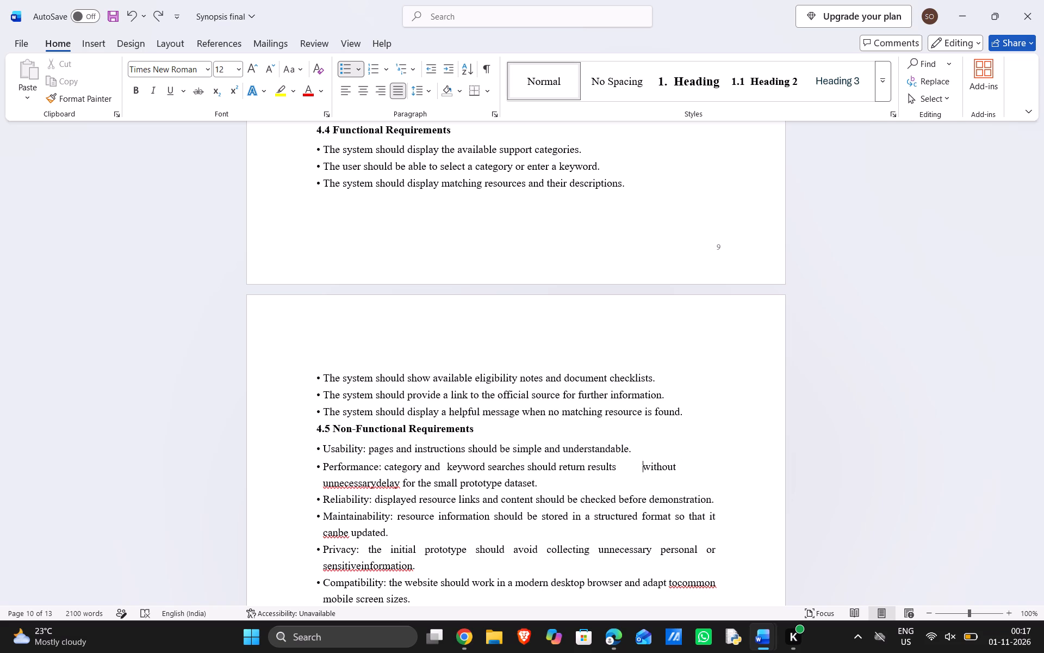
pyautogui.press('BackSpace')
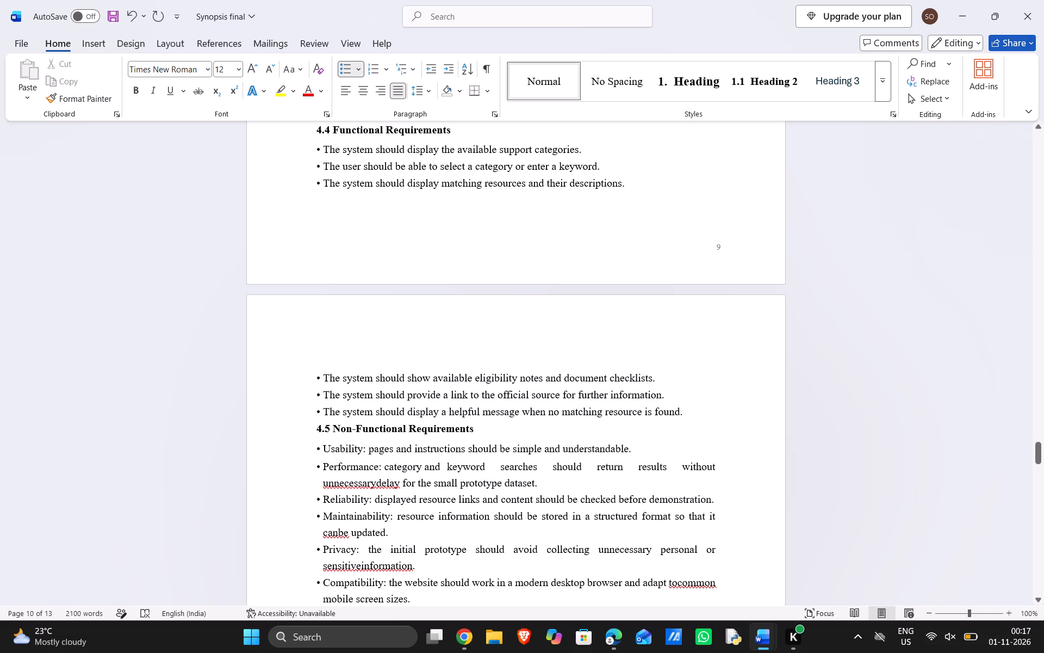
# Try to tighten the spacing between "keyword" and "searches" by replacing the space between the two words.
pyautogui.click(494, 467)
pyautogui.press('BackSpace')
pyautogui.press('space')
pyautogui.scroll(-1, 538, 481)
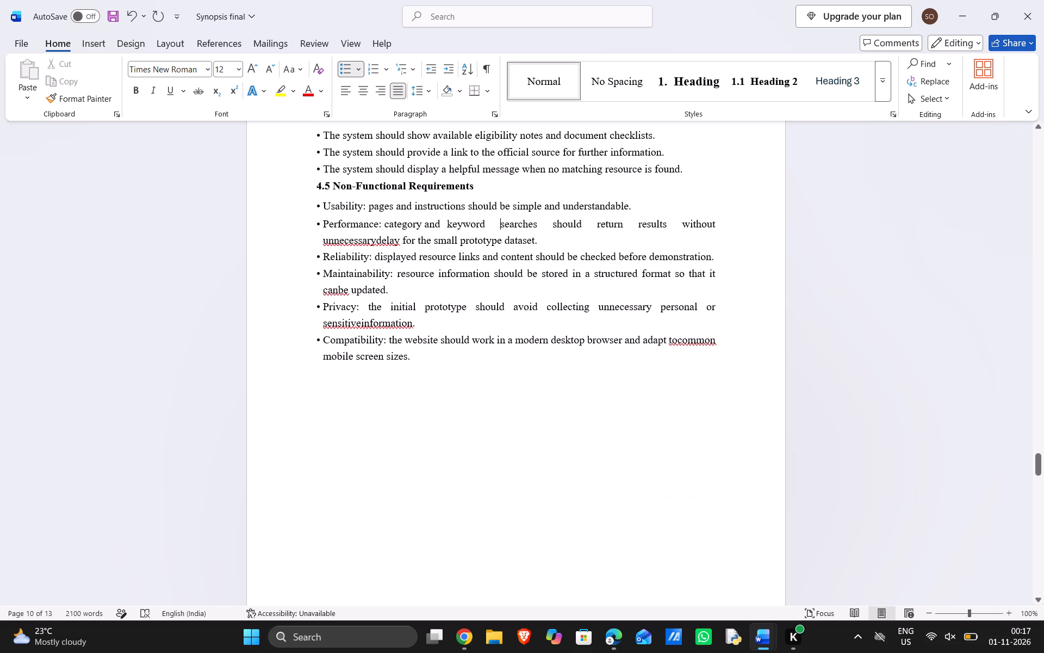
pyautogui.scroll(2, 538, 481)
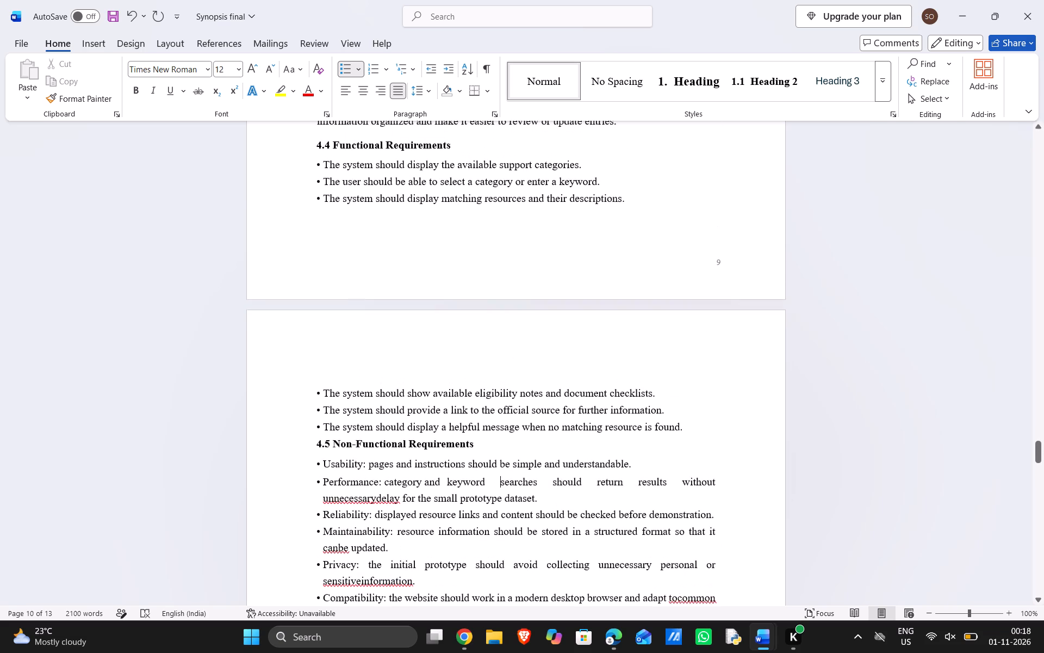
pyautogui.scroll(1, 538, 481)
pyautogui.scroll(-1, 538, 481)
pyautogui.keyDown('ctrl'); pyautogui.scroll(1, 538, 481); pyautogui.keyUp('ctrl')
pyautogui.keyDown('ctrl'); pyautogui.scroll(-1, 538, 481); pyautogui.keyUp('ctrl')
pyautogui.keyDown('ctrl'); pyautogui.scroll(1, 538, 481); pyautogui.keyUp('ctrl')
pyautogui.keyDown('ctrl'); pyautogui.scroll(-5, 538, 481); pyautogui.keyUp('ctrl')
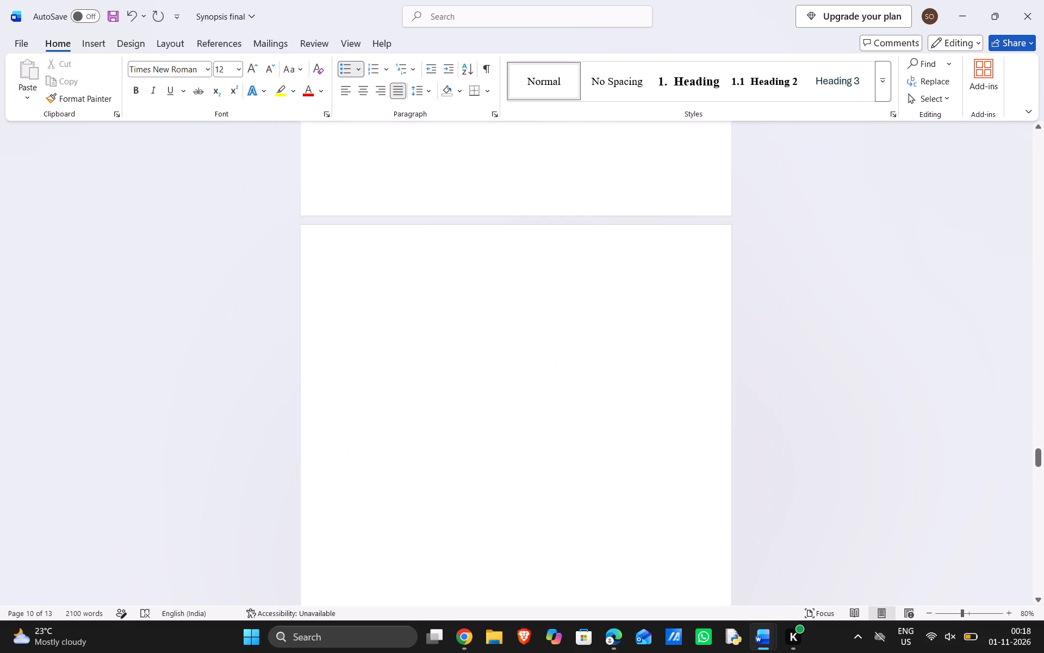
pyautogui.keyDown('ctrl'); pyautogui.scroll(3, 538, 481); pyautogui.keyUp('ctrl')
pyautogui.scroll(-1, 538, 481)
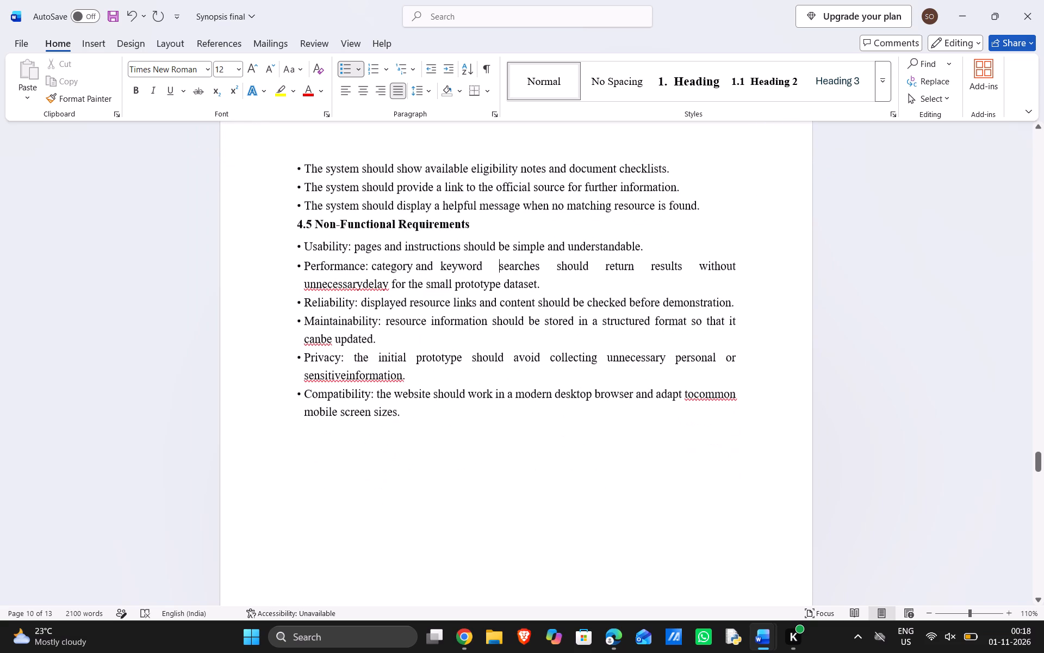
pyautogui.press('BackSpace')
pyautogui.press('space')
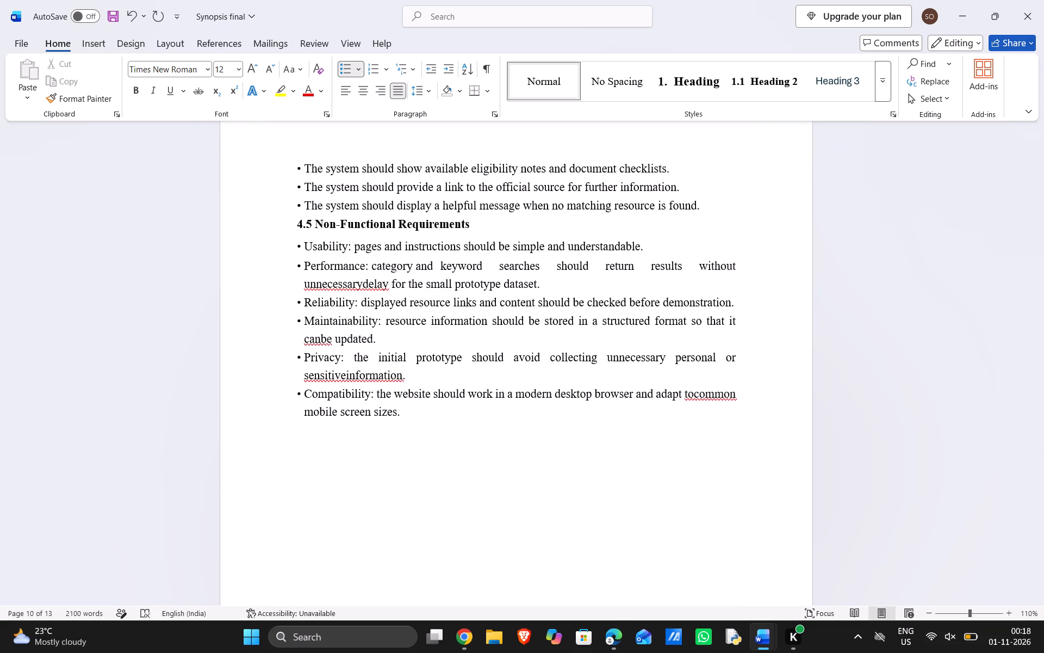
# Change "keyword" to "keywords" in the Performance bullet, keeping one space before "searches".
pyautogui.press('BackSpace')
pyautogui.press('BackSpace')
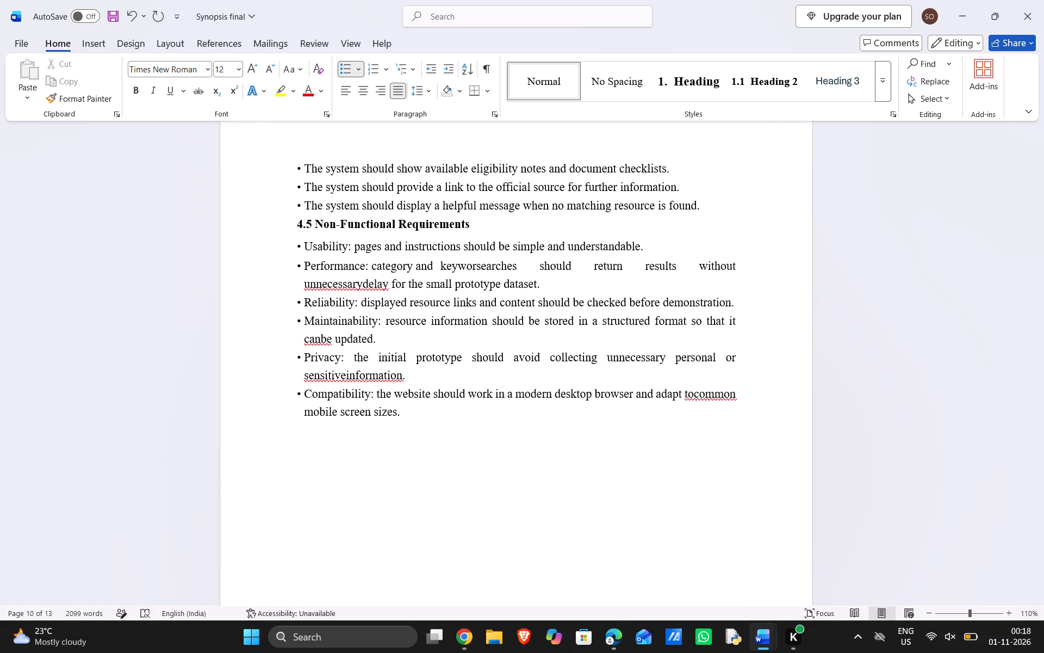
pyautogui.write('ds')
pyautogui.press('space')
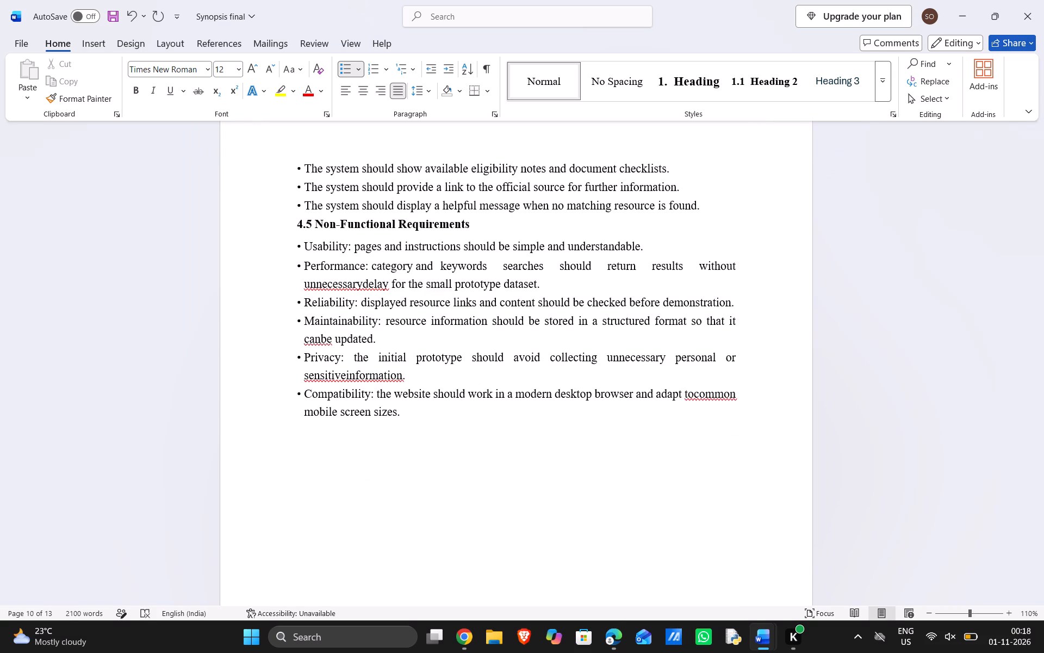
pyautogui.scroll(-1, 538, 481)
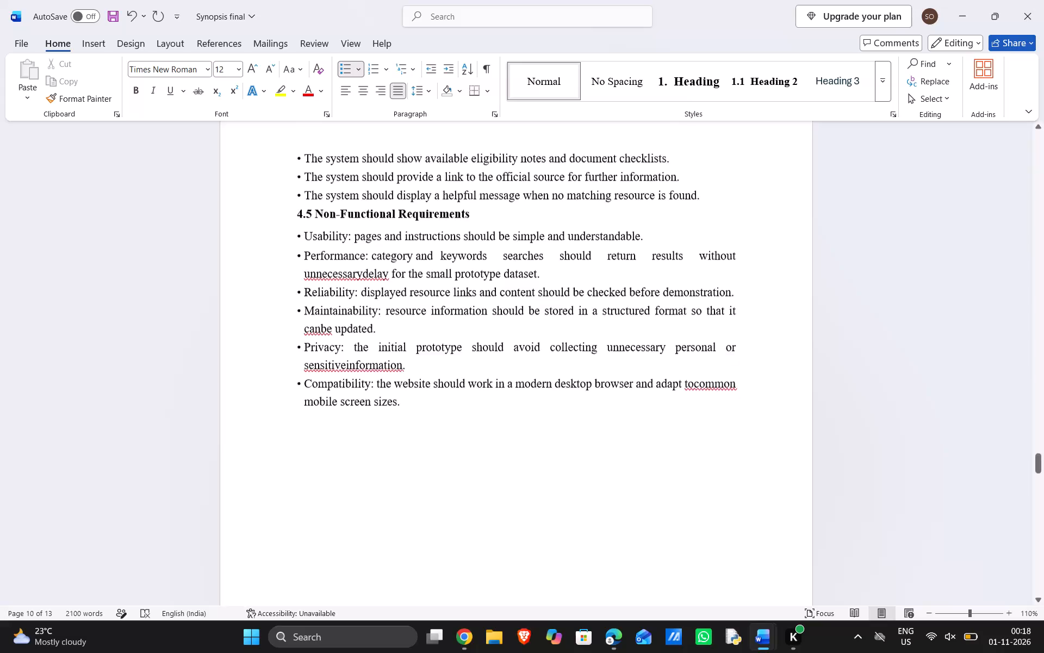
# Separate the run-together words in section 4.5: "sensitive information", "to common", "unnecessary delay" and "can be".
pyautogui.scroll(-1, 538, 481)
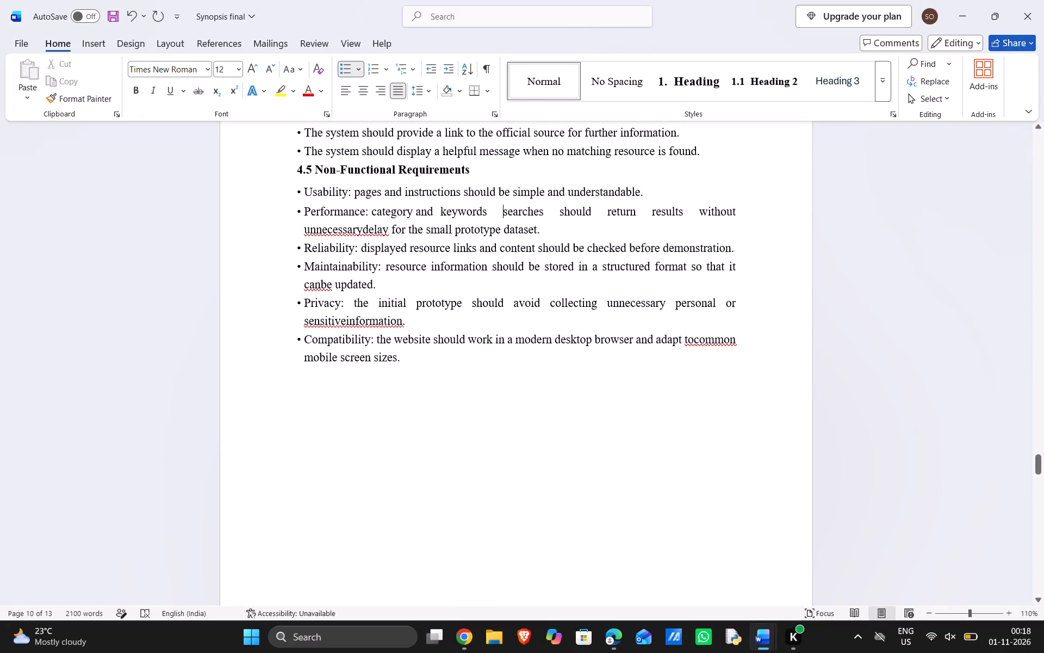
pyautogui.click(346, 321)
pyautogui.press('space')
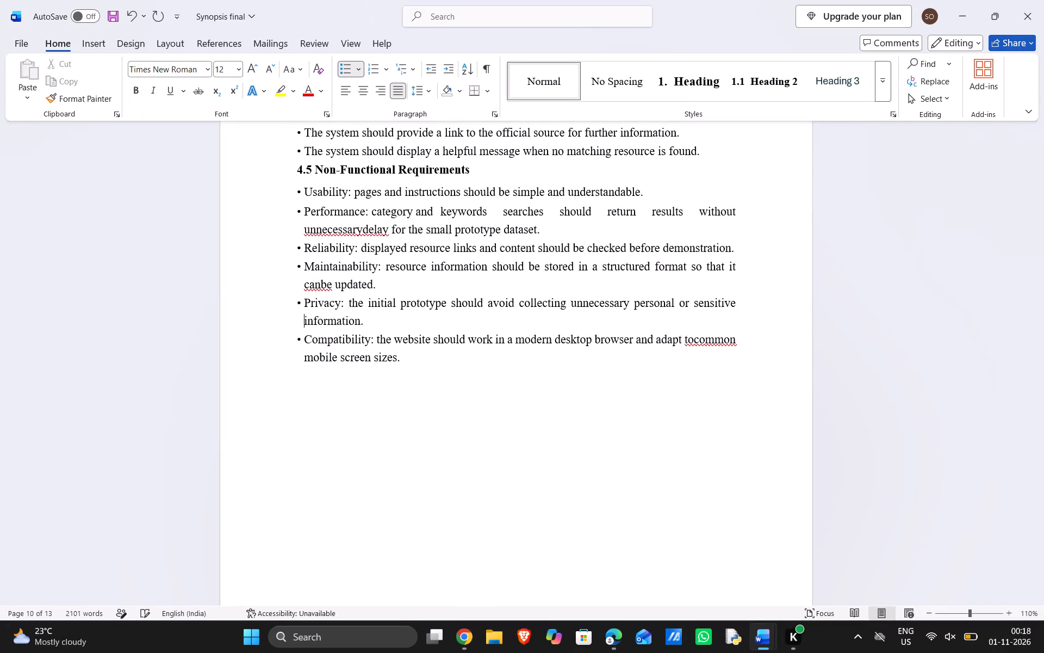
pyautogui.click(694, 341)
pyautogui.press('space')
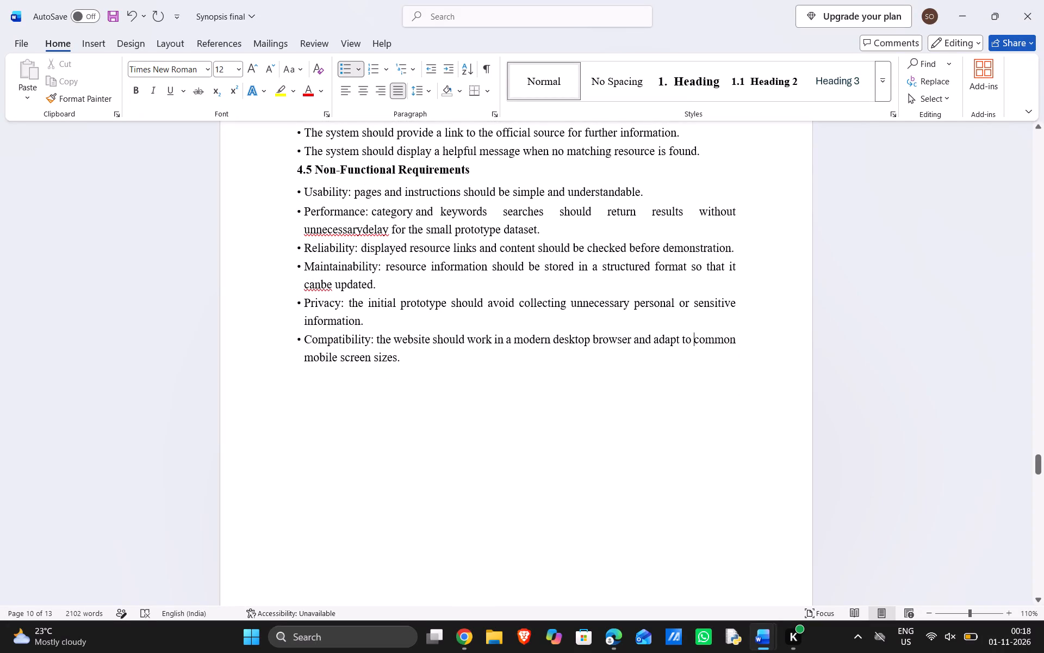
pyautogui.click(364, 232)
pyautogui.press('space')
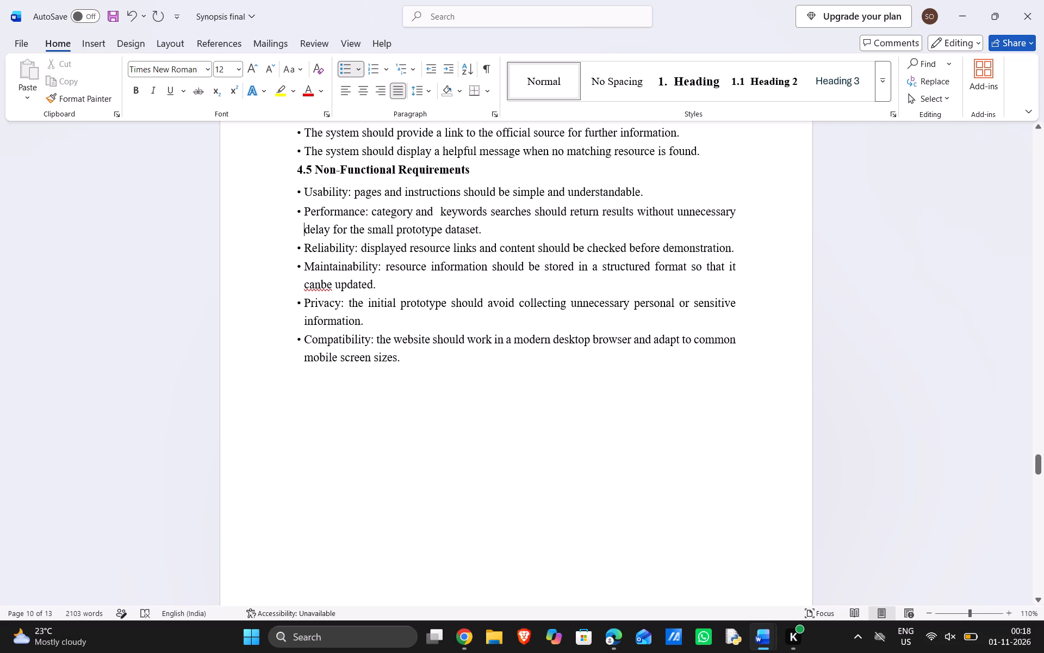
pyautogui.click(320, 286)
pyautogui.press('space')
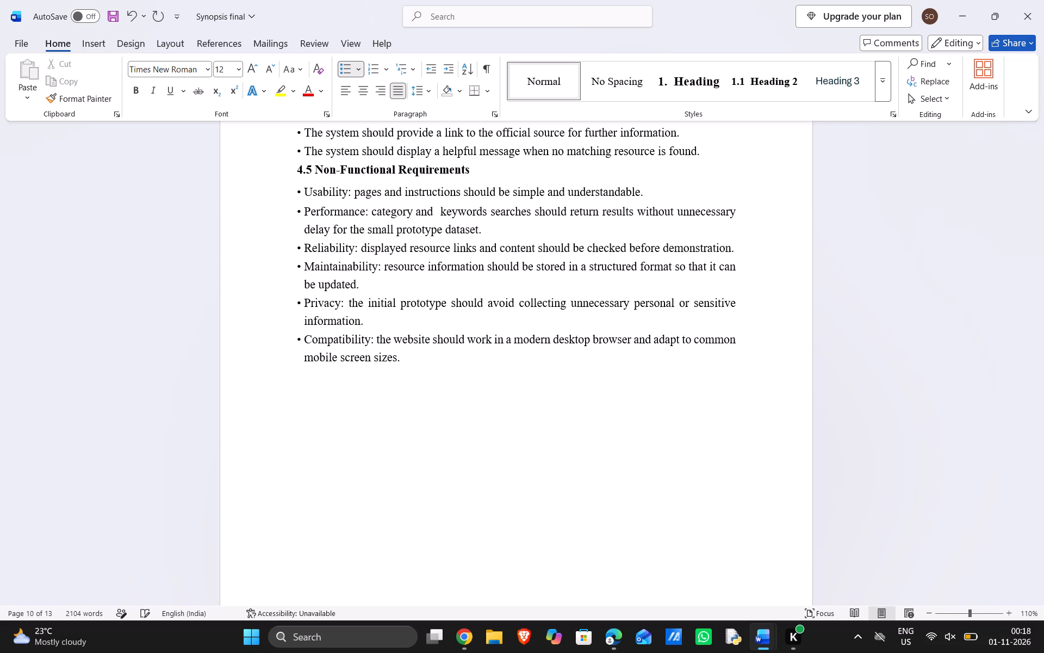
# Look through sections 5 to 7, including the requirement tables, references and conclusion, for remaining word-spacing errors.
pyautogui.scroll(-3, 320, 286)
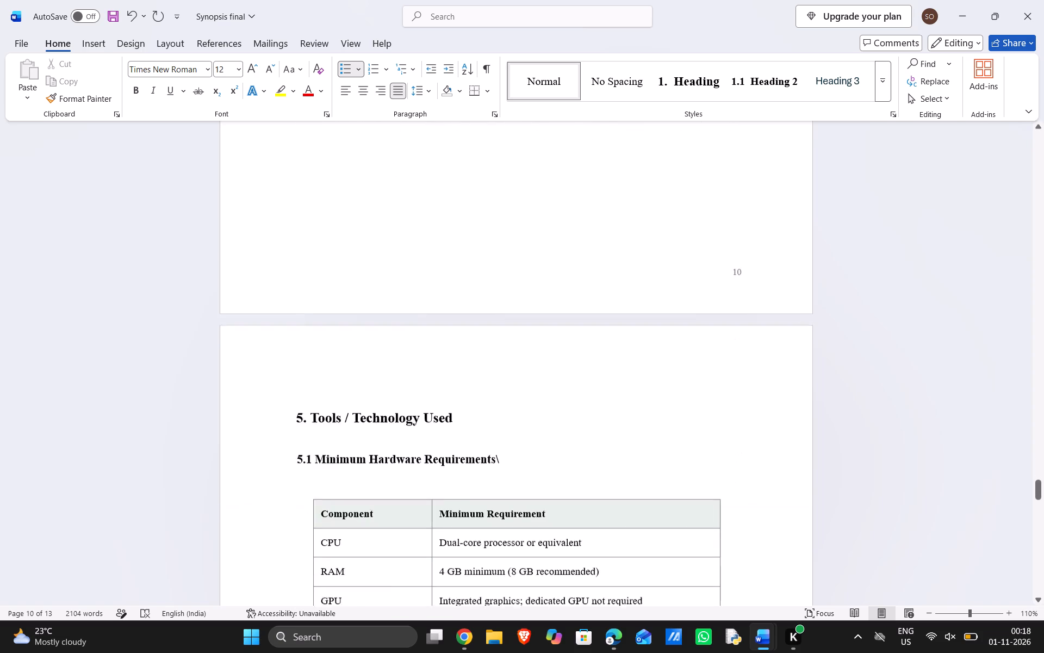
pyautogui.scroll(-3, 320, 286)
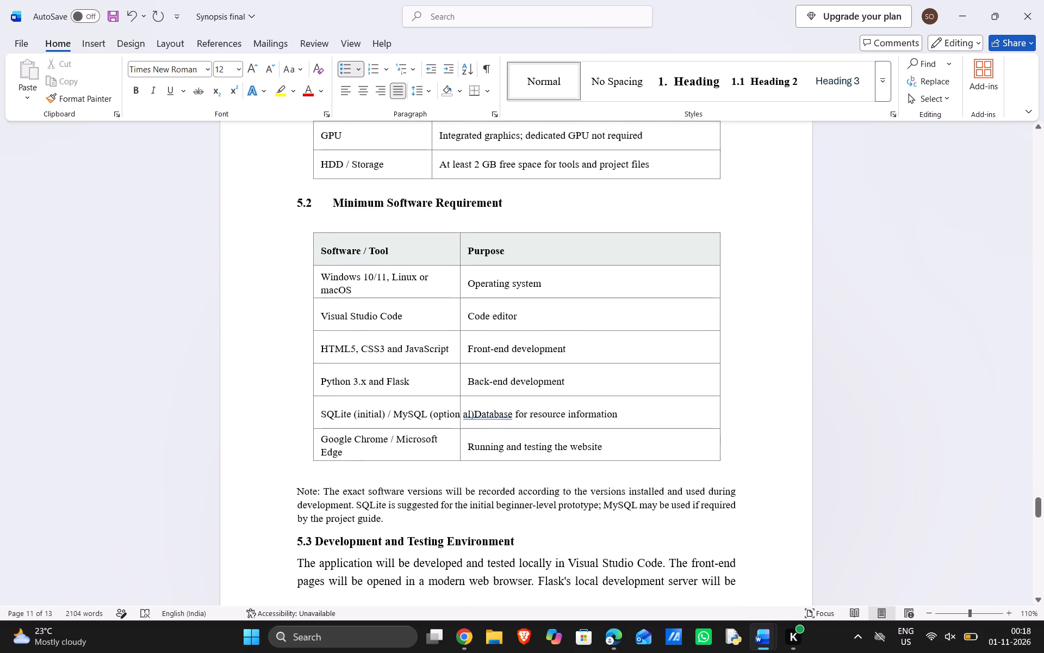
pyautogui.scroll(-7, 320, 286)
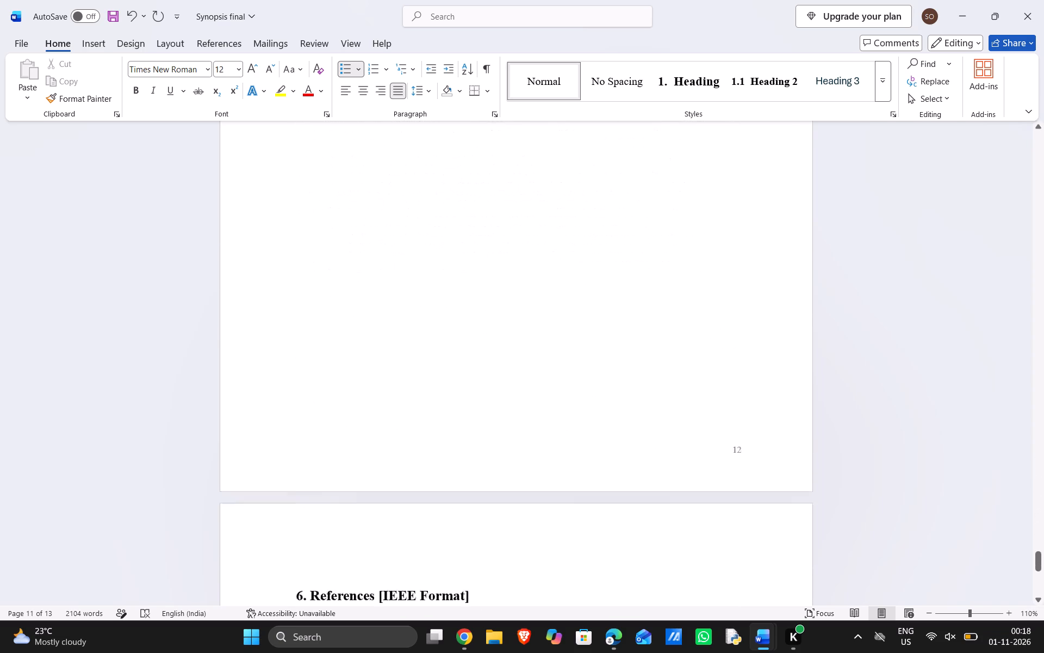
pyautogui.scroll(-3, 320, 286)
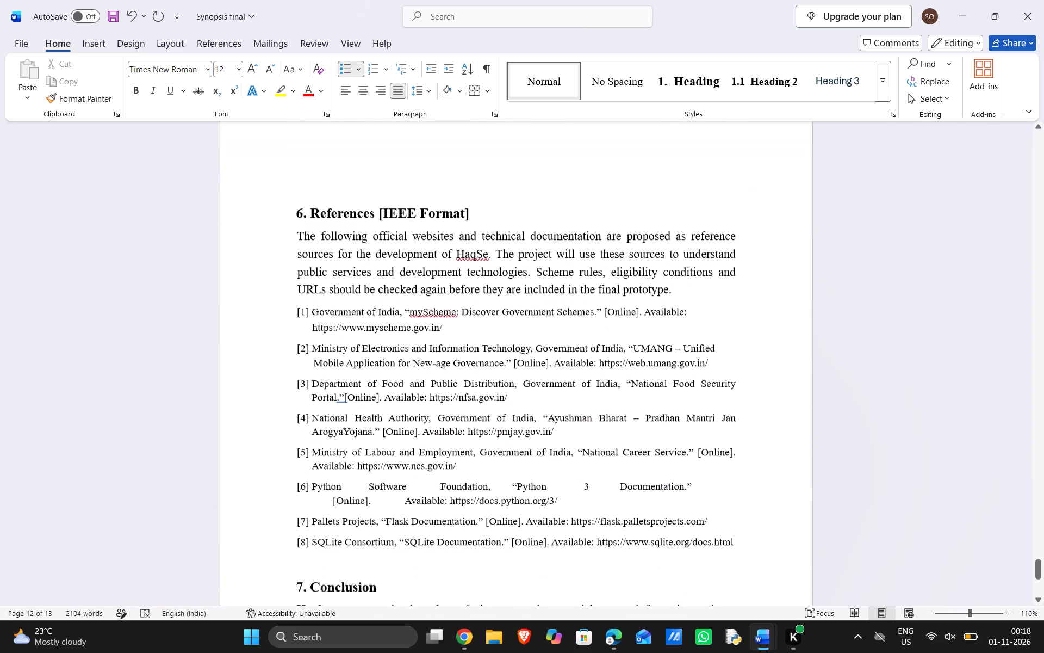
pyautogui.scroll(-5, 320, 286)
# In section 4's planned steps, separate "information to" in item 1 and "and support" in item 2.
pyautogui.scroll(4, 320, 286)
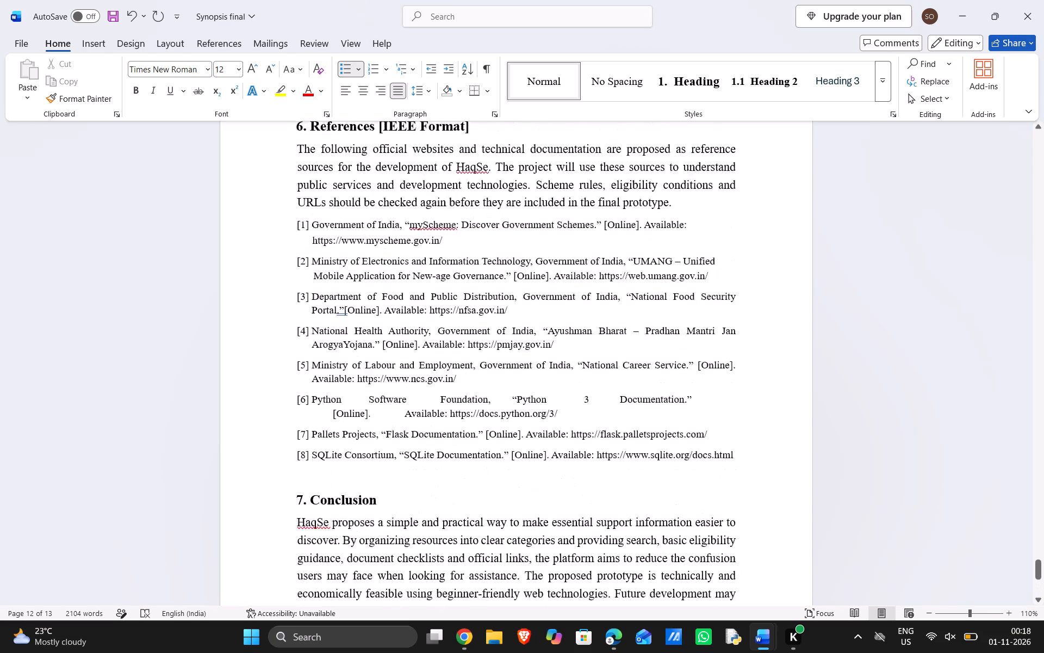
pyautogui.scroll(18, 320, 286)
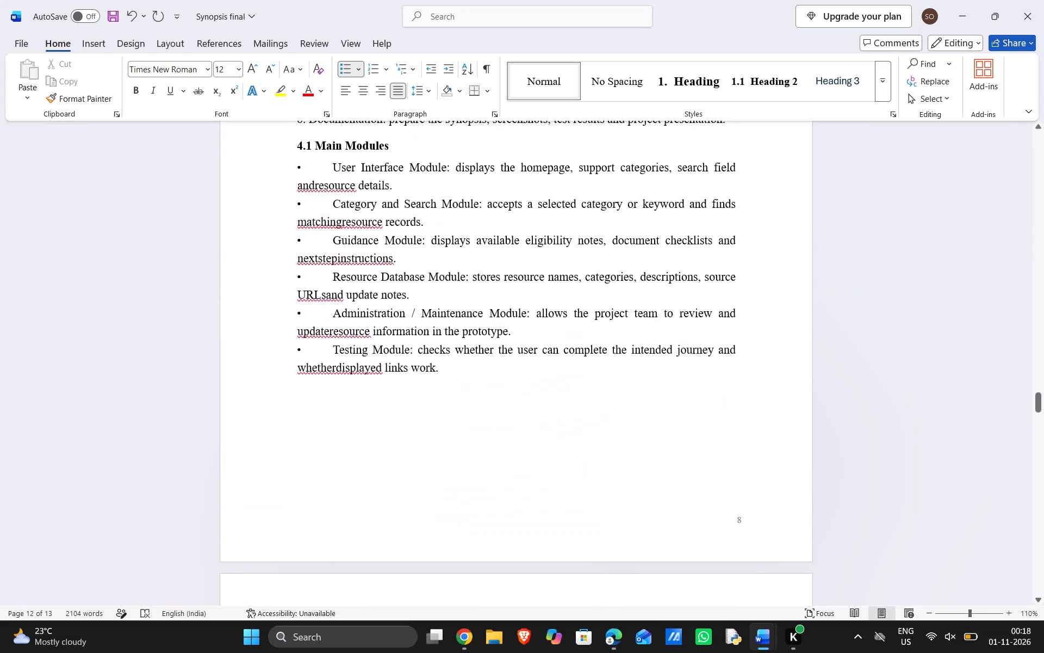
pyautogui.scroll(4, 320, 286)
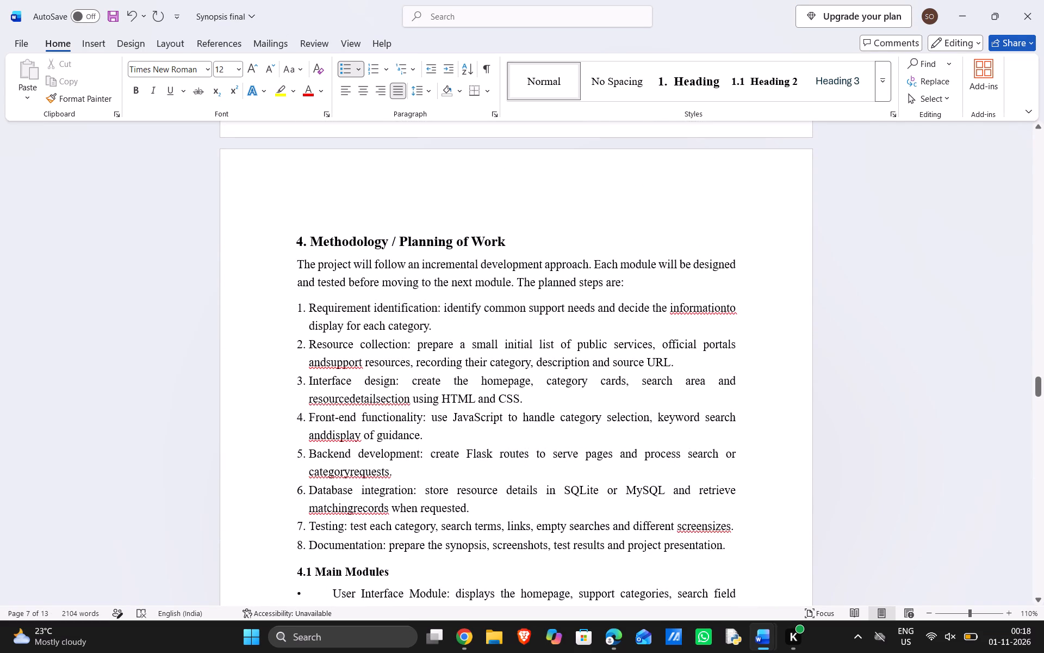
pyautogui.click(727, 309)
pyautogui.press('space')
pyautogui.click(326, 361)
pyautogui.press('space')
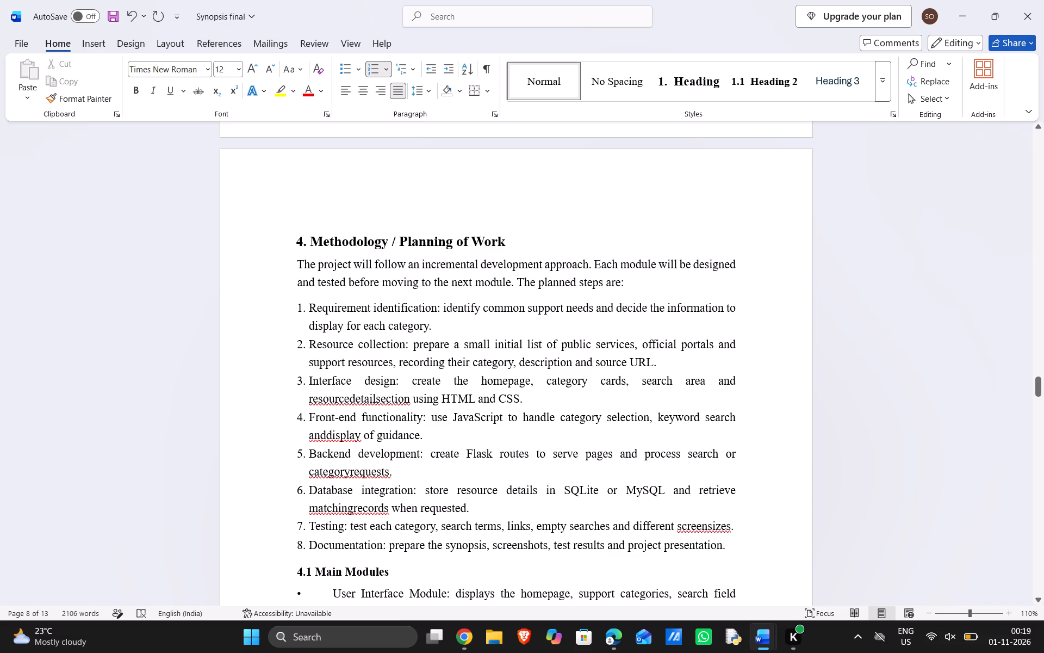
# Separate the run-together words in the Interface design item into "resource detail section".
pyautogui.click(349, 399)
pyautogui.press('space')
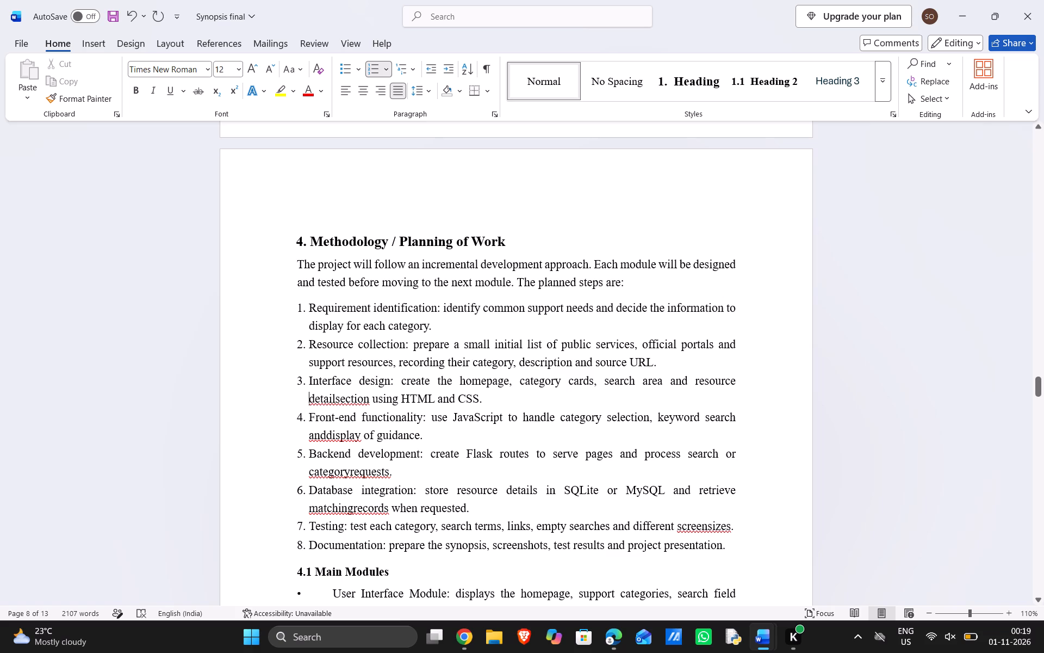
pyautogui.press('Right')
pyautogui.press('Right')
pyautogui.press('Right')
pyautogui.press('Right')
pyautogui.press('Right')
pyautogui.press('Right')
pyautogui.press('space')
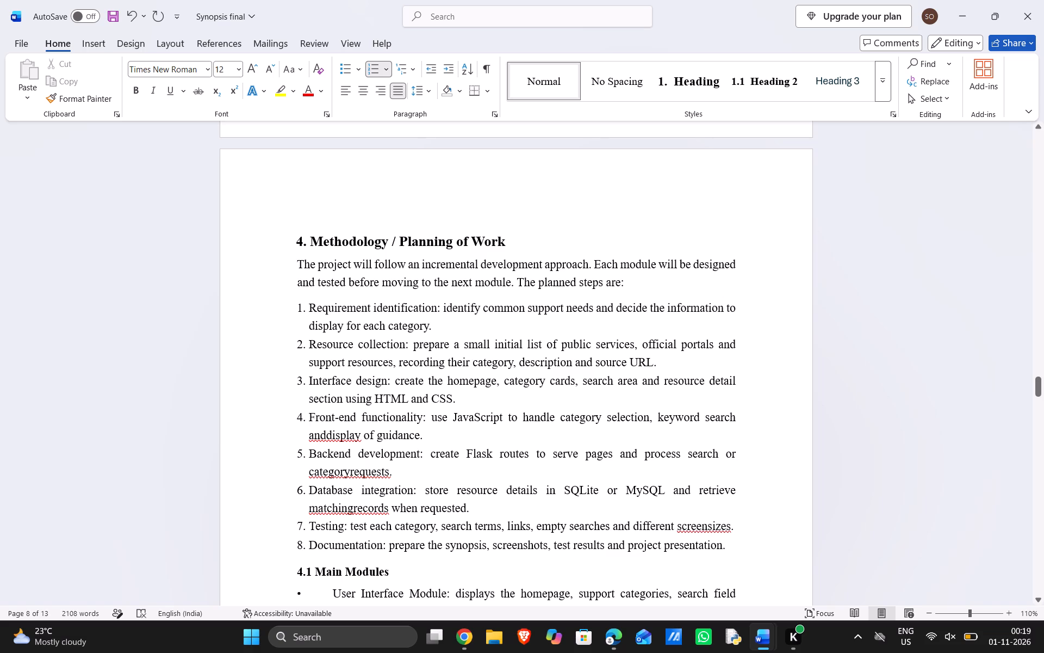
# Insert the missing space in "and display" in the Front-end functionality item.
pyautogui.press('Down')
pyautogui.press('Down')
pyautogui.press('Down')
pyautogui.press('Up')
pyautogui.press('Right')
pyautogui.press('Right')
pyautogui.press('Right')
pyautogui.press('Right')
pyautogui.press('Left')
pyautogui.press('space')
# Insert the missing space in "category requests" in the Backend development item.
pyautogui.press('Right')
pyautogui.press('Right')
pyautogui.press('Down')
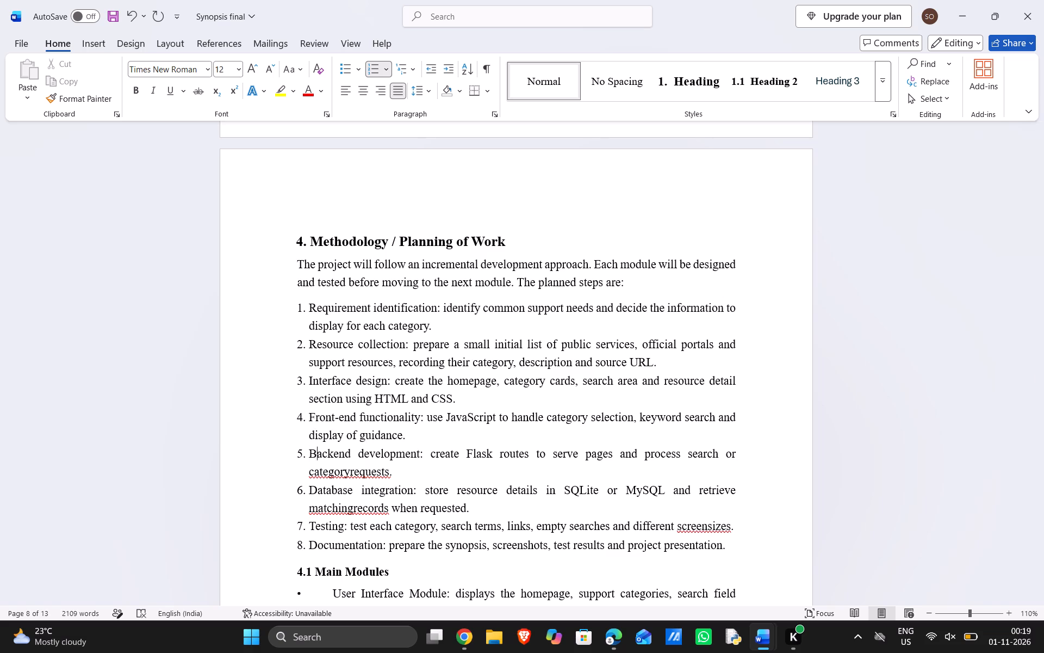
pyautogui.press('Down')
pyautogui.press('Down')
pyautogui.press('Up')
pyautogui.press('Right')
pyautogui.press('Right')
pyautogui.press('Right')
pyautogui.press('Right')
pyautogui.press('Right')
pyautogui.press('Right')
pyautogui.press('space')
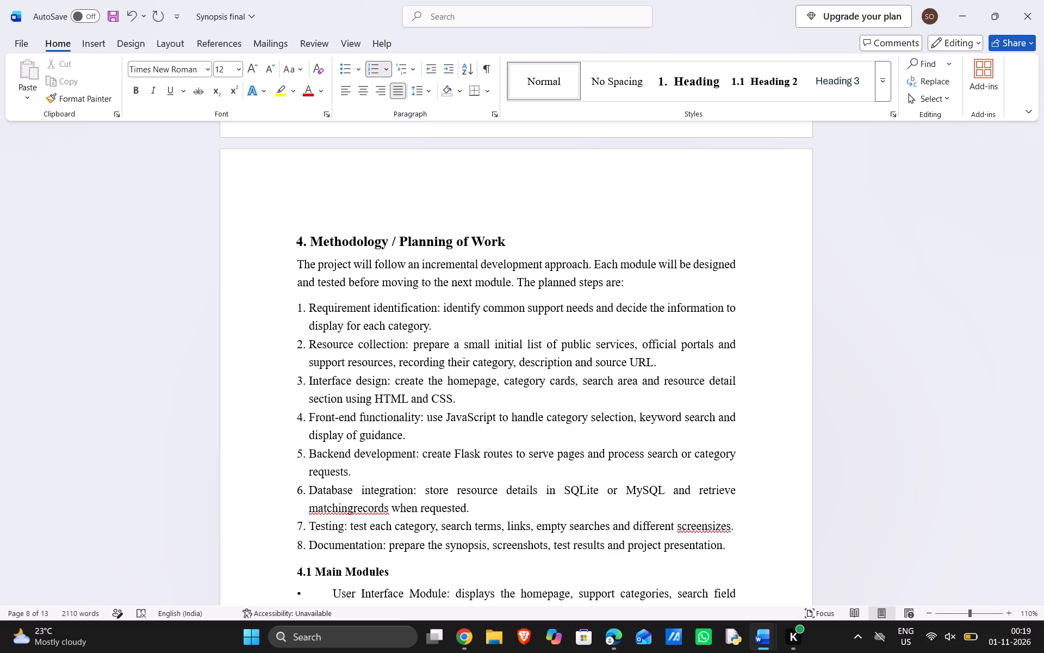
# Insert the missing space in "matching records" in the Database integration item.
pyautogui.press('Down')
pyautogui.press('Right')
pyautogui.press('Down')
pyautogui.press('Down')
pyautogui.press('Right')
pyautogui.press('Up')
pyautogui.press('Right')
pyautogui.press('Right')
pyautogui.press('Right')
pyautogui.press('Right')
pyautogui.press('Right')
pyautogui.press('Right')
pyautogui.press('space')
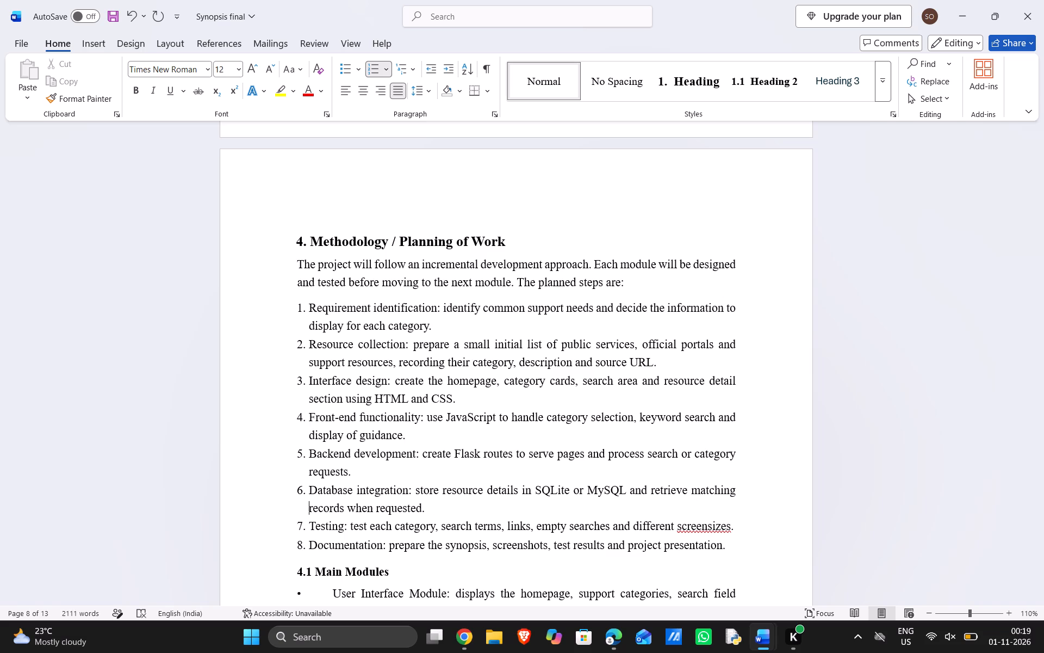
# Insert the missing space in "screen sizes" at the end of the Testing item.
pyautogui.press('Right')
pyautogui.press('Down')
pyautogui.press('Right')
pyautogui.press('Right')
pyautogui.press('Right')
pyautogui.press('Right')
pyautogui.press('Right')
pyautogui.press('Right')
pyautogui.press('Right')
pyautogui.press('Right')
pyautogui.press('Right')
pyautogui.press('Right')
pyautogui.press('Right')
pyautogui.press('Right')
pyautogui.press('Right')
pyautogui.press('Right')
pyautogui.press('Right')
pyautogui.press('Right')
pyautogui.press('Right')
pyautogui.press('Right')
pyautogui.press('Right')
pyautogui.press('Right')
pyautogui.press('Right')
pyautogui.press('Right')
pyautogui.press('Right')
pyautogui.press('Right')
pyautogui.press('Right')
pyautogui.press('Right')
pyautogui.press('Right')
pyautogui.press('Right')
pyautogui.press('Left')
pyautogui.press('space')
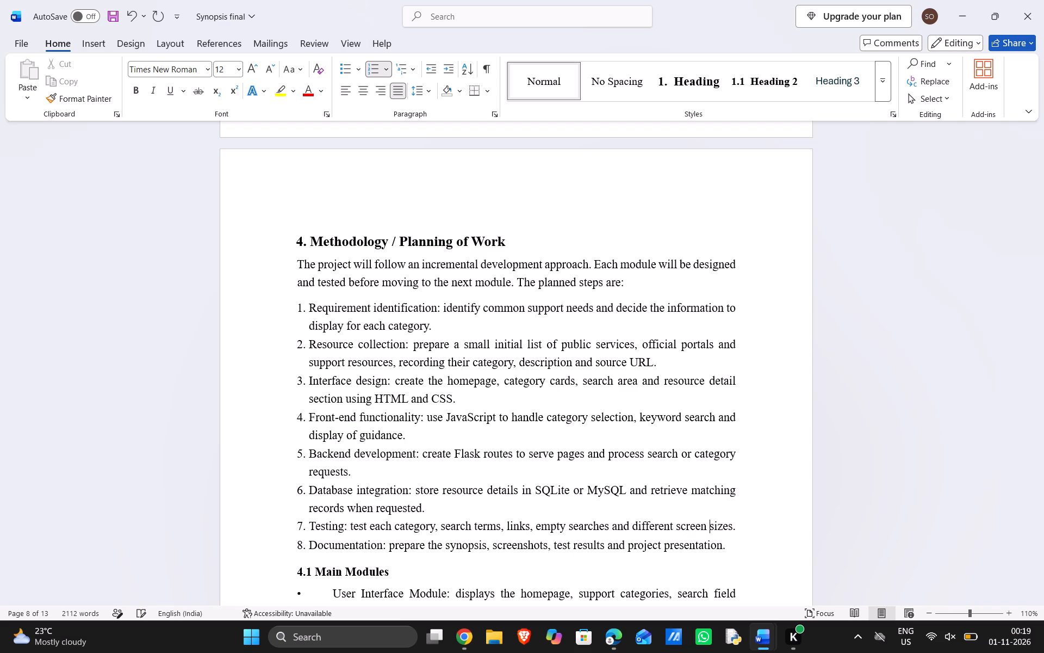
# Insert the missing space in "and resource" in the User Interface Module bullet of section 4.1.
pyautogui.scroll(-2, 325, 438)
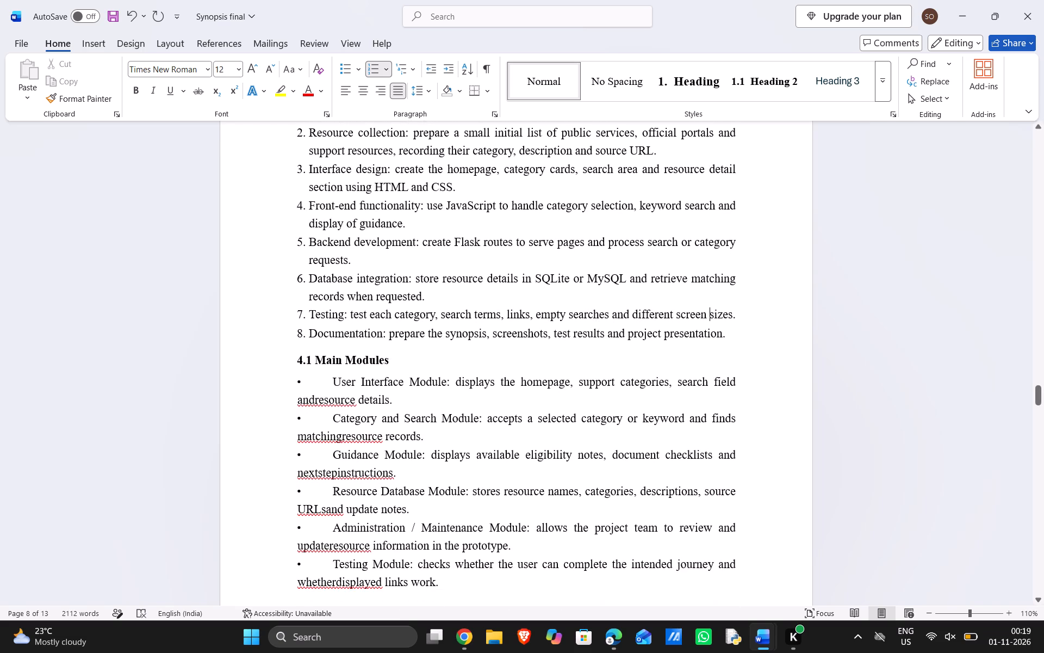
pyautogui.click(319, 399)
pyautogui.press('Left')
pyautogui.press('space')
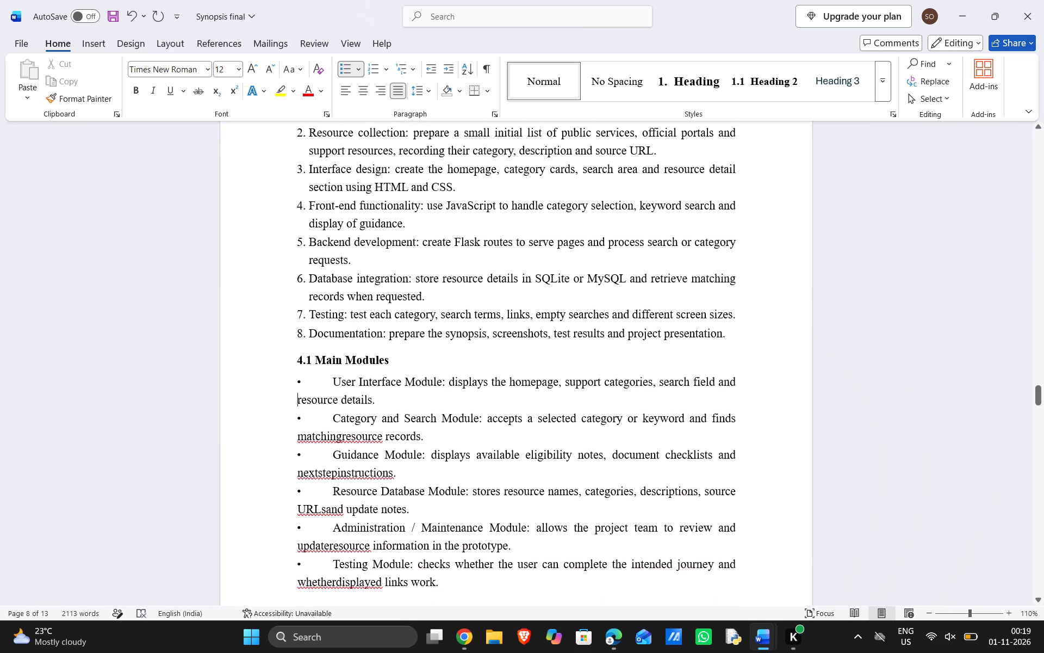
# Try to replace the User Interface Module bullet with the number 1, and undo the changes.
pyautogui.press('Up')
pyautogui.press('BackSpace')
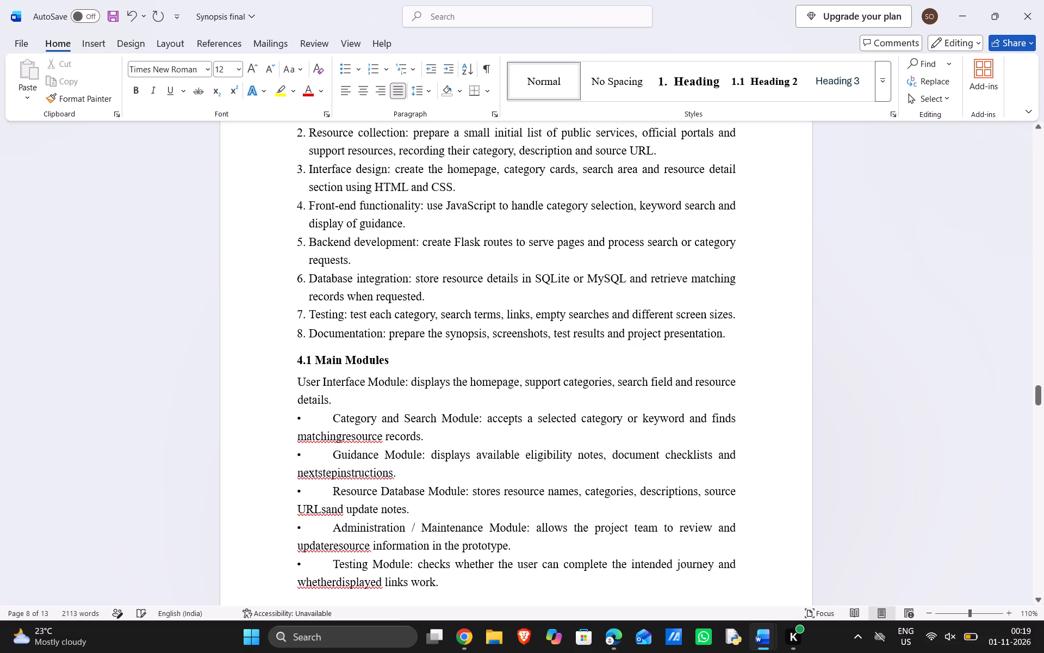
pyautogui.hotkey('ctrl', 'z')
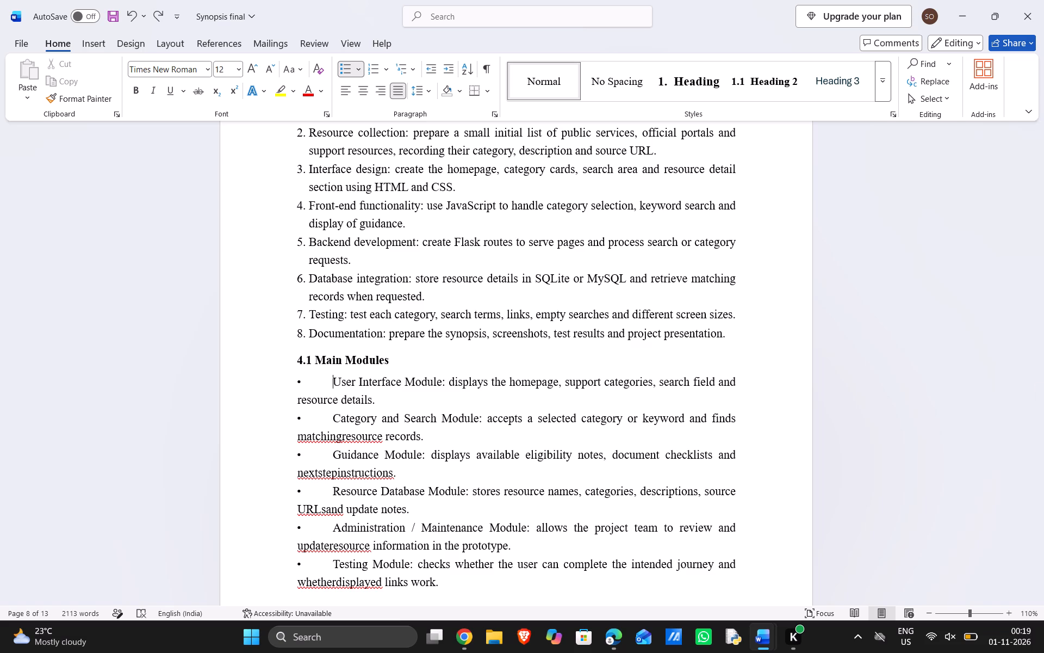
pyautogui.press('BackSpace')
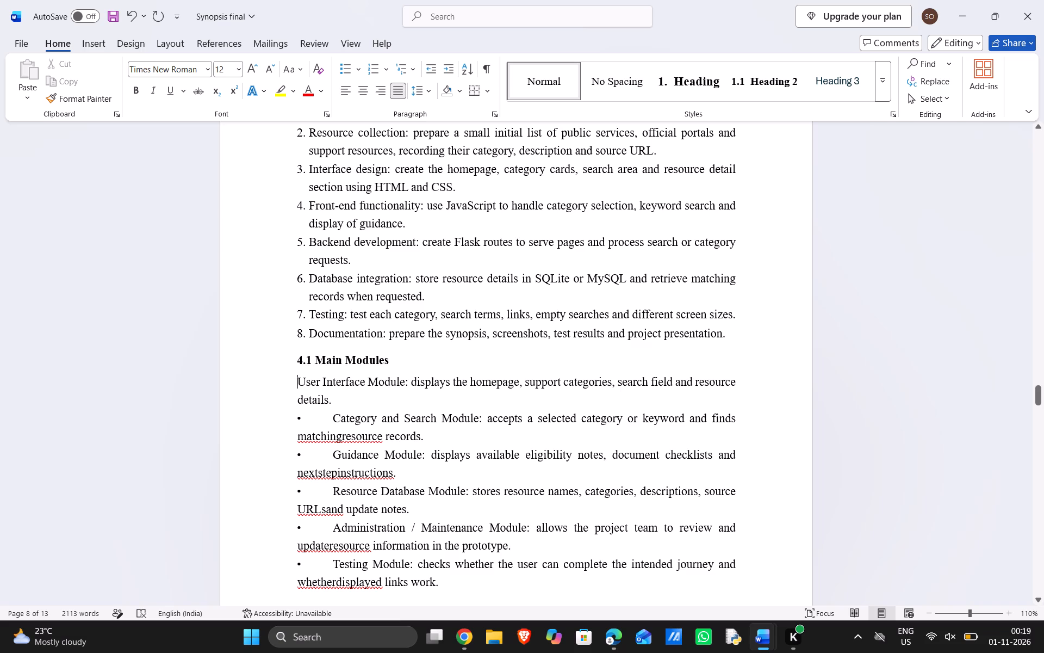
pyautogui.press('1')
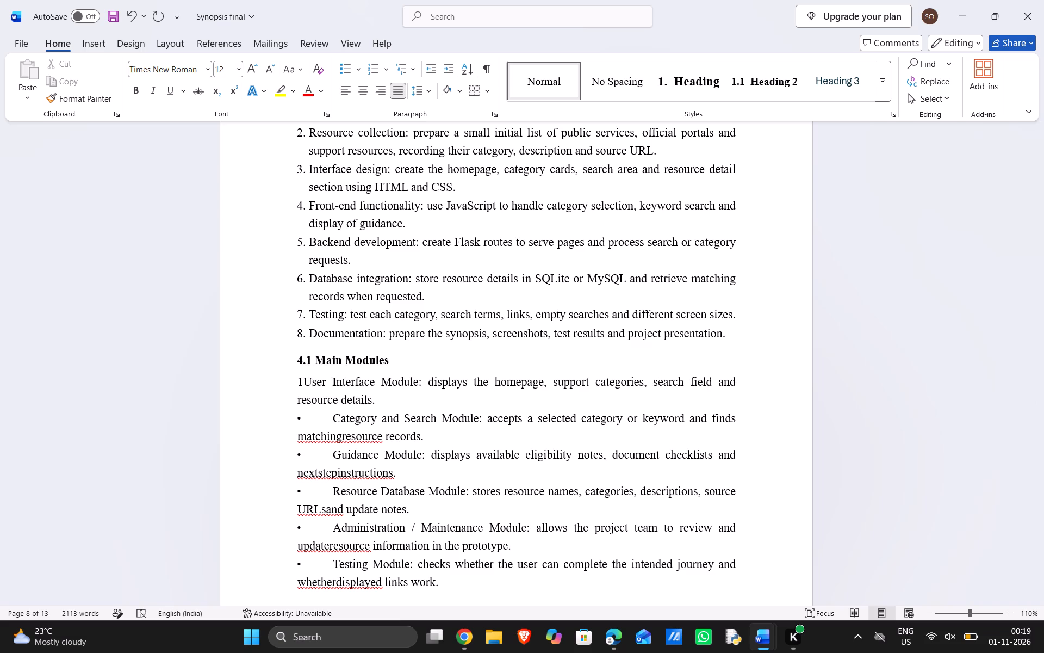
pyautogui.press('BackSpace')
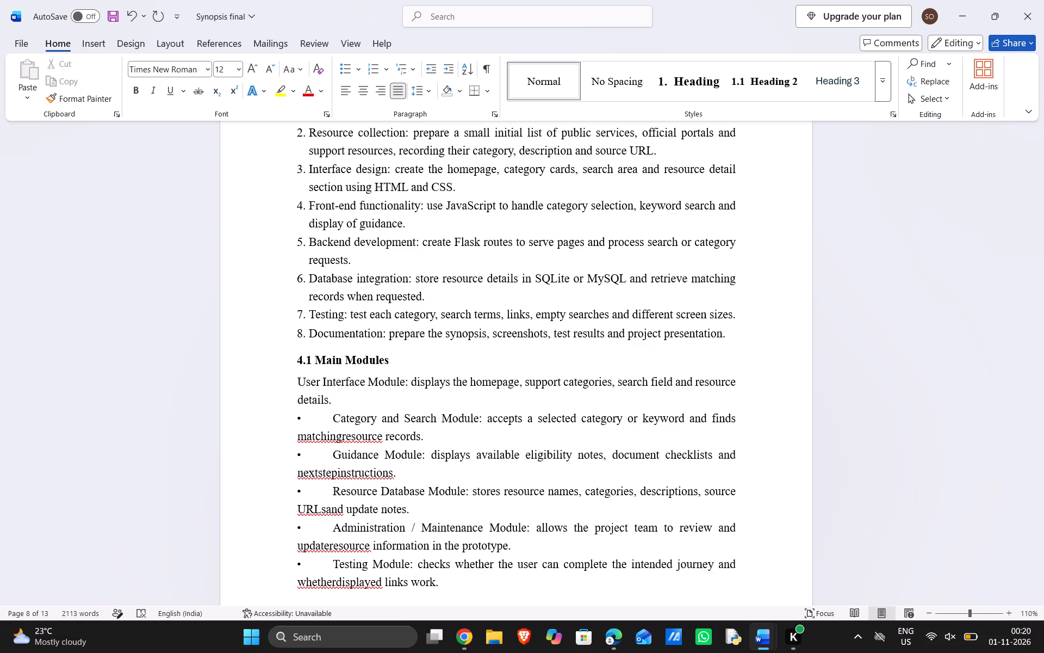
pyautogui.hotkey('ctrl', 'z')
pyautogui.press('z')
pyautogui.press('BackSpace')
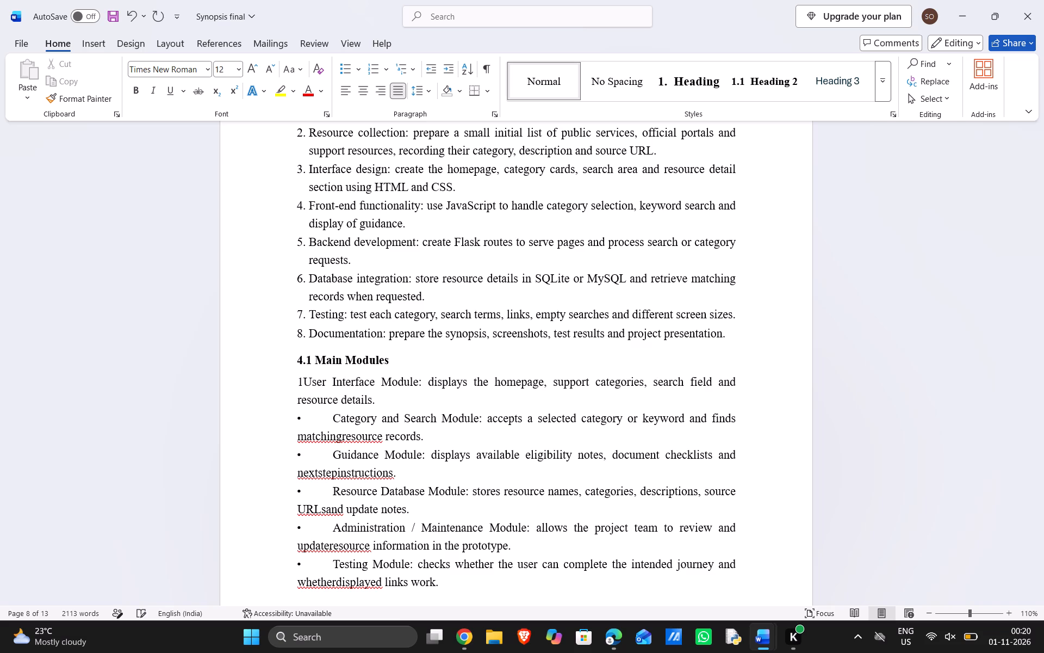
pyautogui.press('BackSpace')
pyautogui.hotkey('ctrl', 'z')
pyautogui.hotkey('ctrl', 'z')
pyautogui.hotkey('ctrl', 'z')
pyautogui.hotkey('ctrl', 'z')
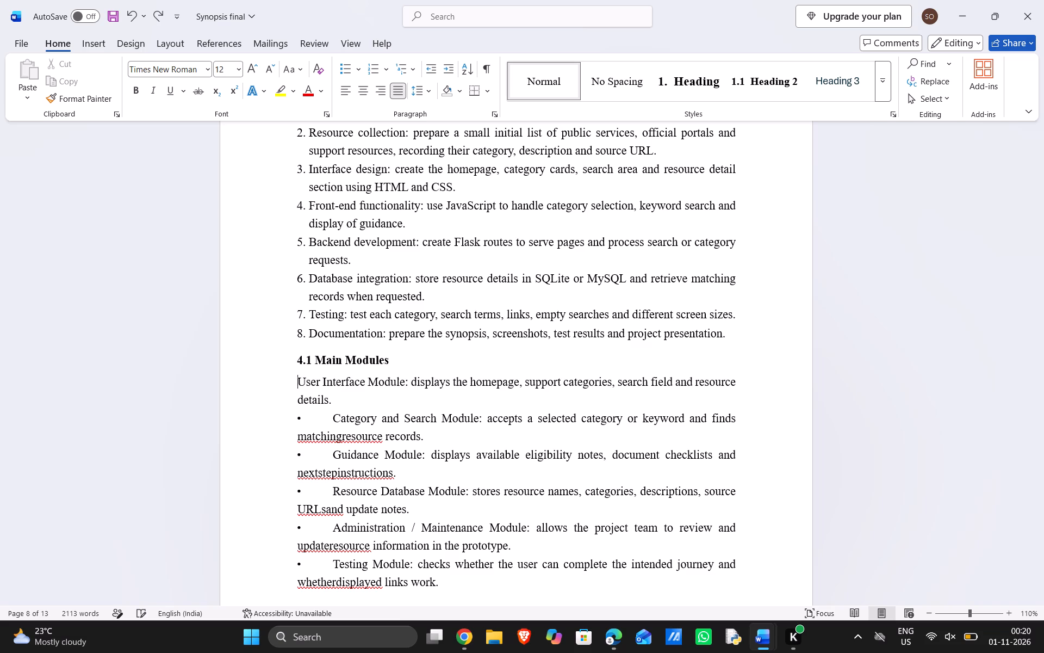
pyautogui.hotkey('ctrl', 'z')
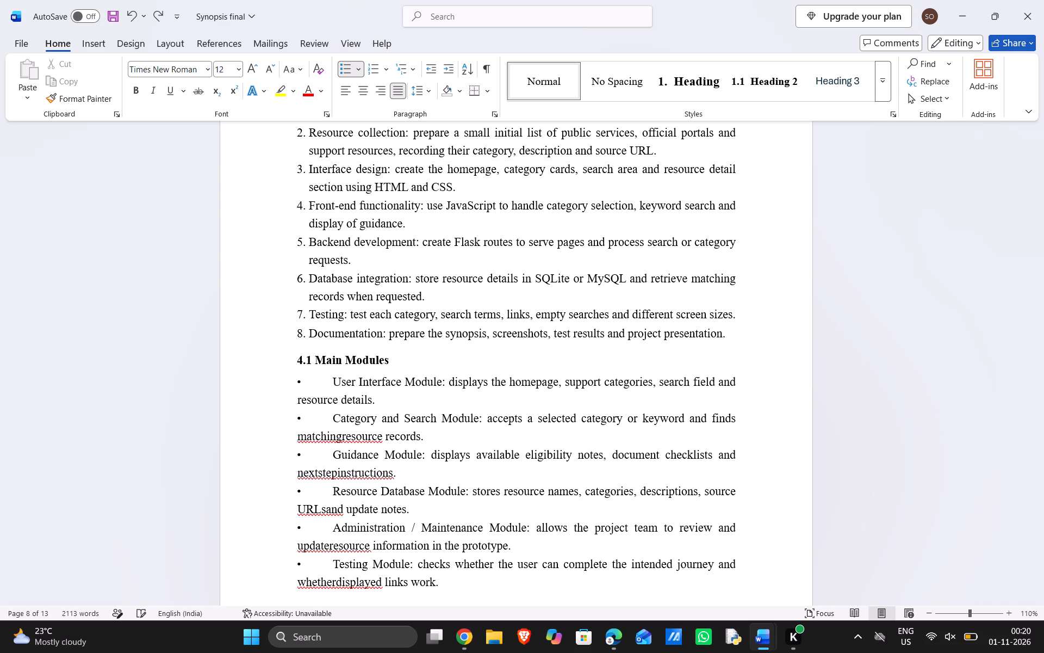
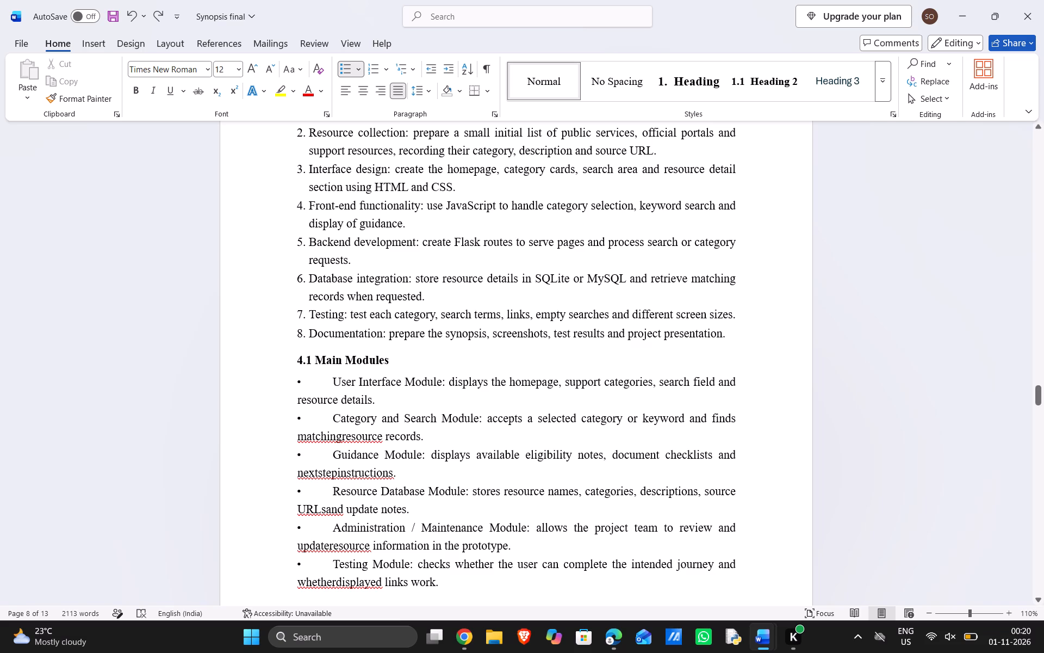
# Insert the missing space in "matching resource" in the Category and Search Module bullet of section 4.1.
pyautogui.press('Down')
pyautogui.press('Down')
pyautogui.press('Down')
pyautogui.press('Right')
pyautogui.press('Right')
pyautogui.press('space')
# Insert the missing spaces in "next step instructions" in the Guidance Module bullet of section 4.1.
pyautogui.press('Down')
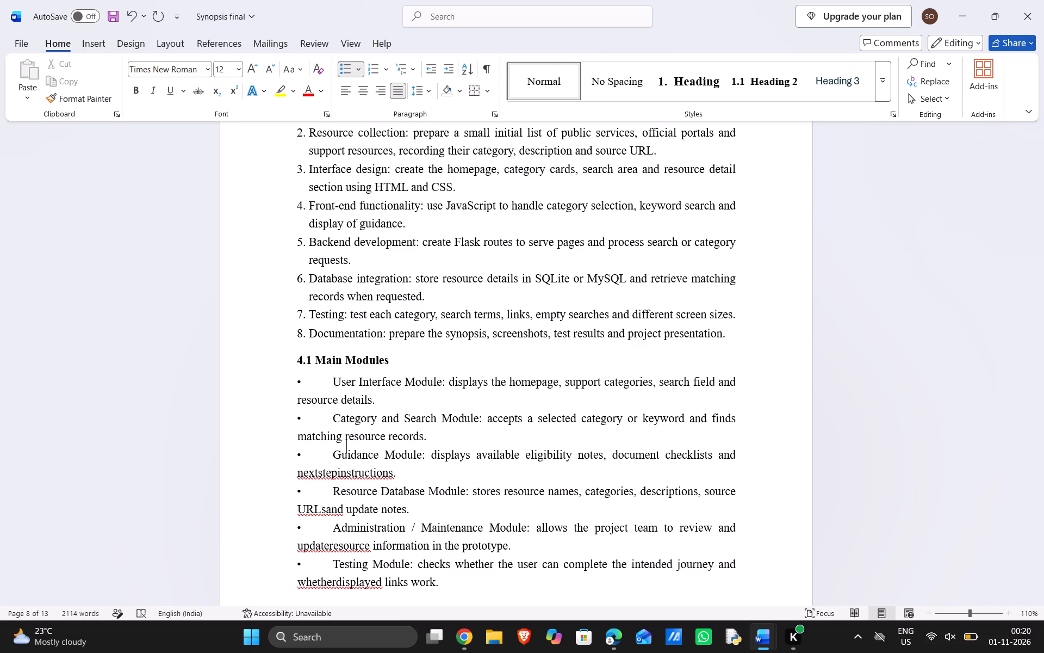
pyautogui.press('Down')
pyautogui.press('Left')
pyautogui.press('Left')
pyautogui.press('Left')
pyautogui.press('Left')
pyautogui.press('Left')
pyautogui.press('Left')
pyautogui.press('space')
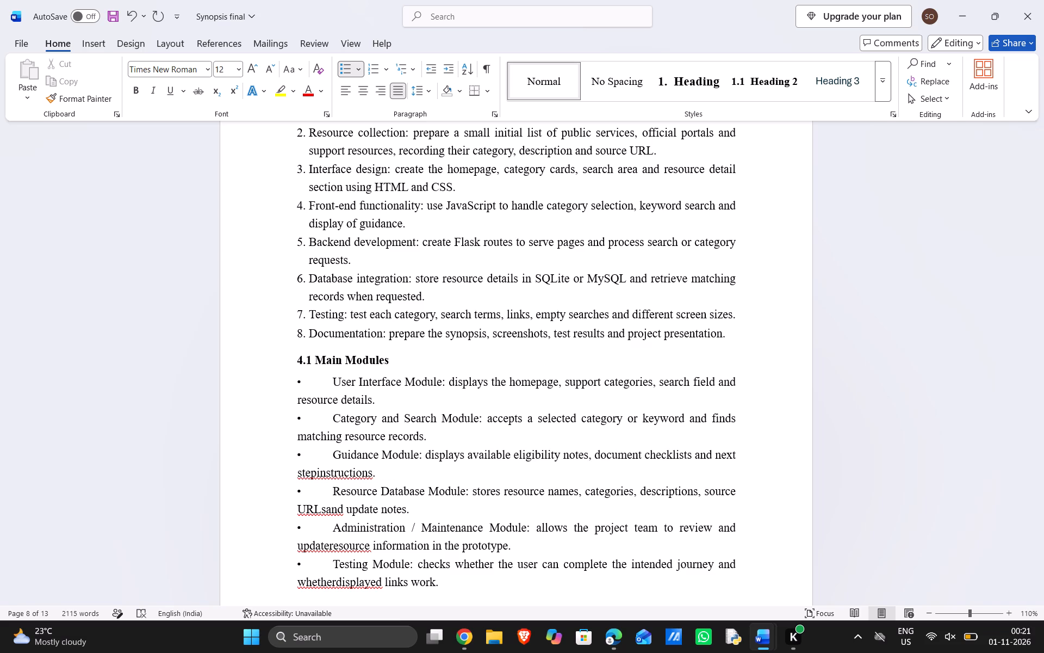
pyautogui.press('Right')
pyautogui.press('Right')
pyautogui.press('Right')
pyautogui.press('Right')
pyautogui.press('Right')
pyautogui.press('Left')
pyautogui.press('space')
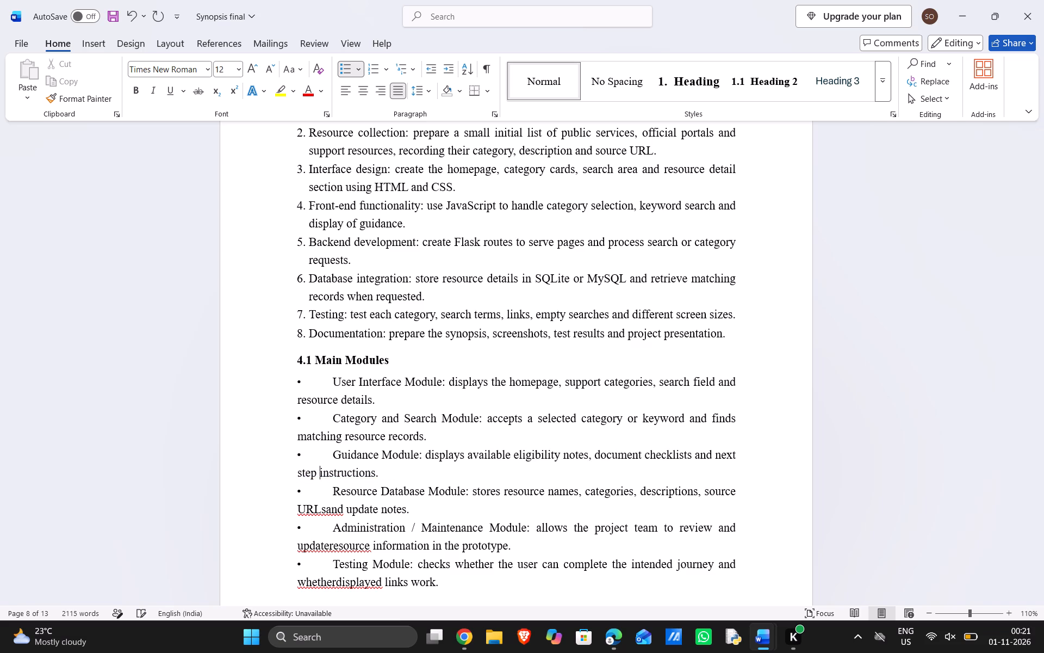
# Insert a space after "URL" in "URLsand" in the Resource Database Module bullet of section 4.1.
pyautogui.press('Down')
pyautogui.press('Down')
pyautogui.press('space')
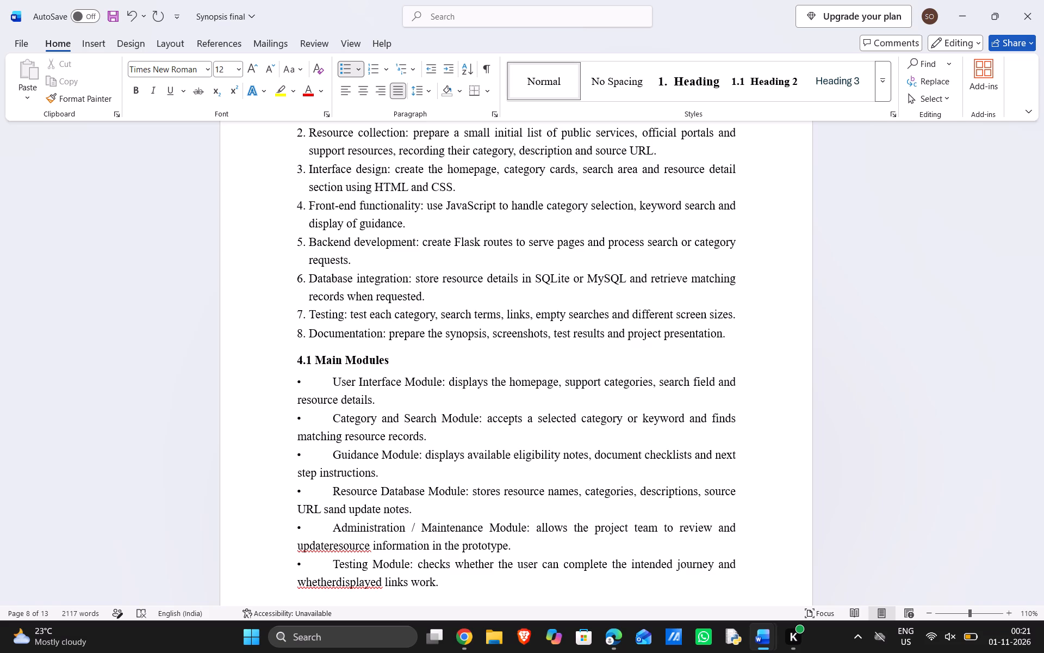
# Insert the missing space in "update resource" in the Administration / Maintenance Module bullet of section 4.1.
pyautogui.press('Down')
pyautogui.press('Down')
pyautogui.press('Right')
pyautogui.press('Right')
pyautogui.press('Left')
pyautogui.press('space')
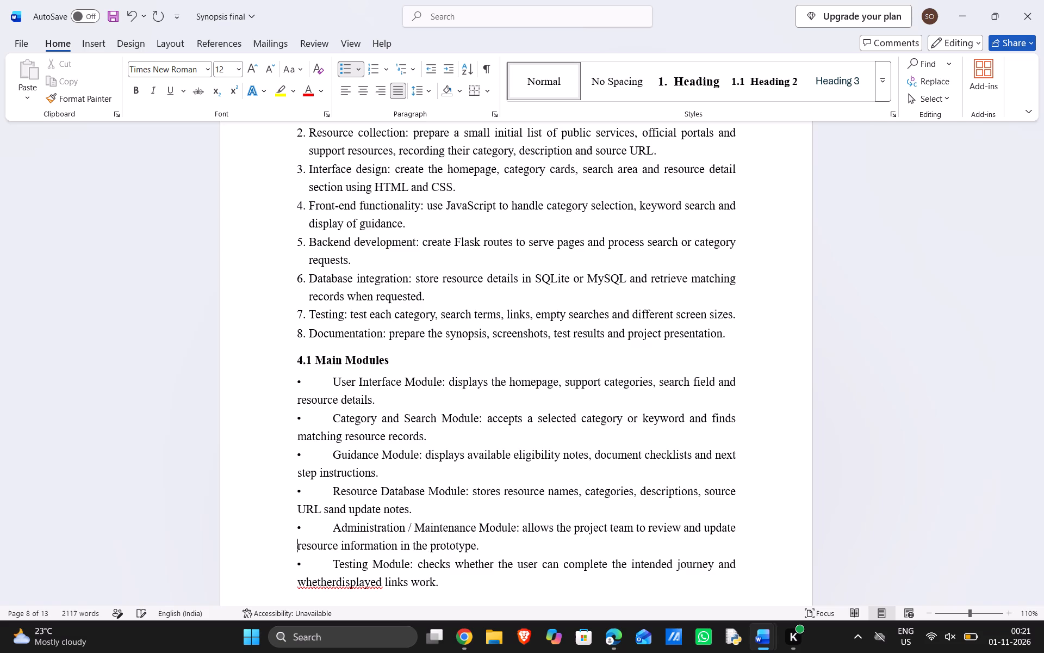
# Insert the missing space in "whether displayed" in the Testing Module bullet of section 4.1.
pyautogui.press('Down')
pyautogui.press('Down')
pyautogui.press('Right')
pyautogui.press('Right')
pyautogui.press('Right')
pyautogui.press('Right')
pyautogui.press('Right')
pyautogui.press('Right')
pyautogui.press('Right')
pyautogui.press('space')
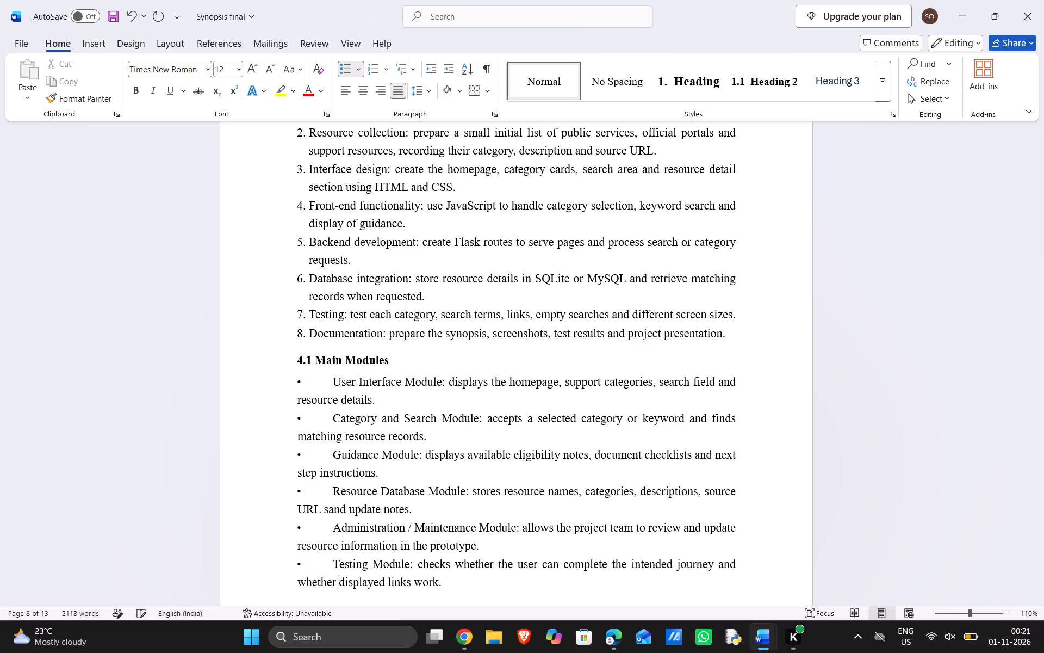
# Look through section 4.2, the cover page and sections 1 and 2 for remaining missing word spaces.
pyautogui.scroll(-3, 342, 435)
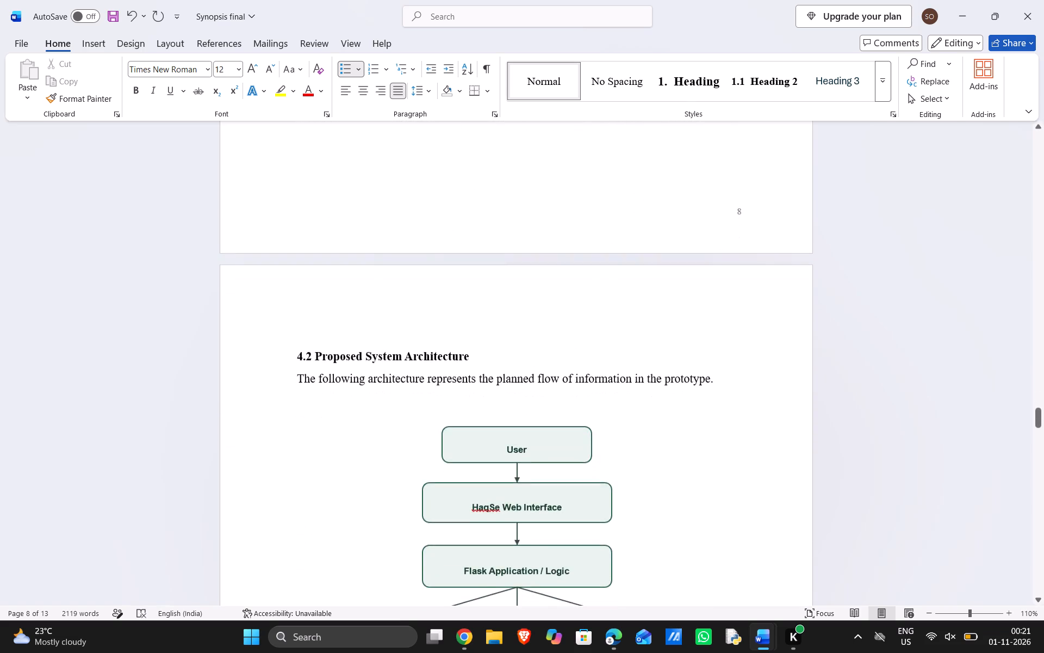
pyautogui.scroll(12, 342, 435)
pyautogui.scroll(-1, 342, 435)
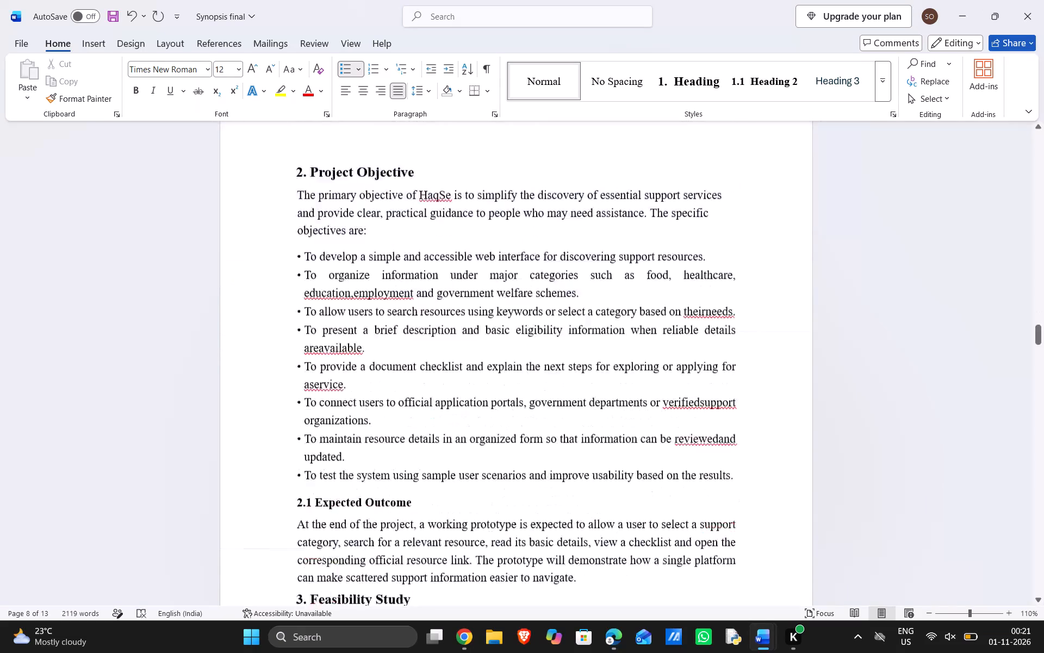
pyautogui.scroll(-1, 342, 435)
pyautogui.scroll(5, 342, 435)
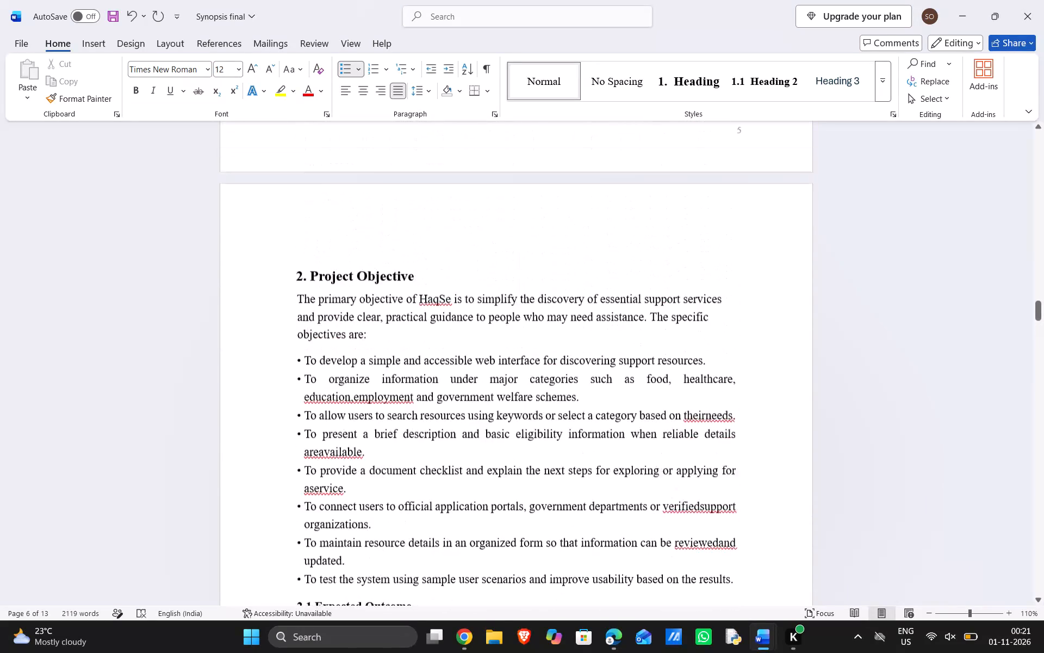
pyautogui.scroll(10, 342, 435)
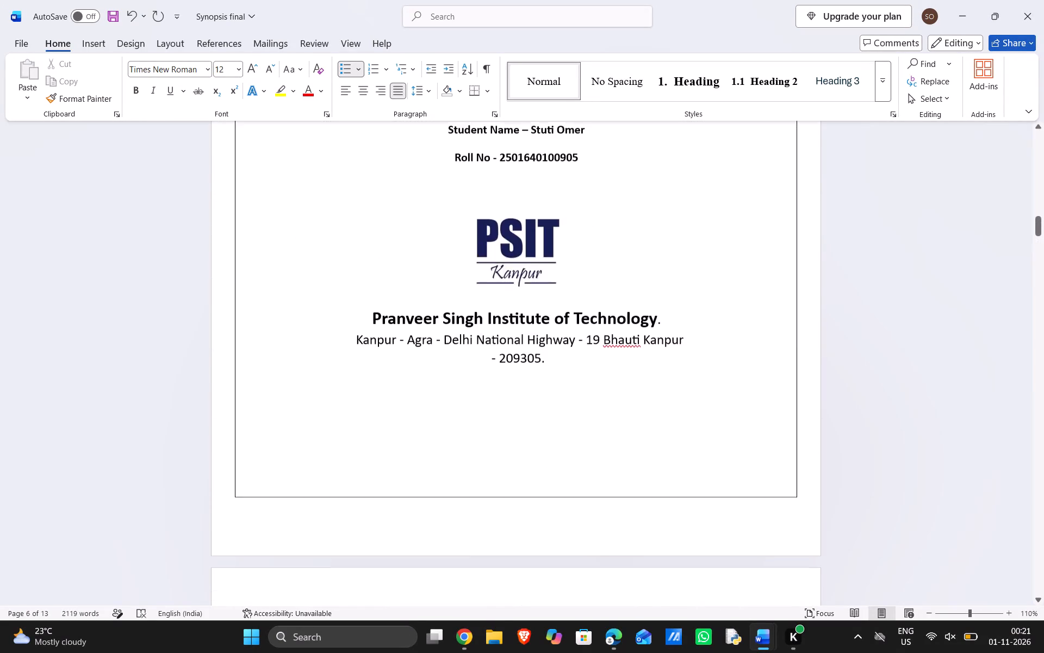
pyautogui.scroll(-8, 342, 435)
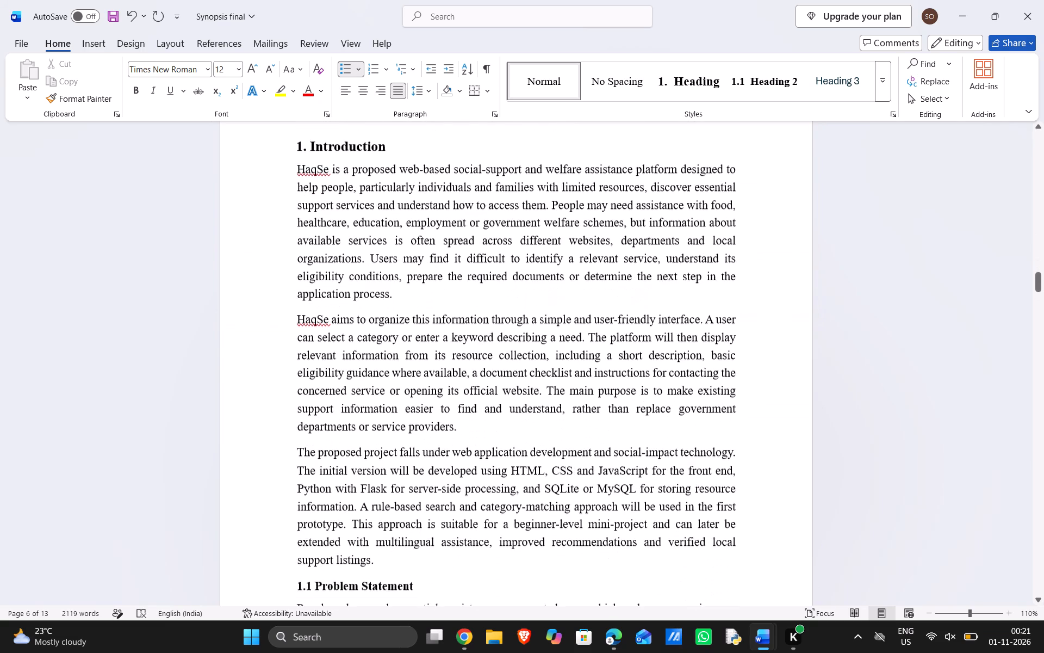
pyautogui.scroll(-3, 342, 435)
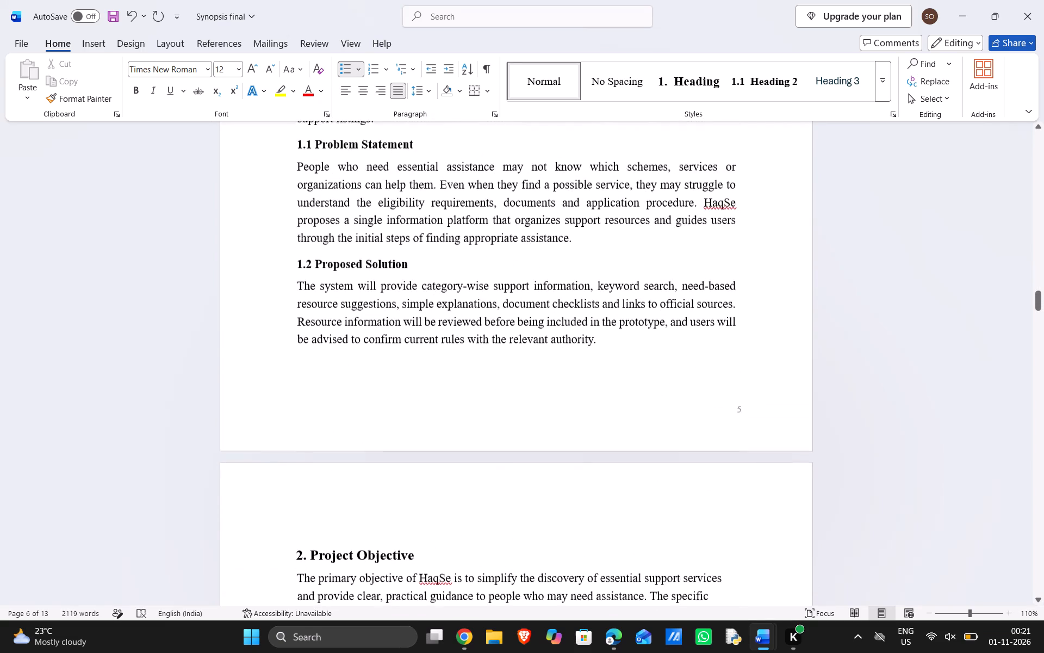
pyautogui.scroll(-1, 342, 435)
pyautogui.scroll(-2, 333, 606)
pyautogui.scroll(-1, 401, 532)
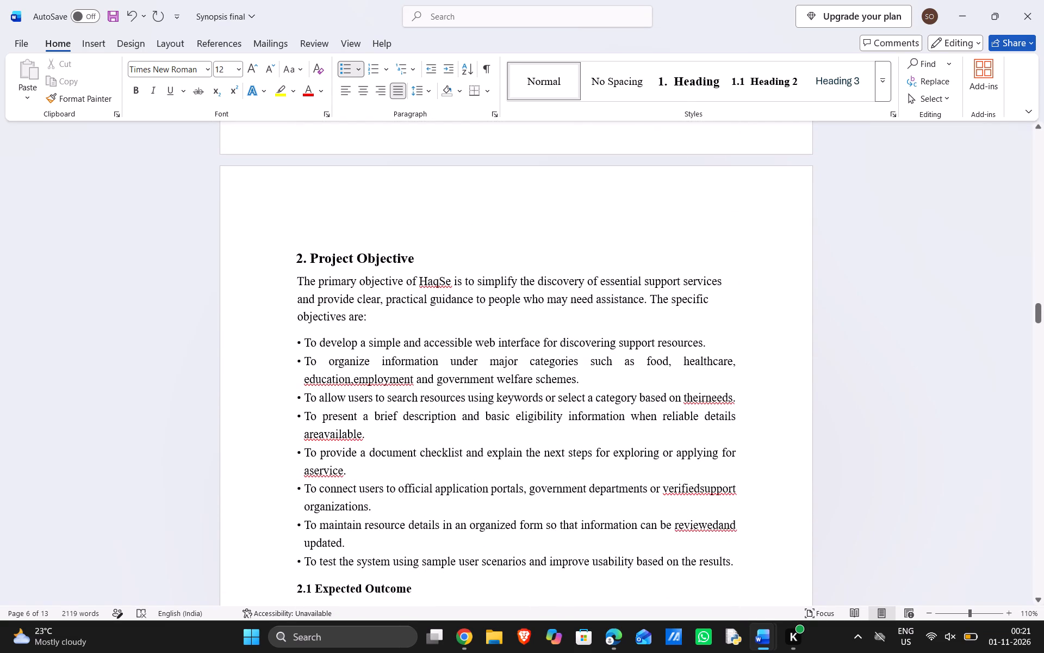
# Insert the missing spaces in "education, employment" and "their needs" in the Project Objective bullets.
pyautogui.click(353, 379)
pyautogui.press('space')
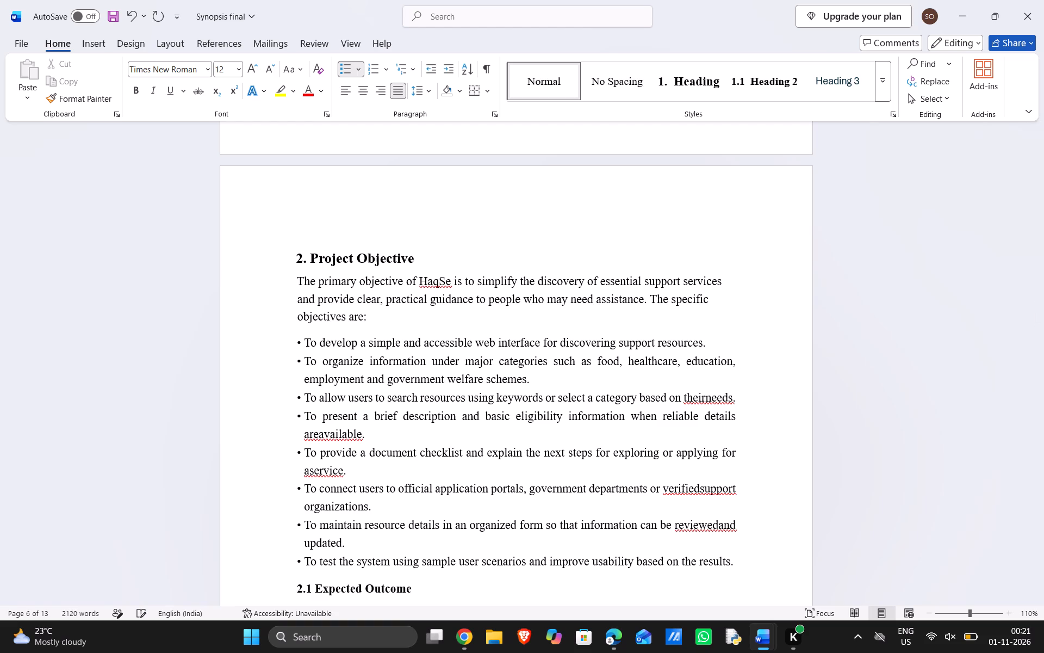
pyautogui.click(697, 399)
pyautogui.press('Right')
pyautogui.press('Right')
pyautogui.press('space')
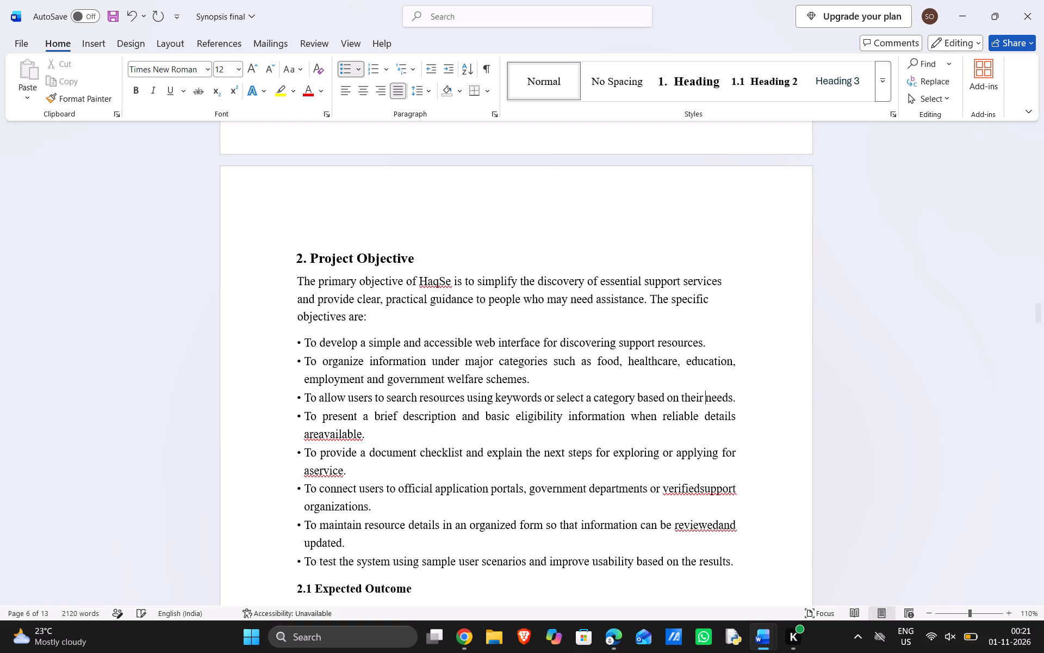
# Insert the missing spaces in "are available" and "a service" in the Project Objective bullets on eligibility information and document checklists.
pyautogui.click(315, 438)
pyautogui.press('Right')
pyautogui.press('space')
pyautogui.press('Down')
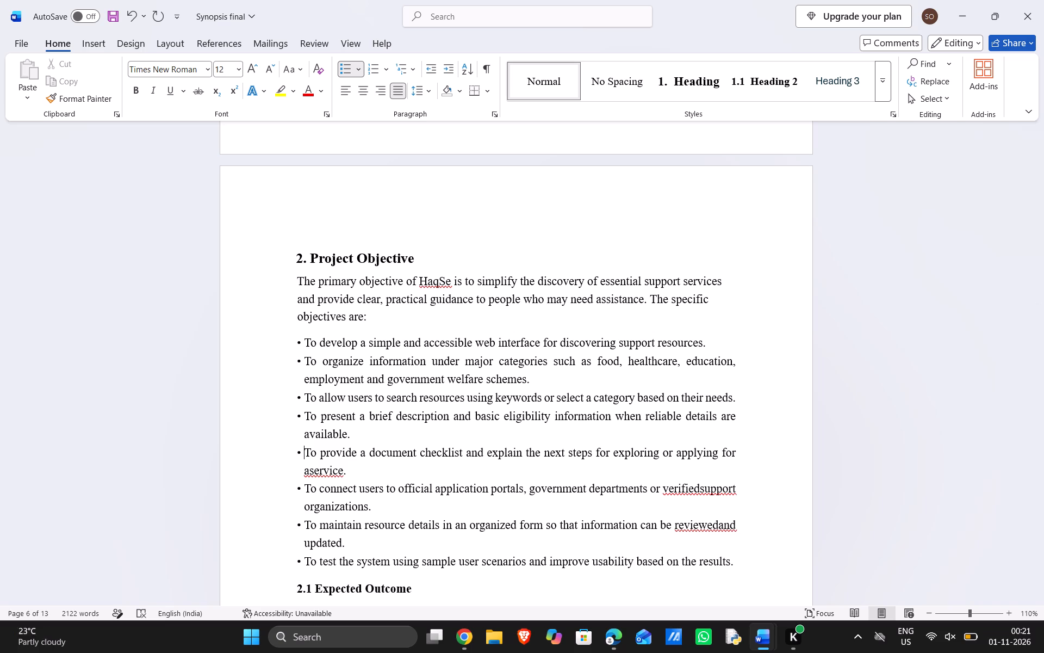
pyautogui.press('Down')
pyautogui.press('Right')
pyautogui.press('space')
# Insert the missing space in "verified support" in the Project Objective bullet about connecting users to official portals.
pyautogui.press('Down')
pyautogui.press('Right')
pyautogui.press('Right')
pyautogui.press('Right')
pyautogui.press('Right')
pyautogui.press('Right')
pyautogui.press('Right')
pyautogui.press('Right')
pyautogui.press('Right')
pyautogui.press('Right')
pyautogui.press('Right')
pyautogui.press('Right')
pyautogui.press('Right')
pyautogui.press('Right')
pyautogui.press('Right')
pyautogui.press('Right')
pyautogui.press('Right')
pyautogui.press('Right')
pyautogui.press('Right')
pyautogui.press('Right')
pyautogui.press('Right')
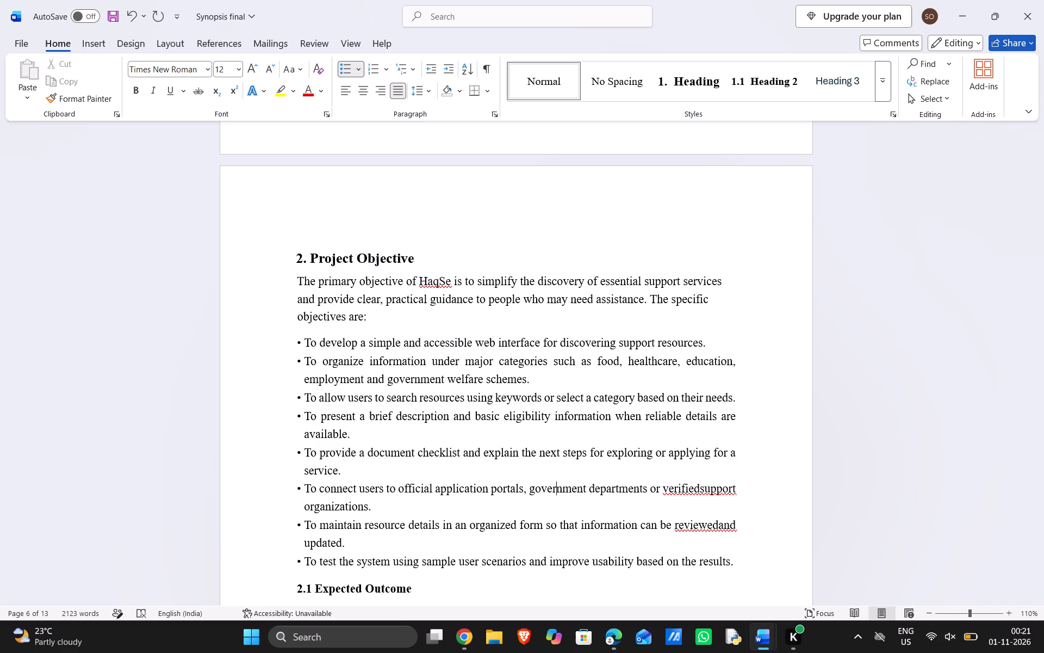
pyautogui.press('Right')
pyautogui.press('space')
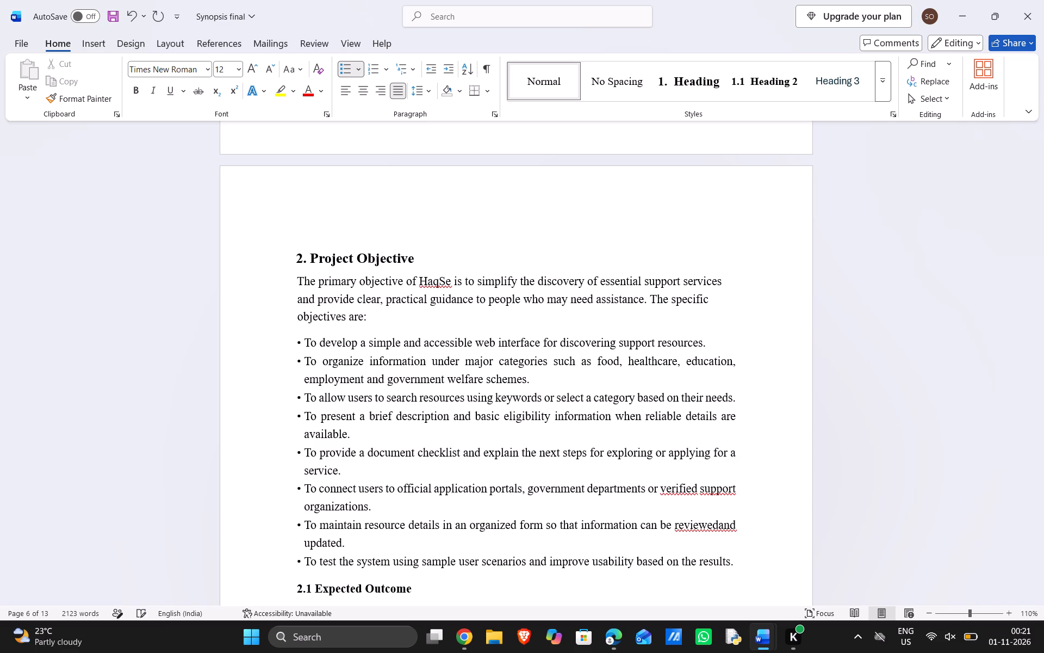
# Insert the missing space in "reviewed and" in the Project Objective bullet about maintaining resource details.
pyautogui.press('Down')
pyautogui.press('Down')
pyautogui.press('Right')
pyautogui.press('Right')
pyautogui.press('Right')
pyautogui.press('space')
# Check sections 2.1 through 4.1 for remaining word-spacing errors.
pyautogui.scroll(-1, 315, 438)
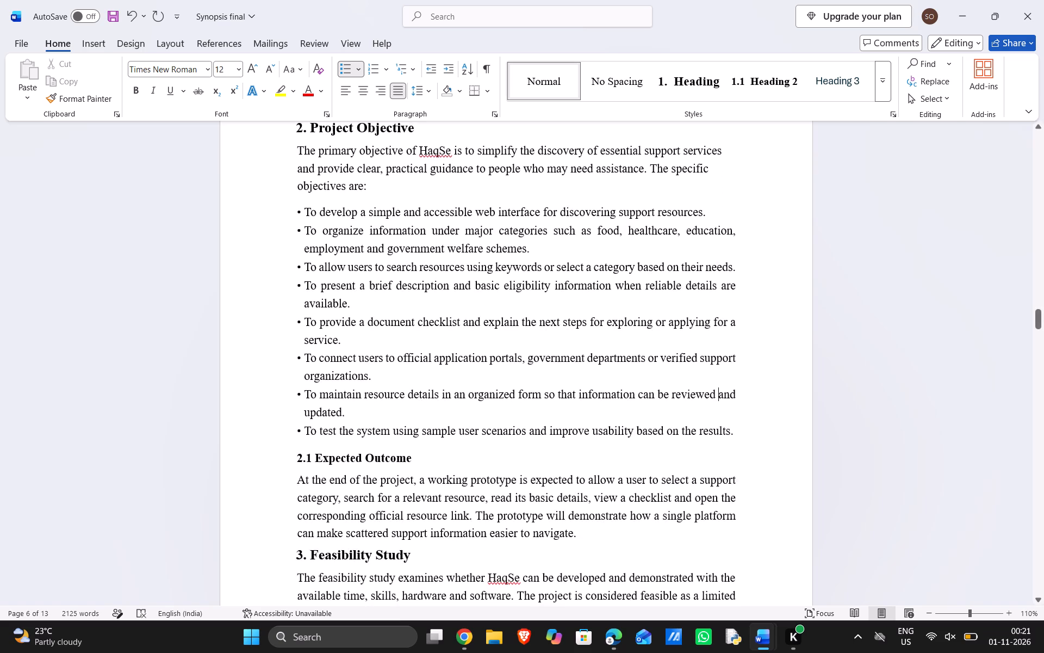
pyautogui.scroll(-4, 315, 438)
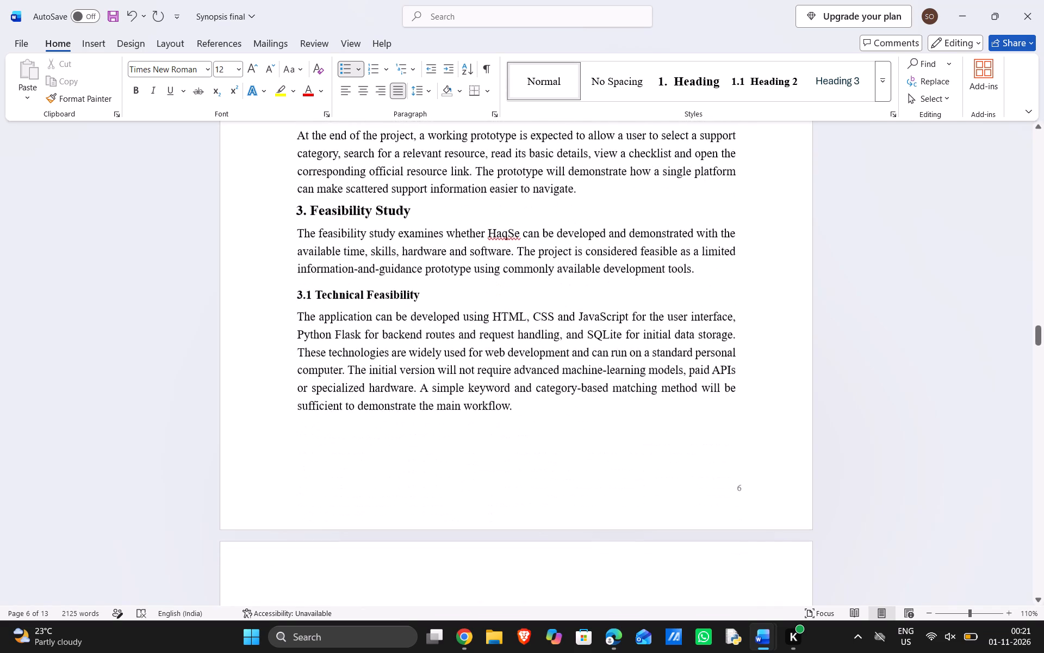
pyautogui.scroll(-2, 315, 438)
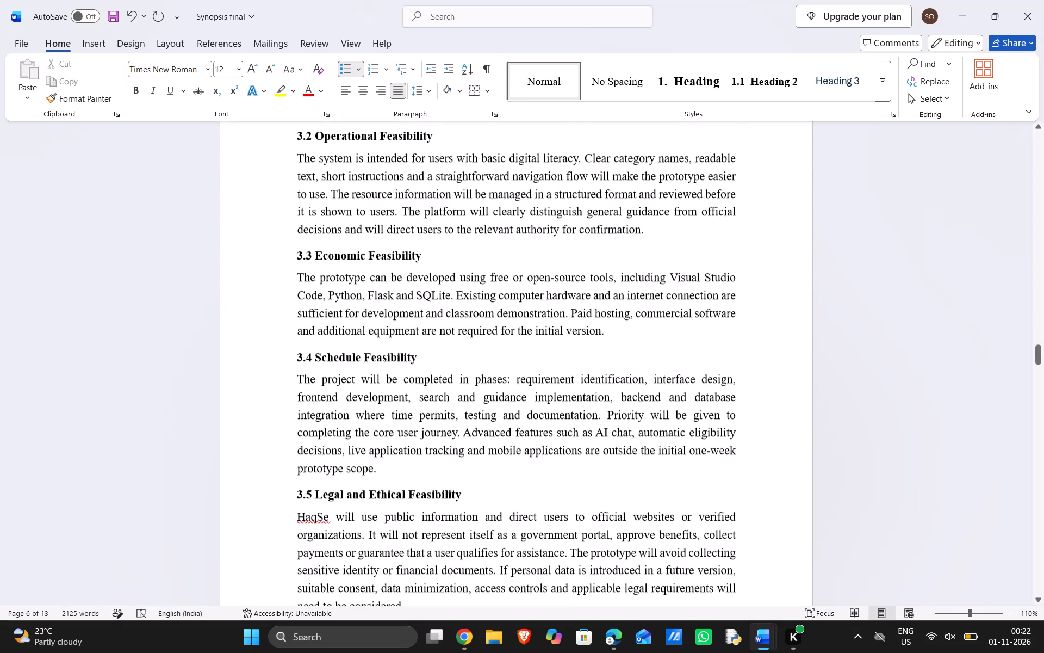
pyautogui.scroll(-3, 315, 438)
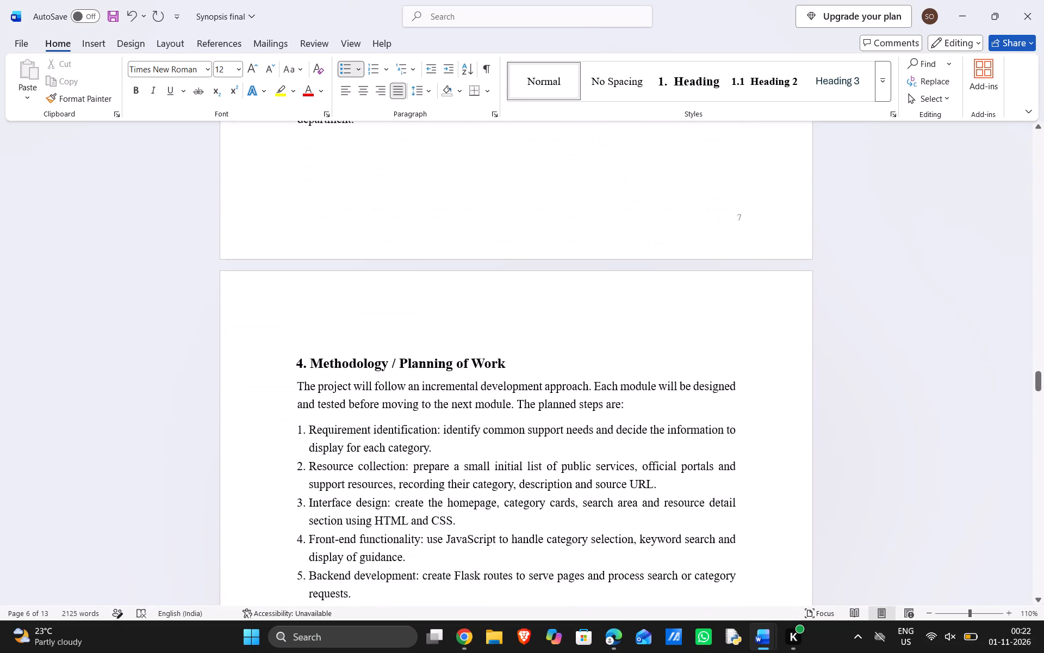
pyautogui.scroll(-3, 315, 438)
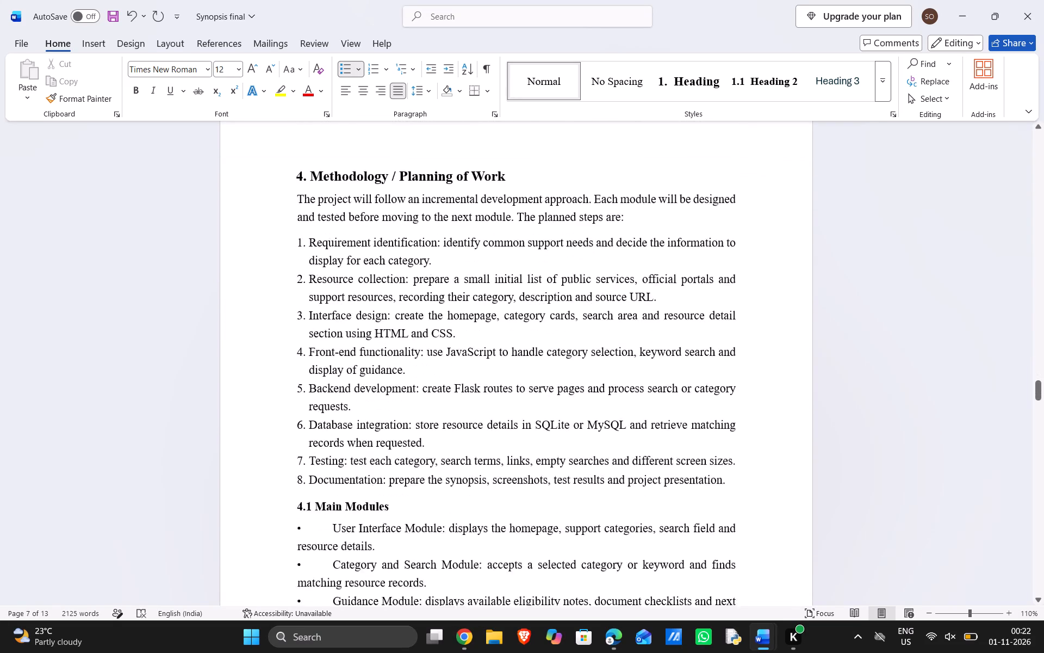
pyautogui.scroll(-2, 315, 438)
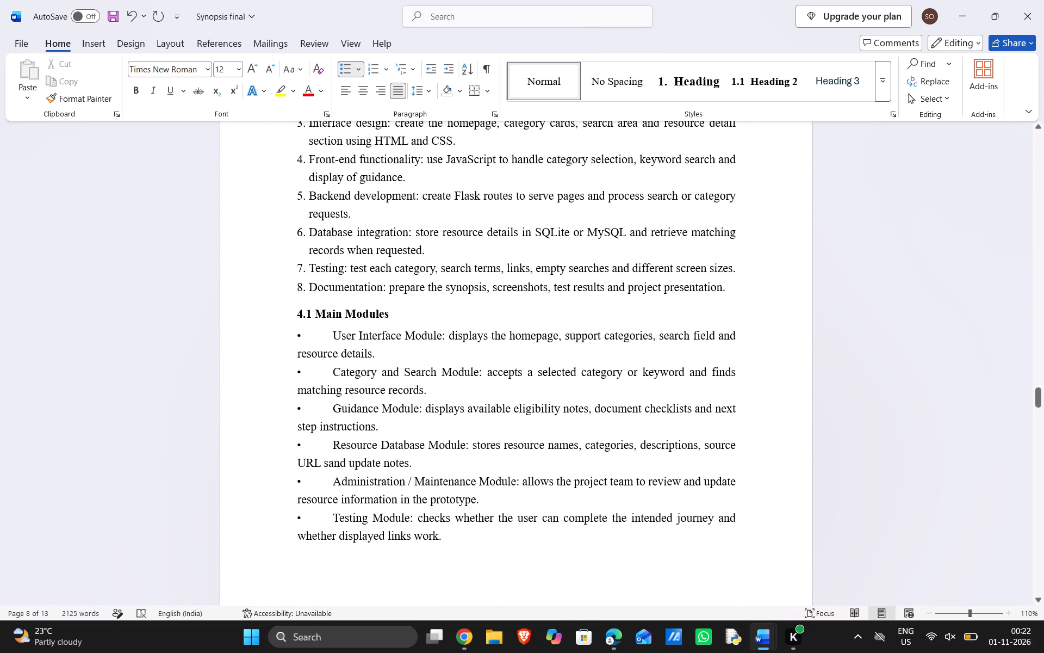
# Replace the bullets of the section 4.1 module list with automatic numbering starting at 1.
pyautogui.click(328, 336)
pyautogui.press('BackSpace')
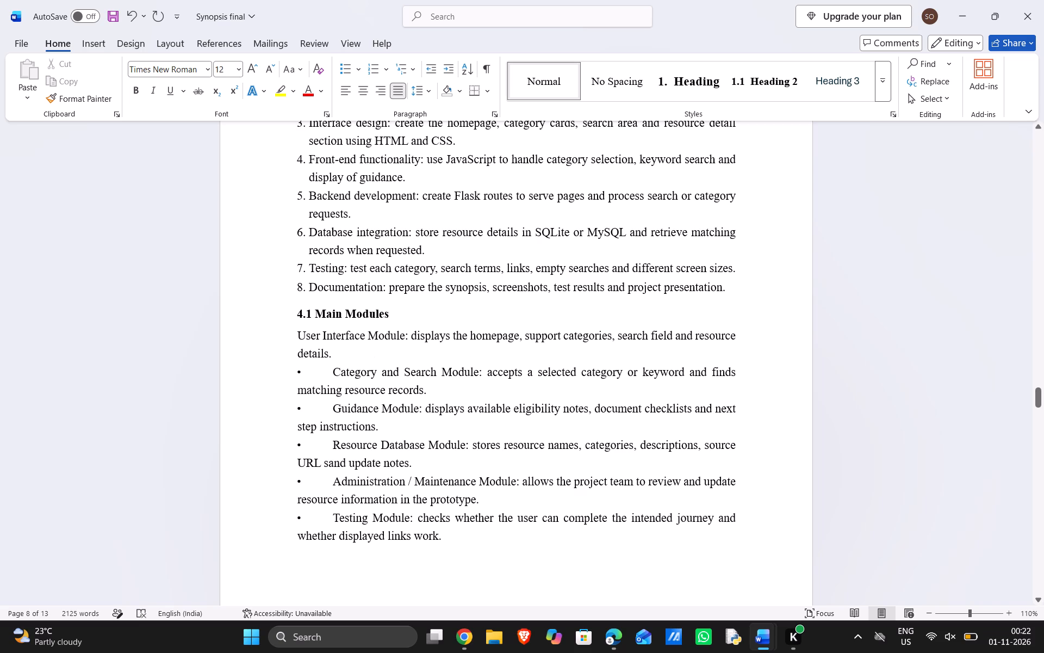
pyautogui.write('1.')
pyautogui.press('space')
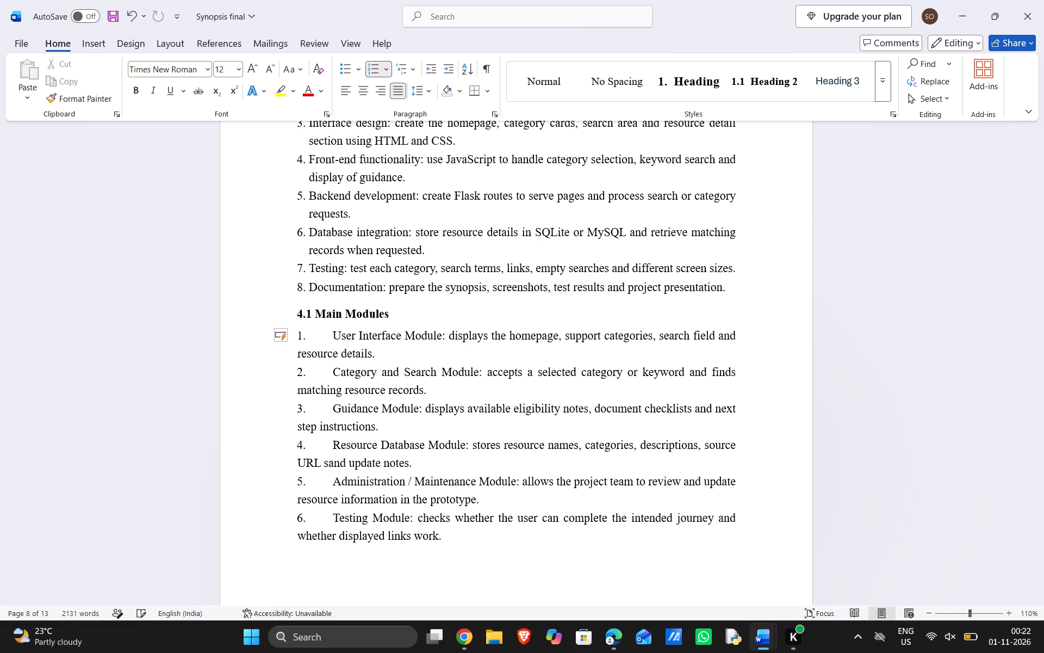
# Remove the list number from the User Interface Module item in section 4.1.
pyautogui.press('BackSpace')
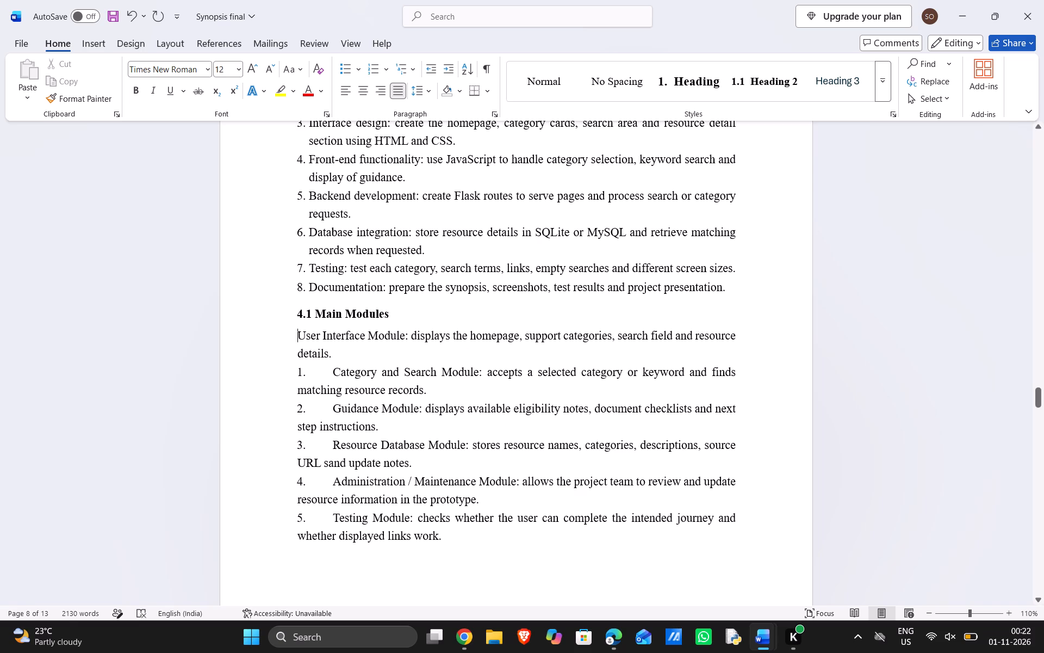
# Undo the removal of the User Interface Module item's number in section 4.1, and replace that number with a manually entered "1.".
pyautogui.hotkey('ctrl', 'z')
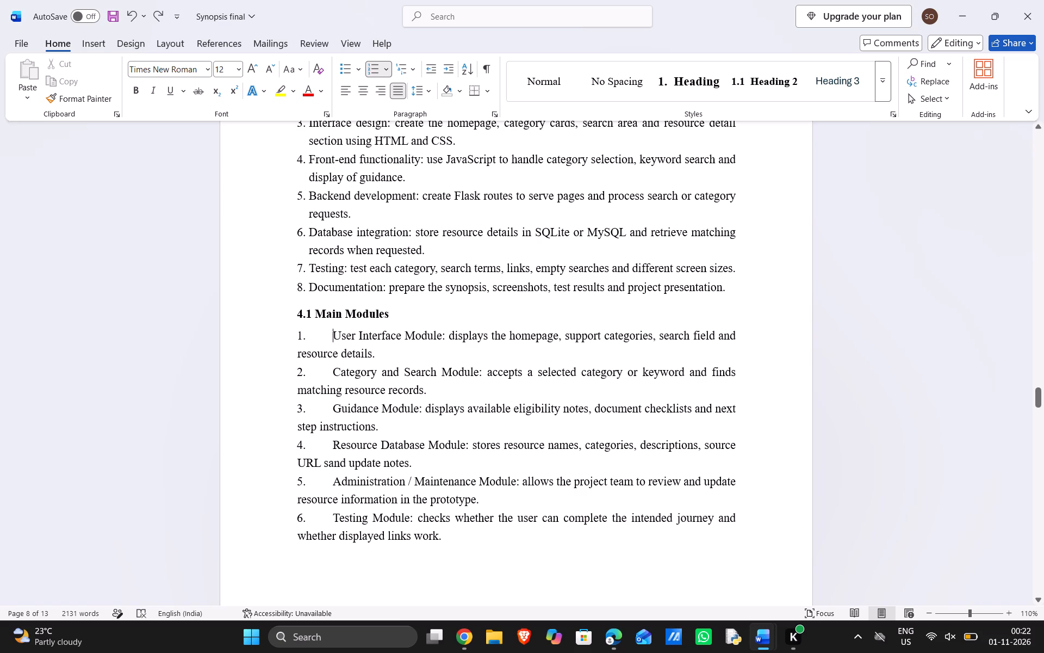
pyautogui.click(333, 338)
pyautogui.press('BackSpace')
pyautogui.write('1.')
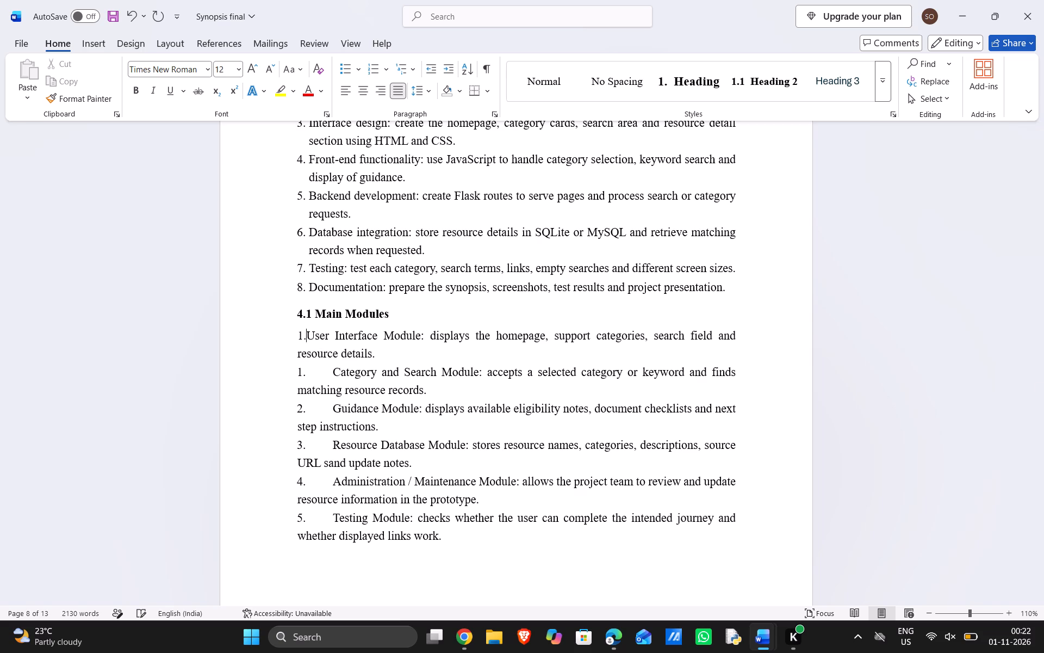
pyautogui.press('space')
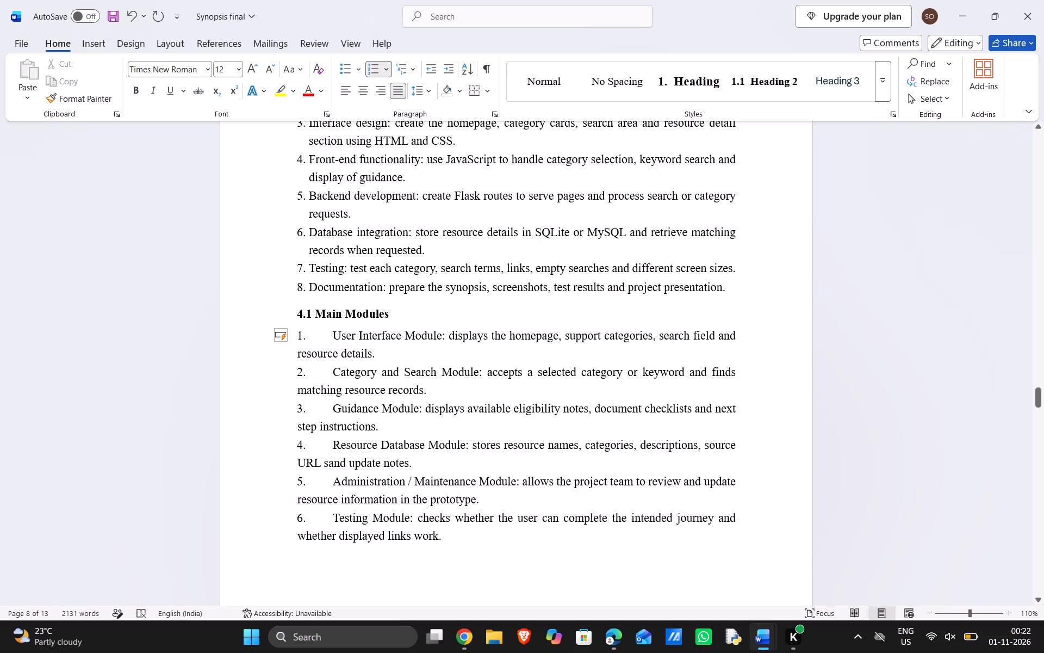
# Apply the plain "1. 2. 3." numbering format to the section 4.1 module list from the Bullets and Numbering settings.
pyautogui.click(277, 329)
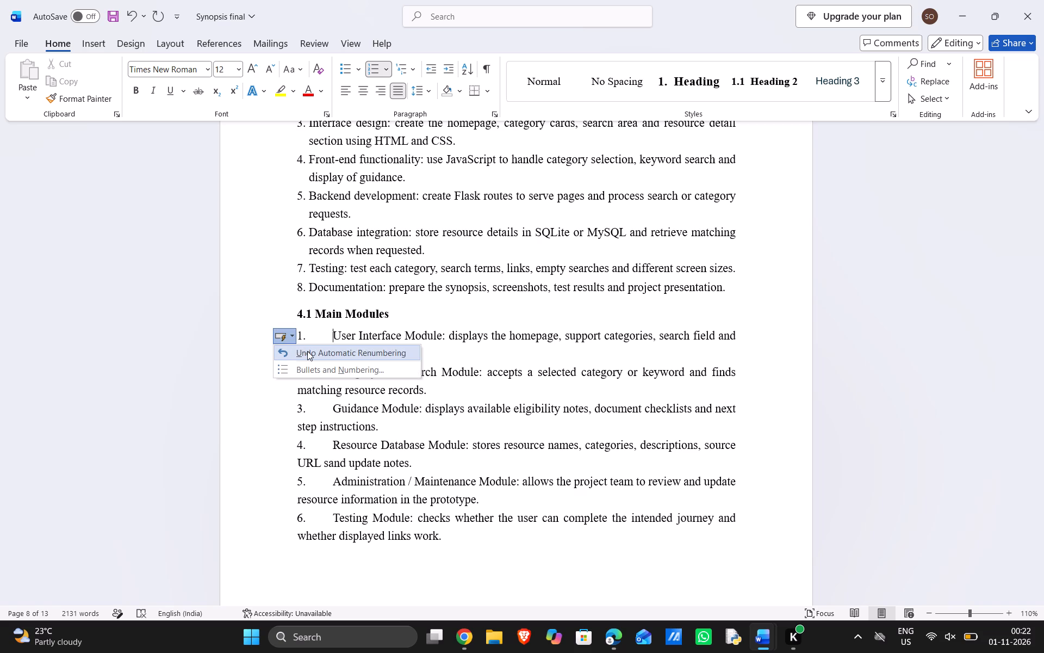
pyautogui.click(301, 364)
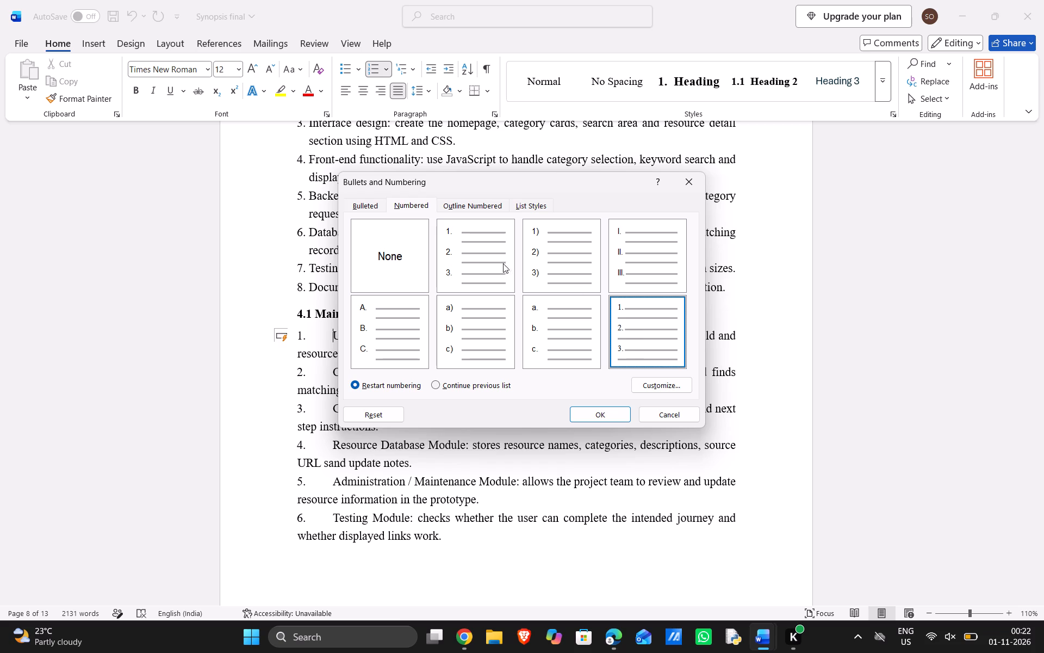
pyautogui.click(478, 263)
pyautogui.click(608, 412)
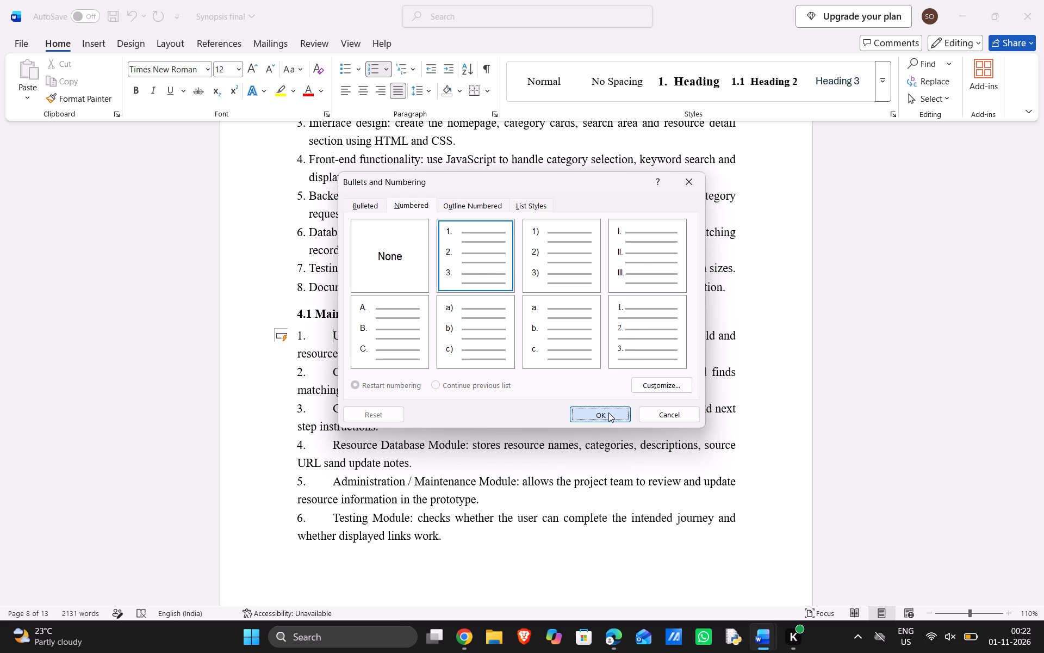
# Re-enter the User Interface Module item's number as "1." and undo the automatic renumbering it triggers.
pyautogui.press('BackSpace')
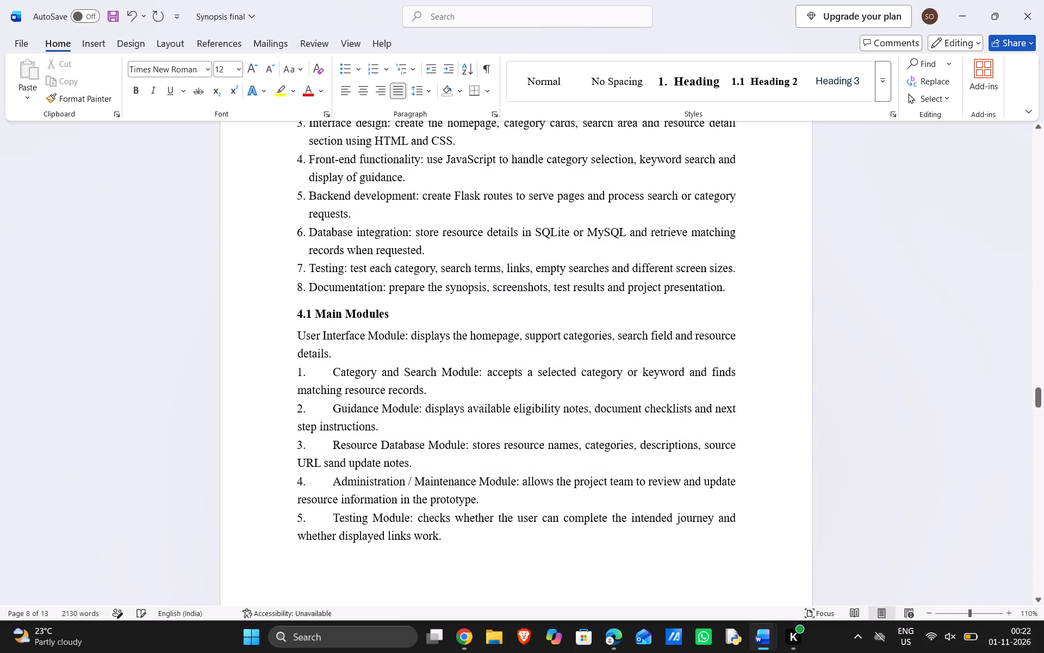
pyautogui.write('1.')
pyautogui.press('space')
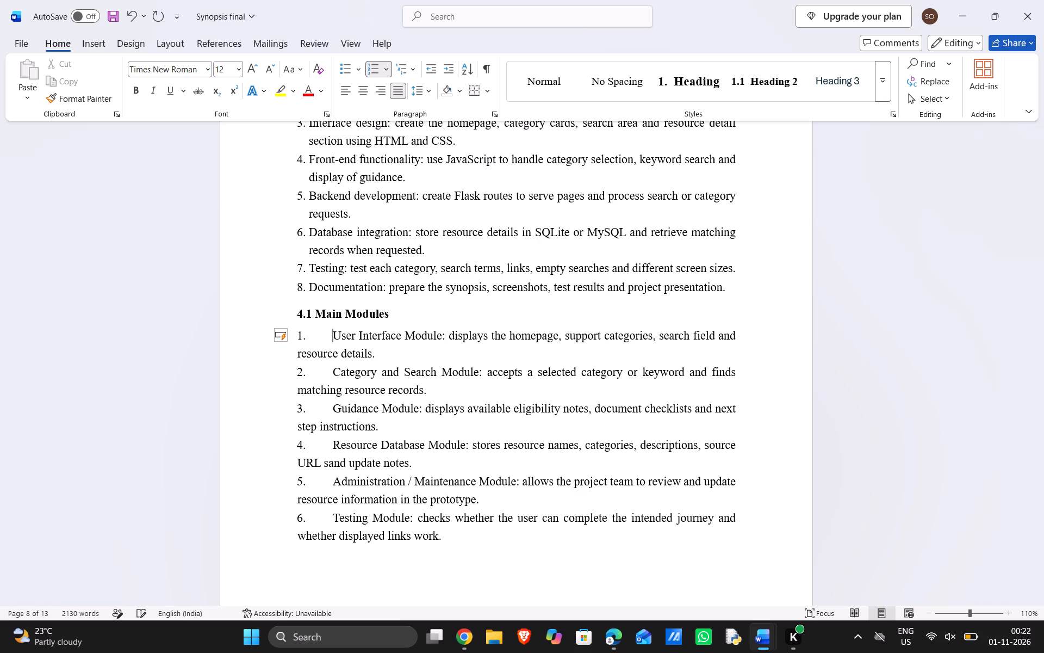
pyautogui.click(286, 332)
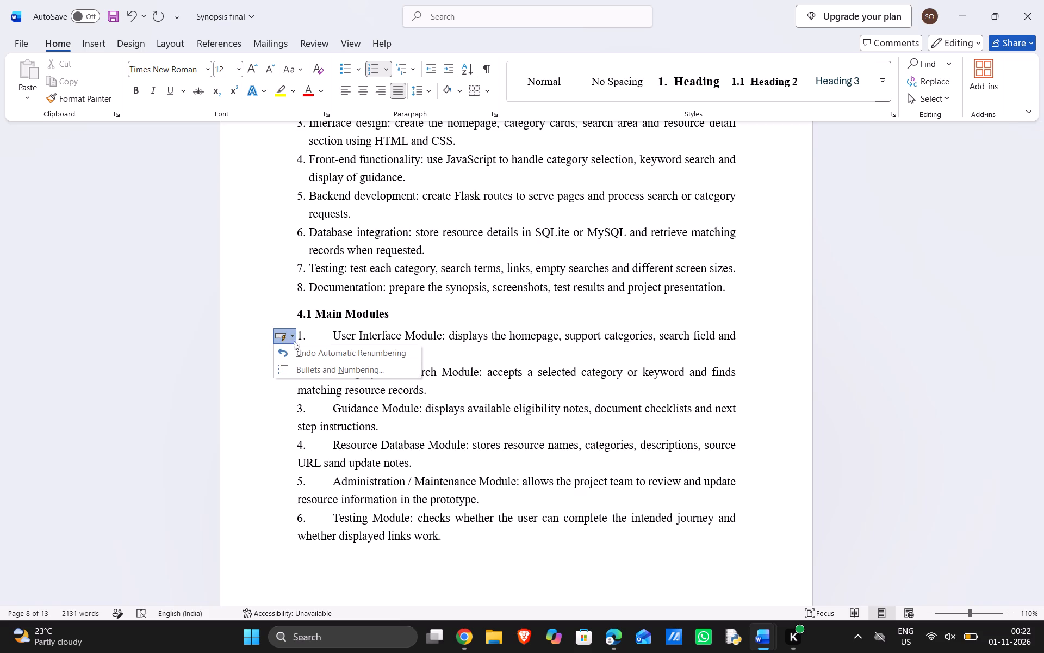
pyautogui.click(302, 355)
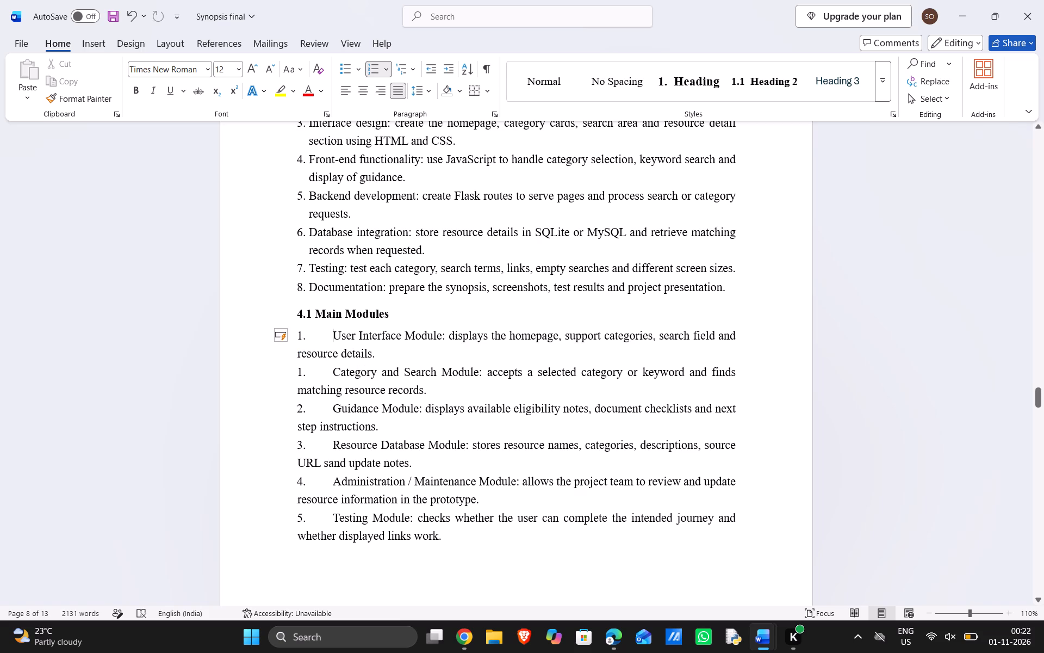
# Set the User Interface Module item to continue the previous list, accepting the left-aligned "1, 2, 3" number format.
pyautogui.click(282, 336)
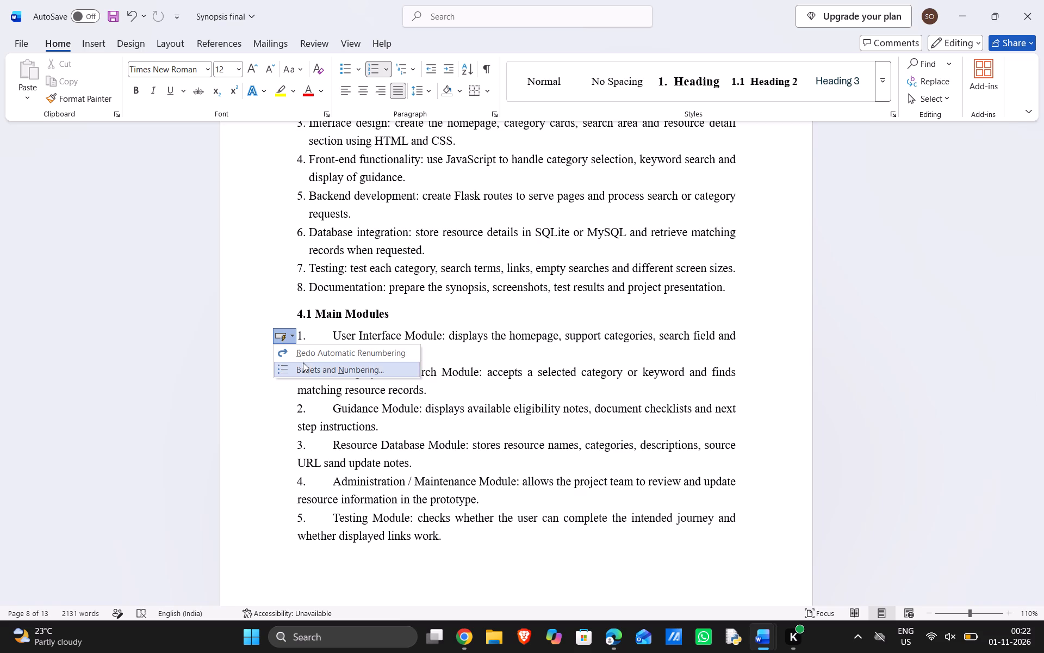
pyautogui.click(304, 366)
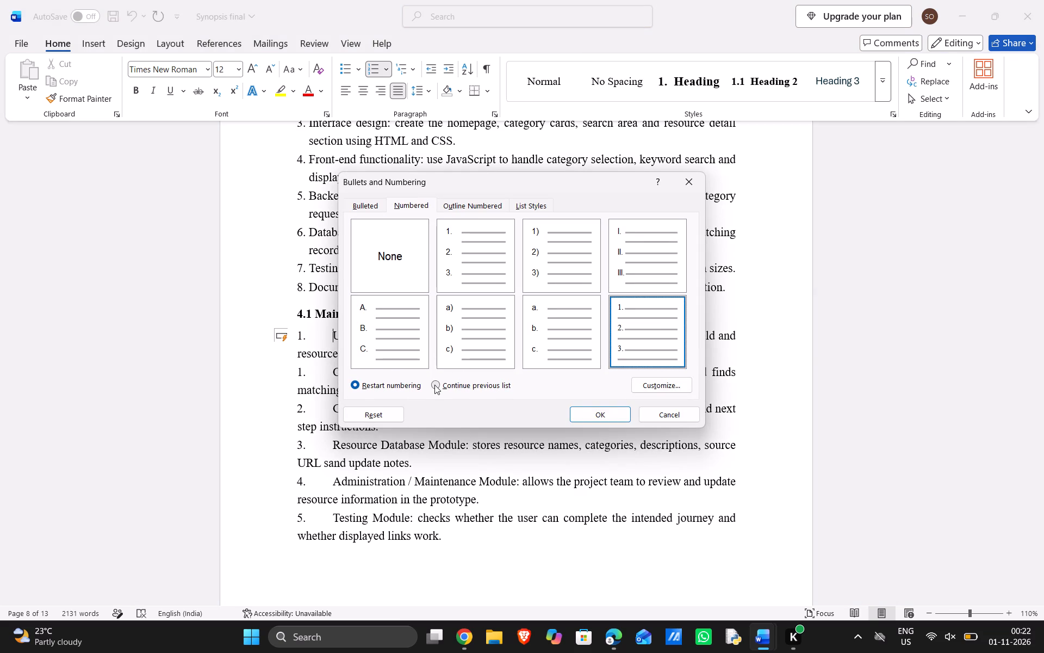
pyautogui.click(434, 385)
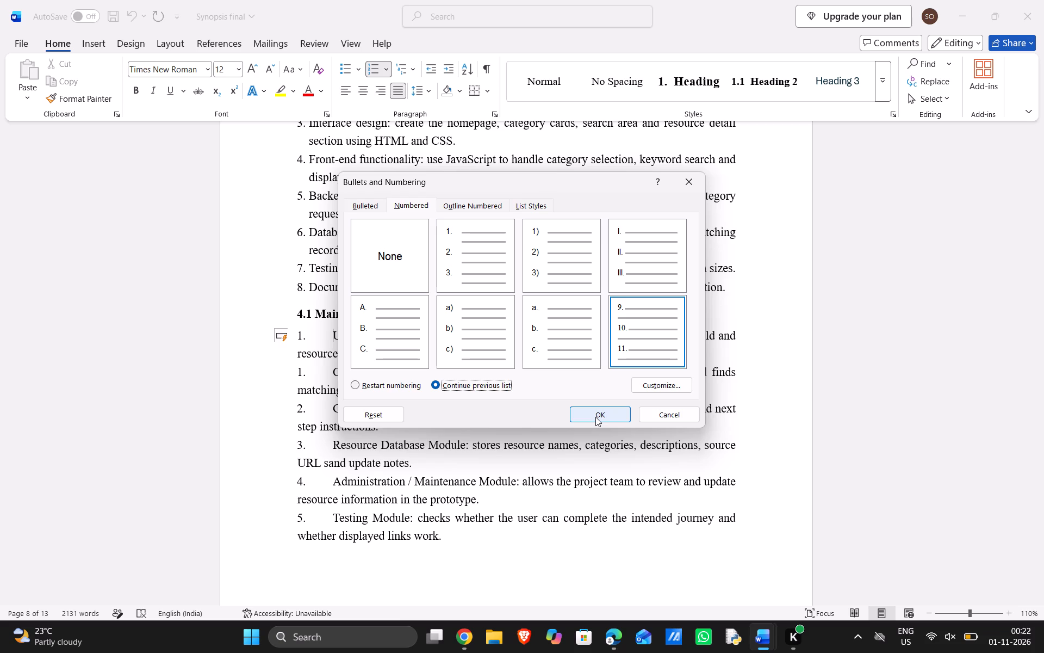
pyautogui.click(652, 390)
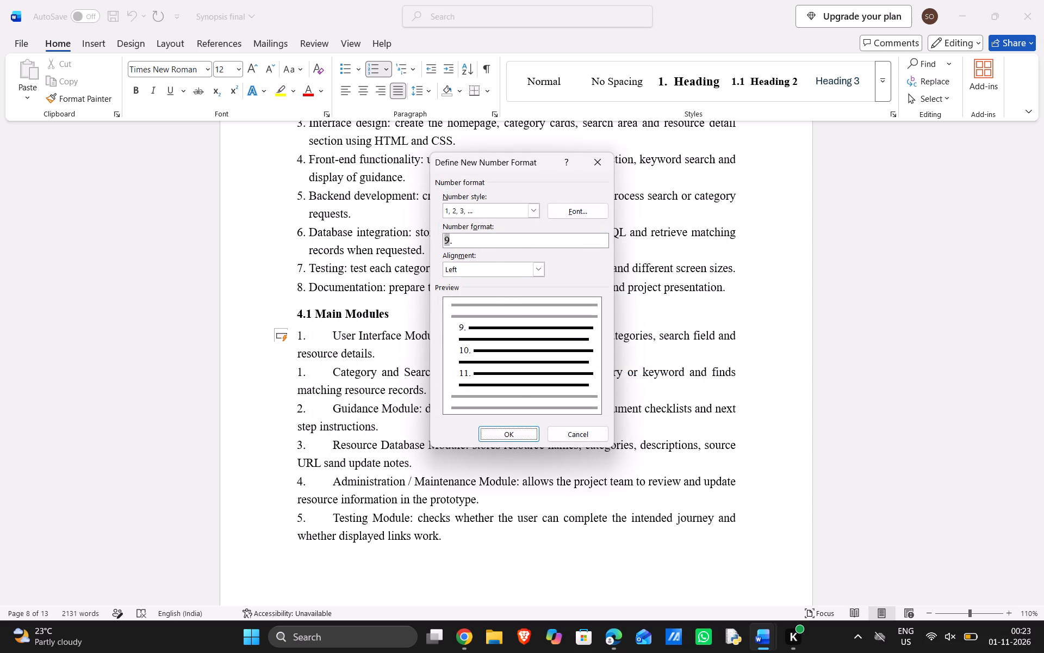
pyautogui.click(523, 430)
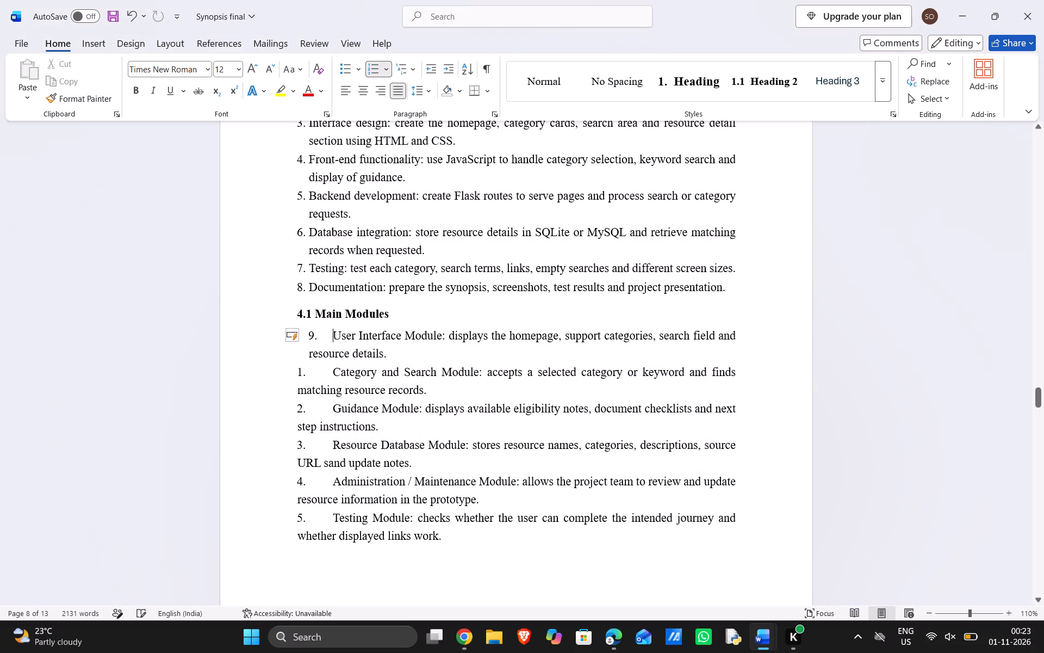
# Remove the list number and its indent from the User Interface Module item, leaving no stray characters before the text.
pyautogui.press('d')
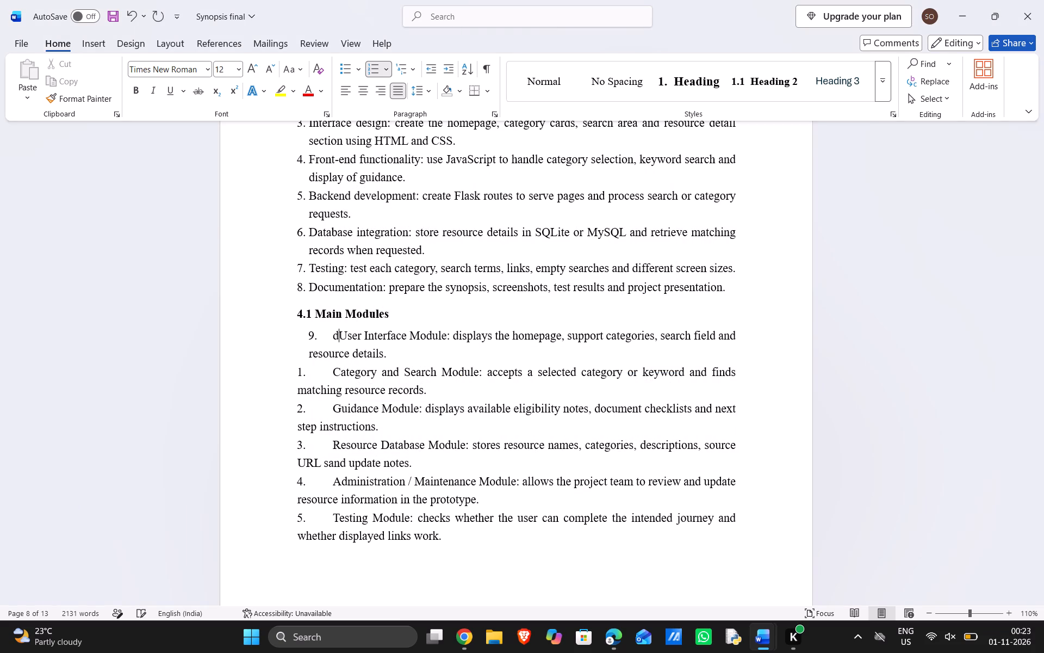
pyautogui.press('BackSpace')
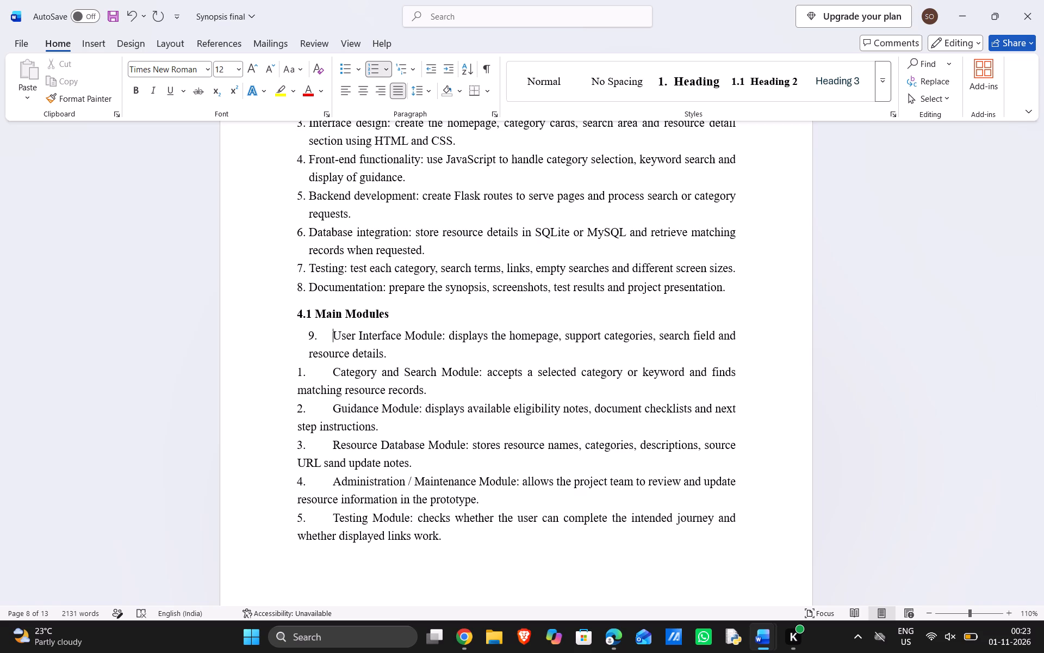
pyautogui.press('BackSpace')
pyautogui.press('BackSpace')
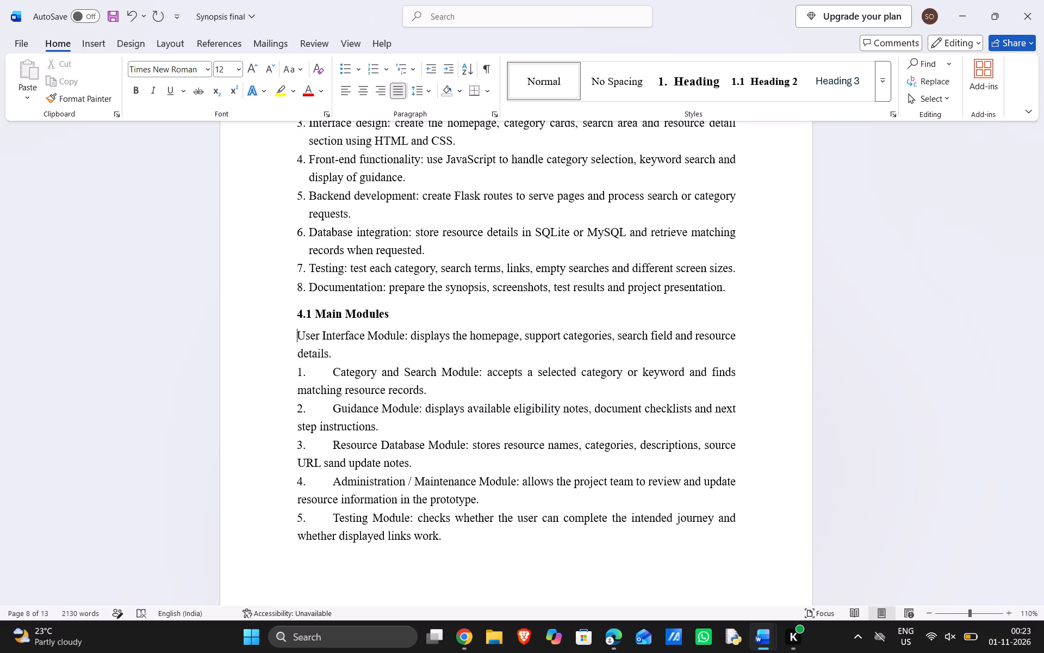
pyautogui.press('.')
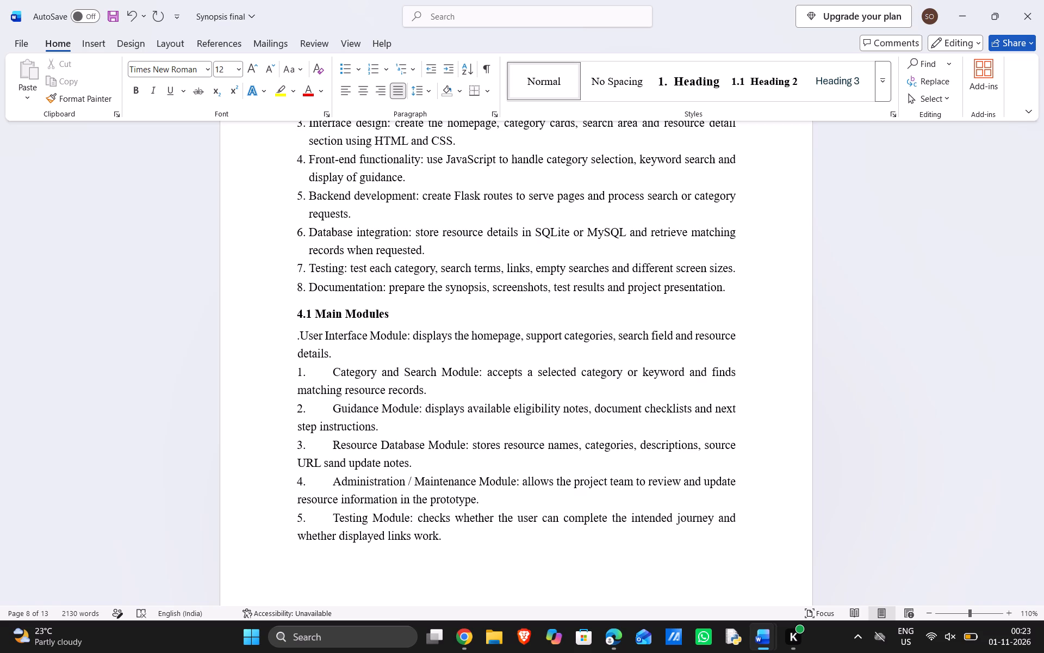
pyautogui.press('BackSpace')
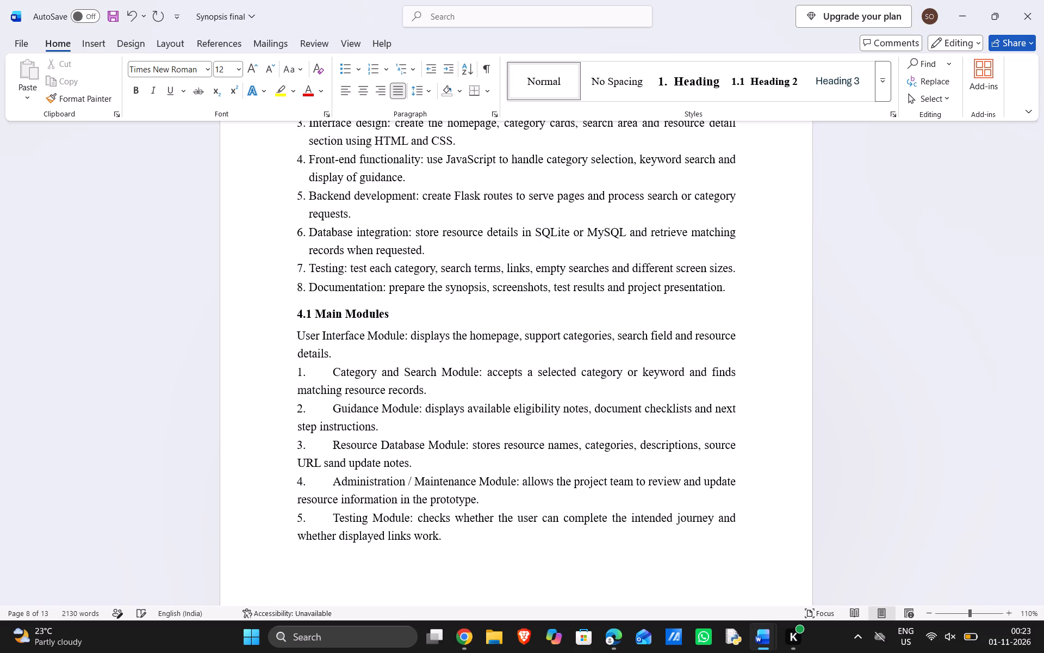
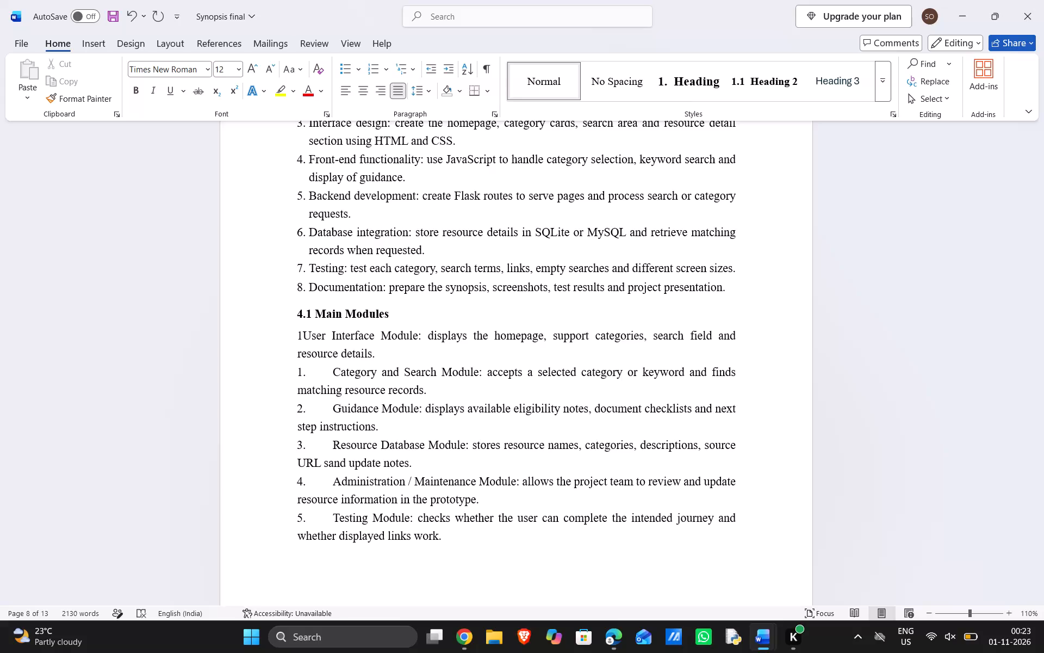
# Number the User Interface, Category and Search, and Guidance Module items as plain text "1.", "2." and "3.", replacing their automatic list numbers.
pyautogui.press('.')
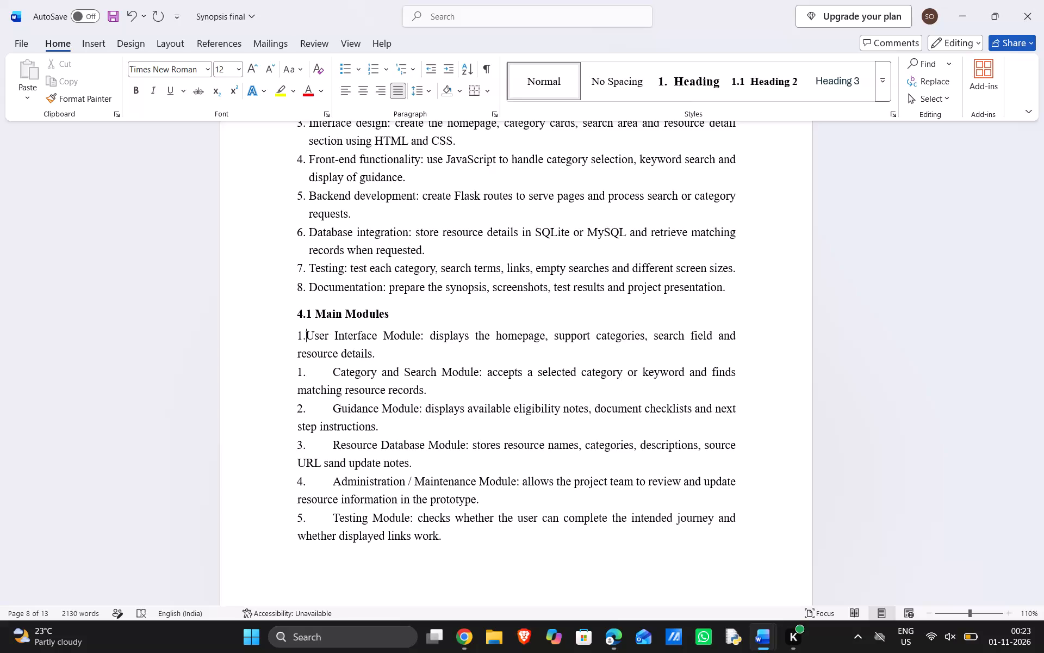
pyautogui.press('Right')
pyautogui.press('Down')
pyautogui.press('Down')
pyautogui.press('BackSpace')
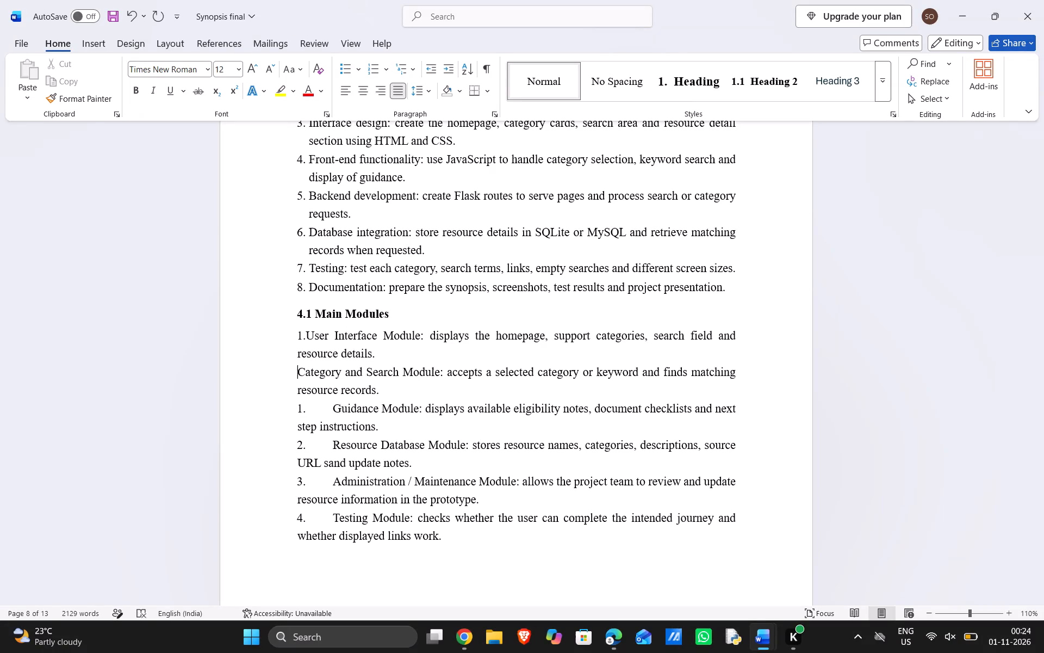
pyautogui.press('2')
pyautogui.press('.')
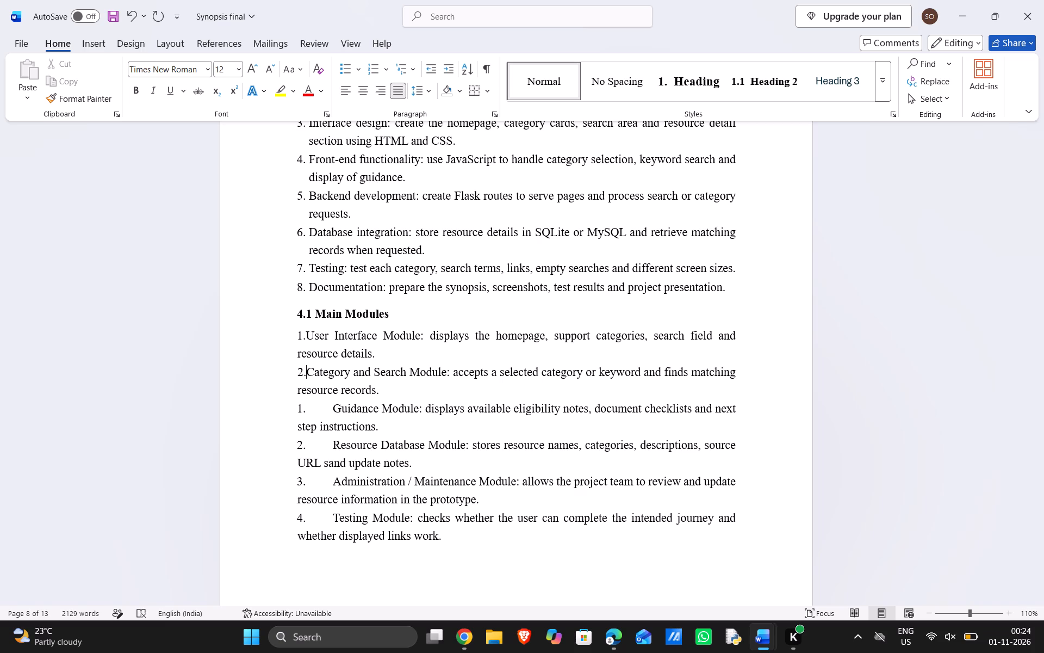
pyautogui.press('Down')
pyautogui.press('Down')
pyautogui.press('BackSpace')
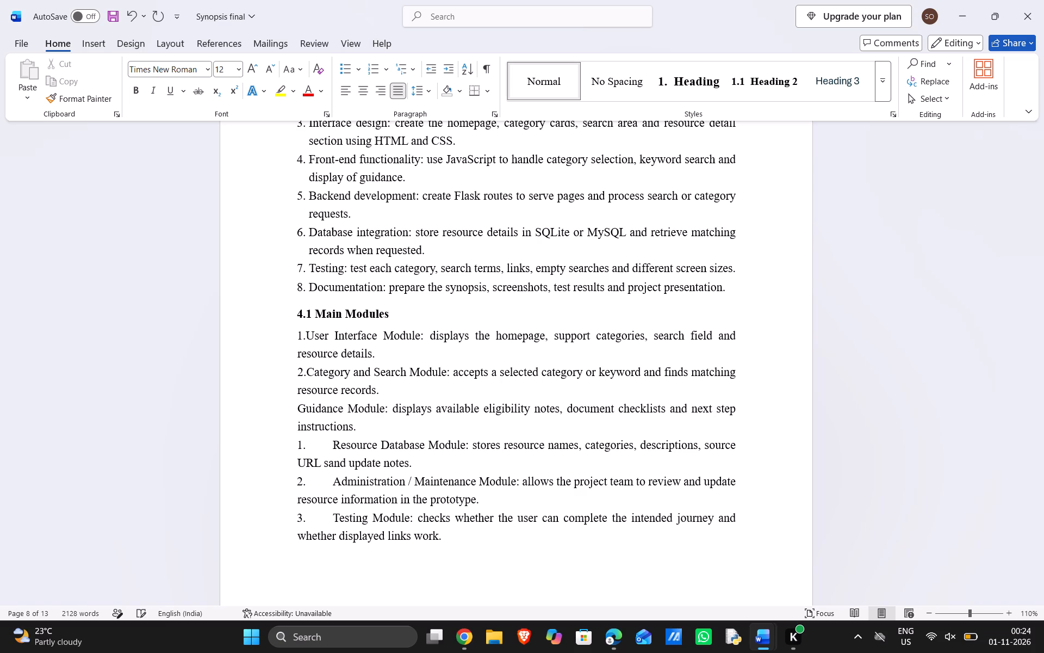
pyautogui.write('3.')
# Replace the automatic numbers of the Resource Database, Administration / Maintenance and Testing Module items with plain text "4.", "5." and "6.".
pyautogui.press('Down')
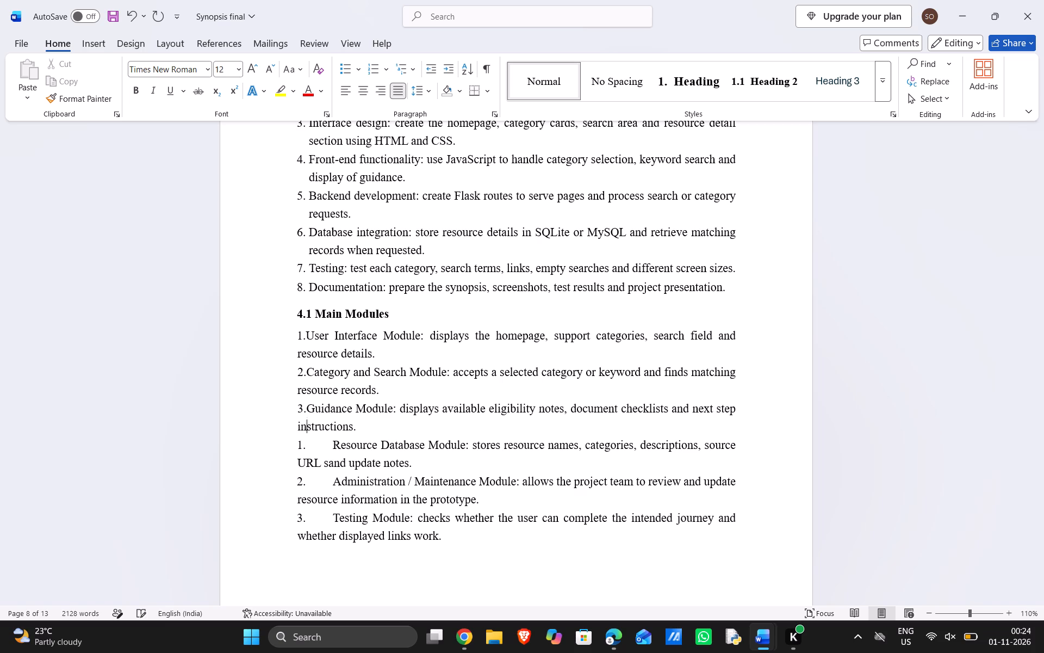
pyautogui.press('Down')
pyautogui.press('BackSpace')
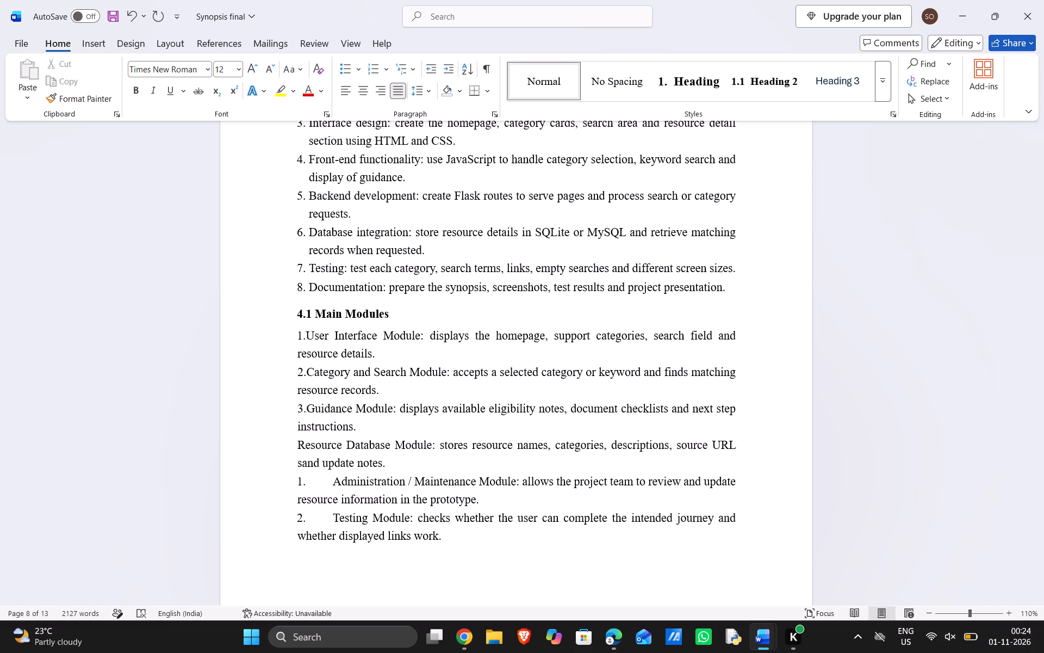
pyautogui.write('4.')
pyautogui.press('Down')
pyautogui.press('Down')
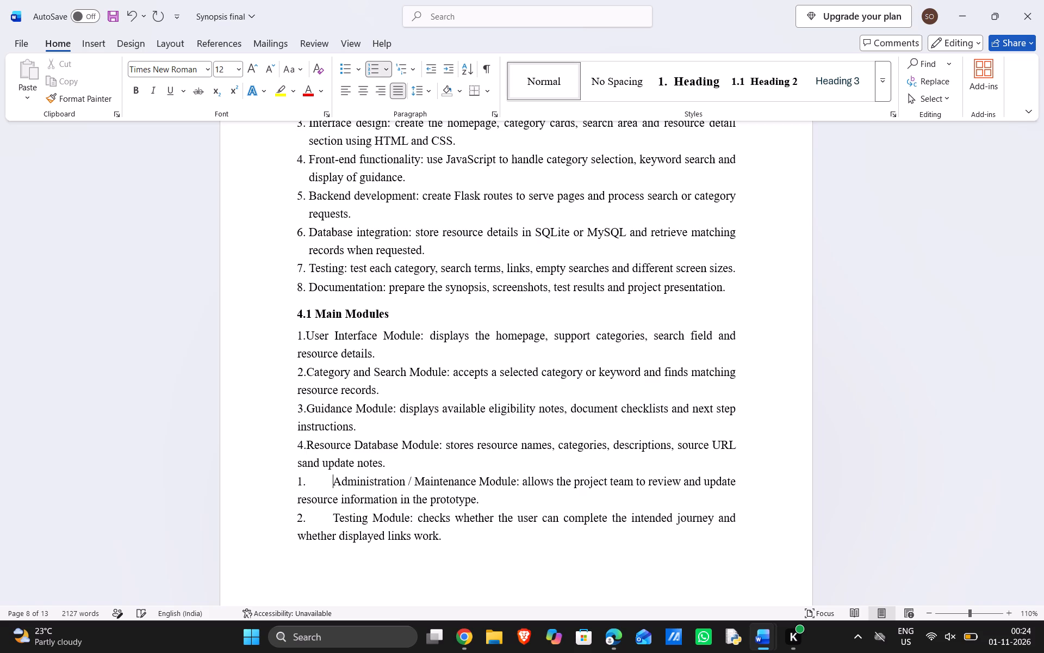
pyautogui.press('BackSpace')
pyautogui.write('5.')
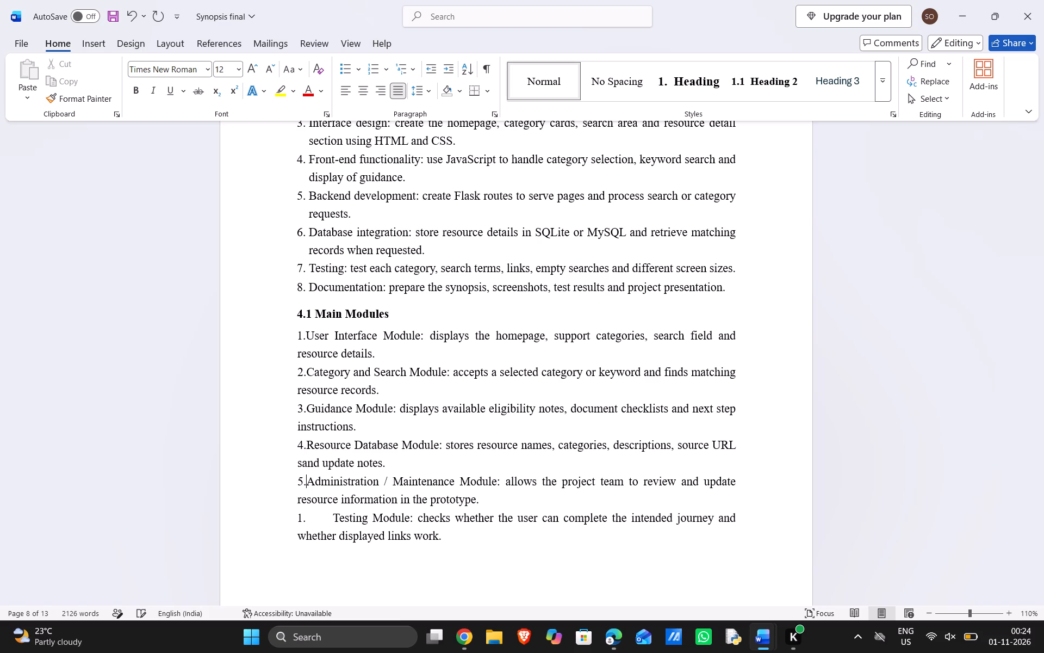
pyautogui.press('Down')
pyautogui.press('Down')
pyautogui.press('BackSpace')
pyautogui.write('6.')
# Review the synopsis from section 4.1 through the Conclusion and back to the cover page, checking layout and page numbers.
pyautogui.scroll(-1, 523, 430)
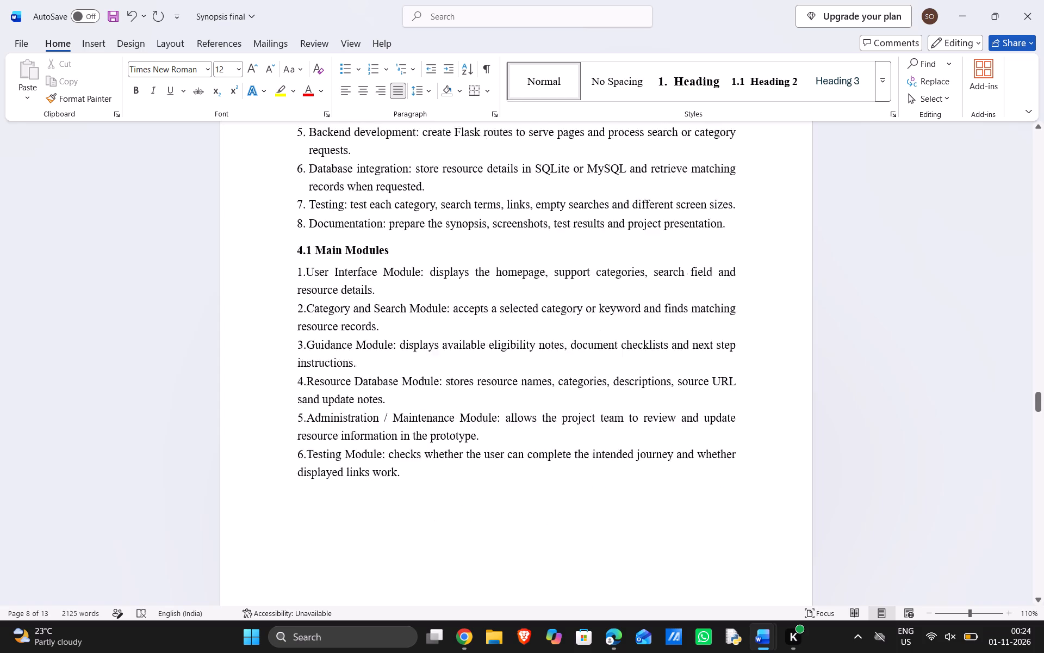
pyautogui.scroll(-2, 523, 430)
pyautogui.scroll(1, 523, 430)
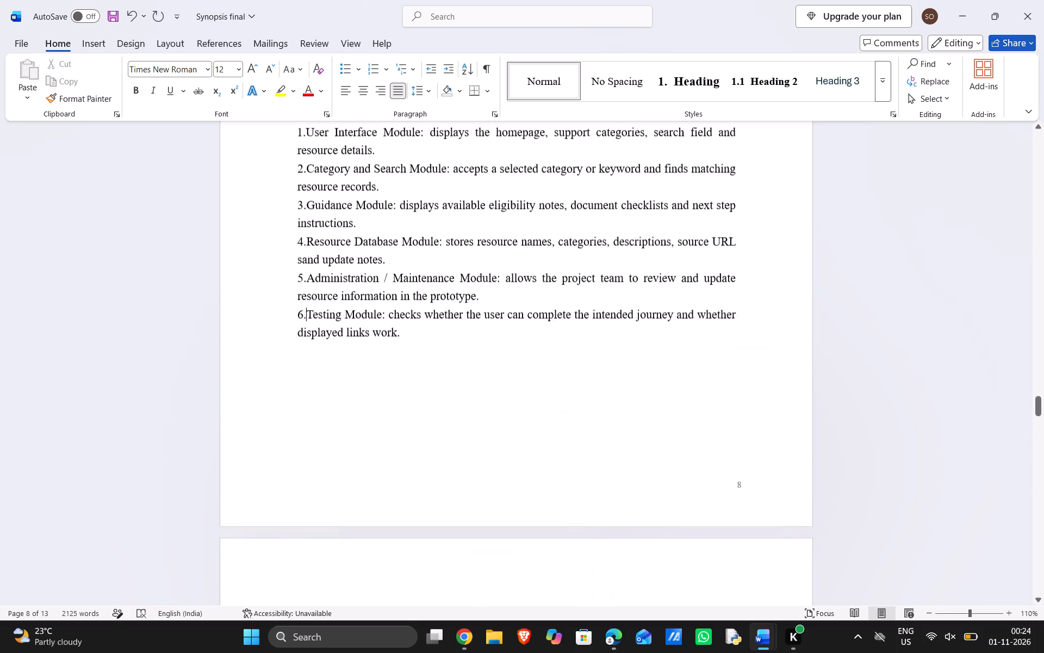
pyautogui.scroll(1, 523, 430)
pyautogui.scroll(-2, 523, 430)
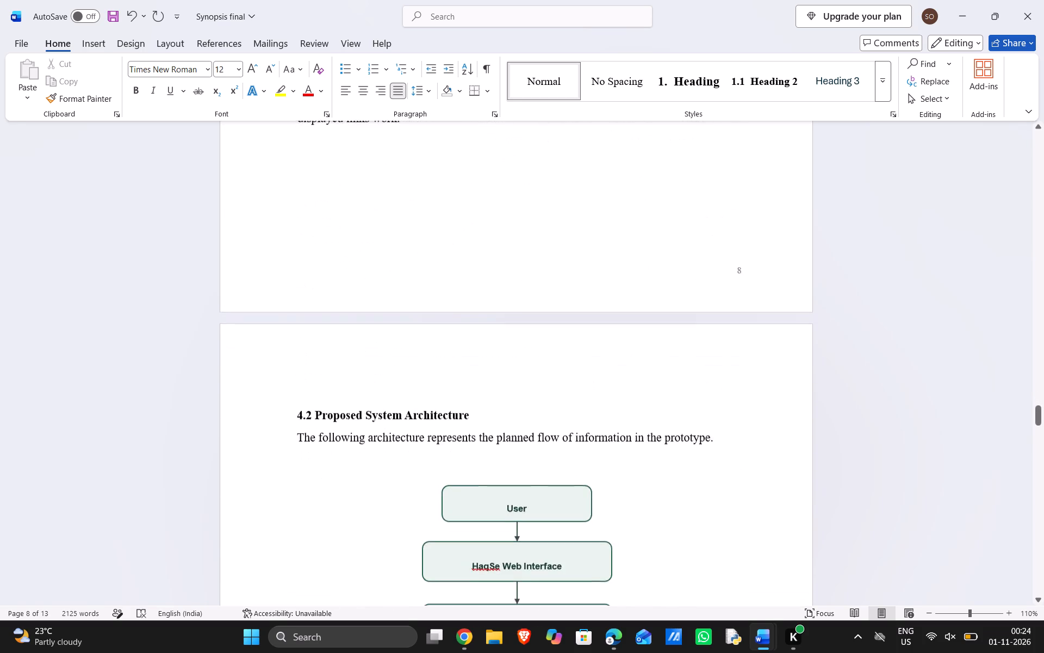
pyautogui.scroll(-4, 523, 430)
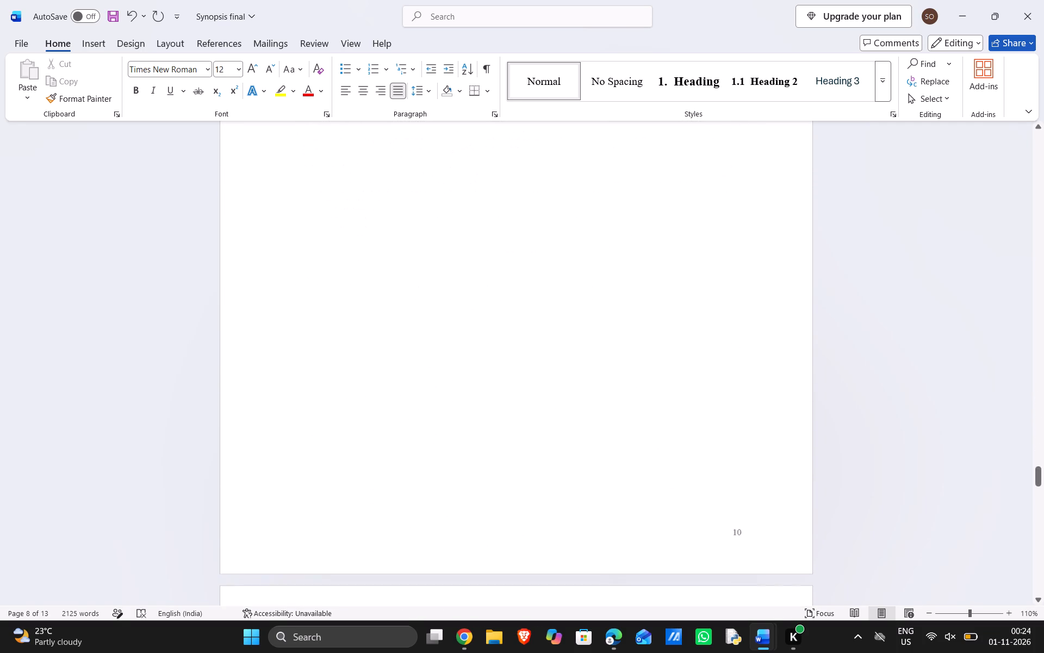
pyautogui.scroll(-20, 523, 430)
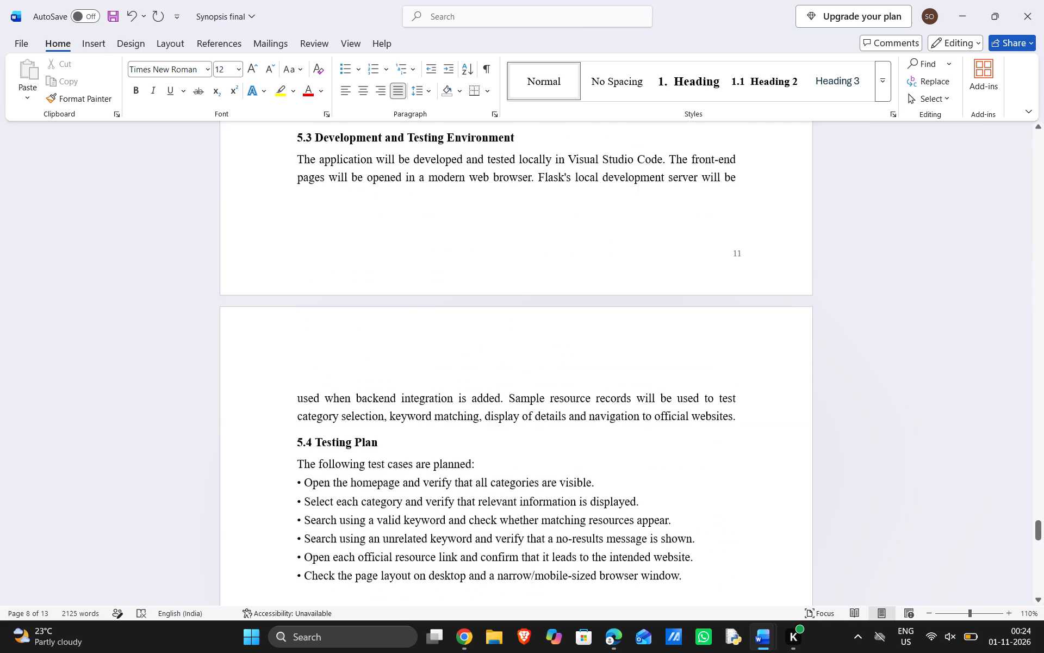
pyautogui.scroll(-7, 523, 430)
pyautogui.scroll(1, 523, 430)
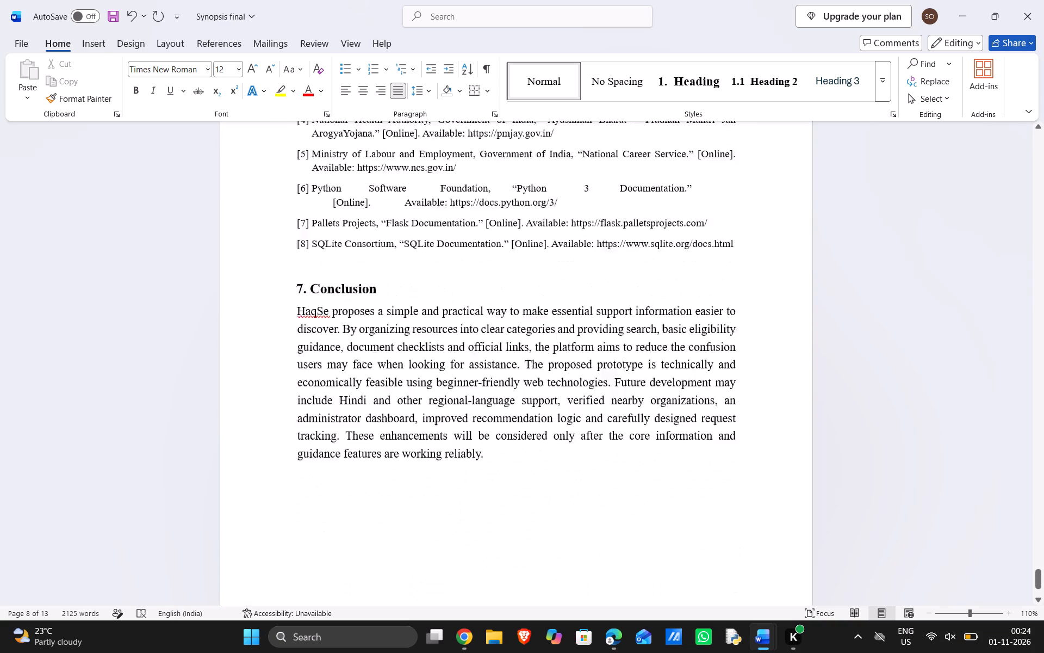
pyautogui.scroll(1, 523, 430)
pyautogui.scroll(-12, 523, 430)
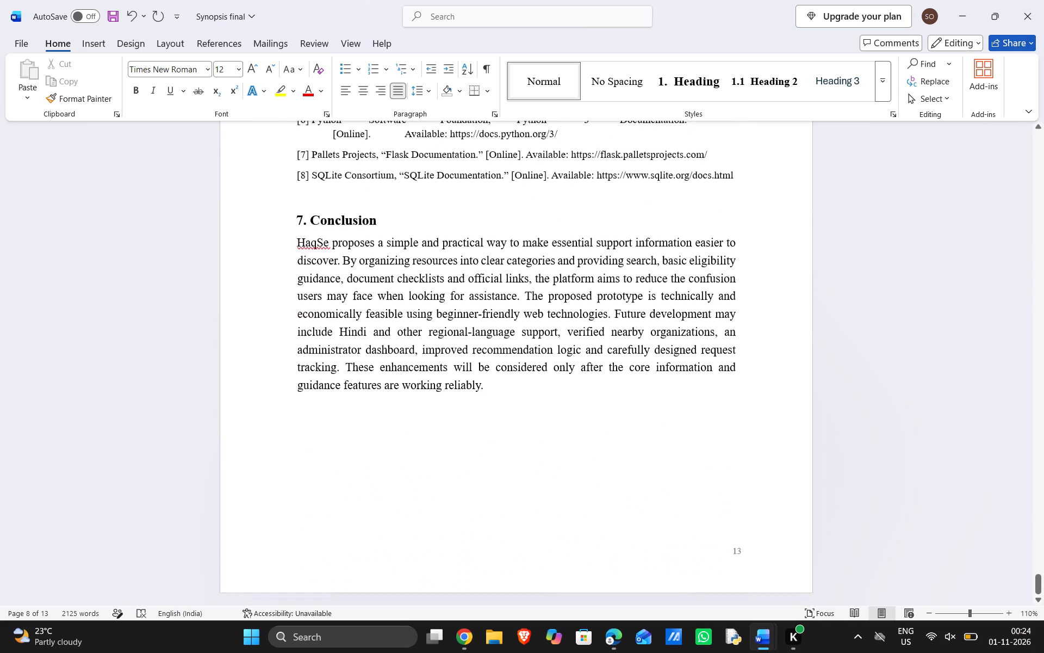
pyautogui.scroll(15, 523, 430)
pyautogui.scroll(11, 523, 430)
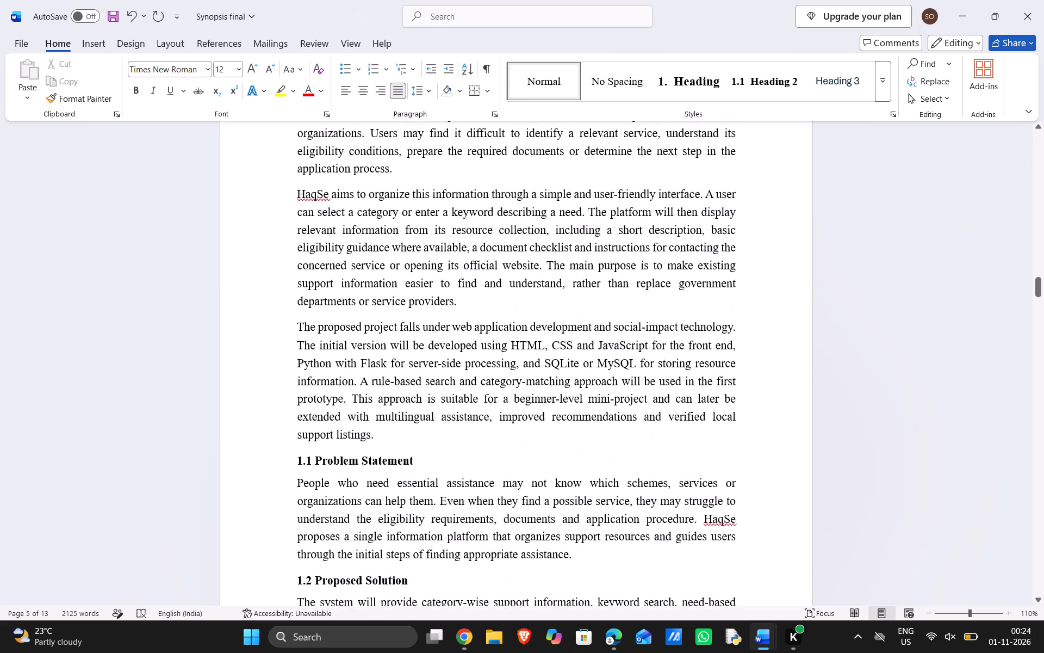
pyautogui.scroll(-6, 523, 430)
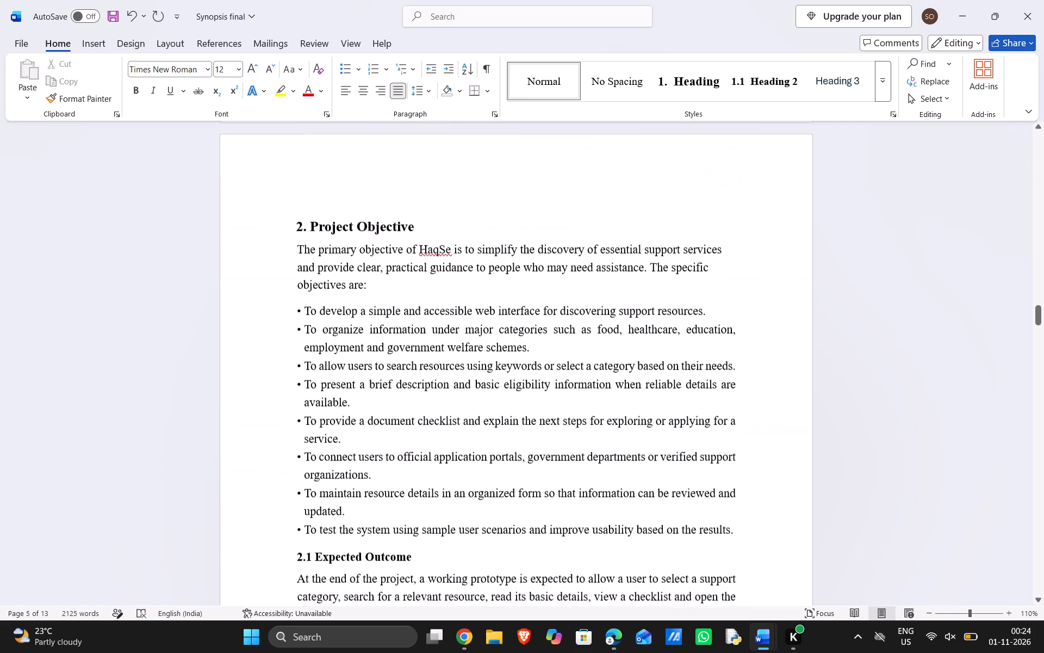
pyautogui.scroll(17, 523, 430)
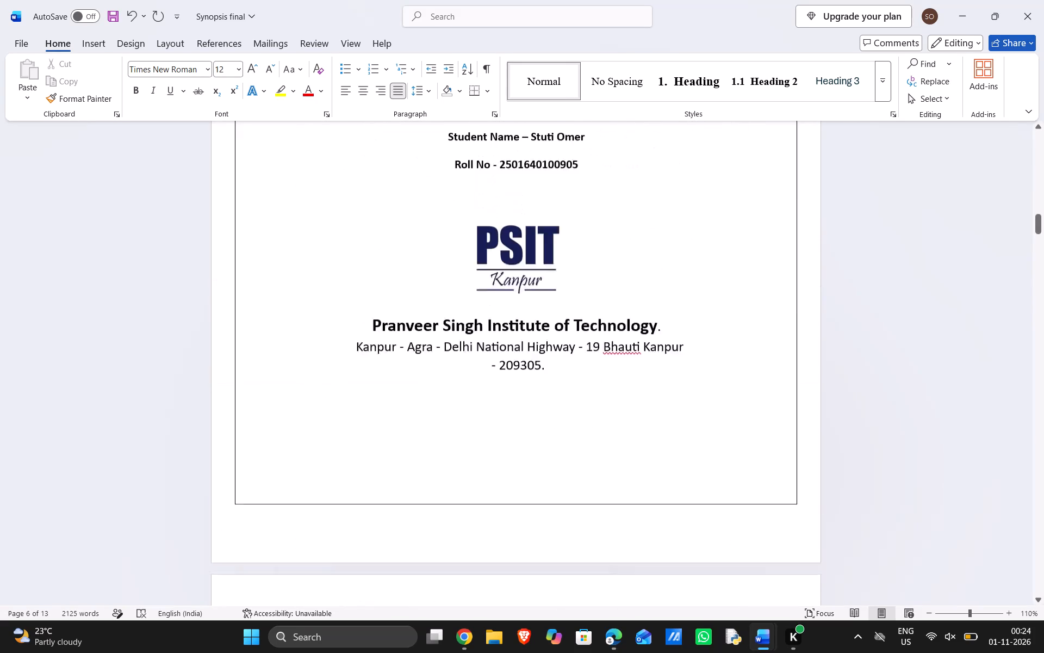
# Save the synopsis on the Desktop as a Word Document under the file name "Synopsis doc.pdf".
pyautogui.hotkey('ctrl', 's')
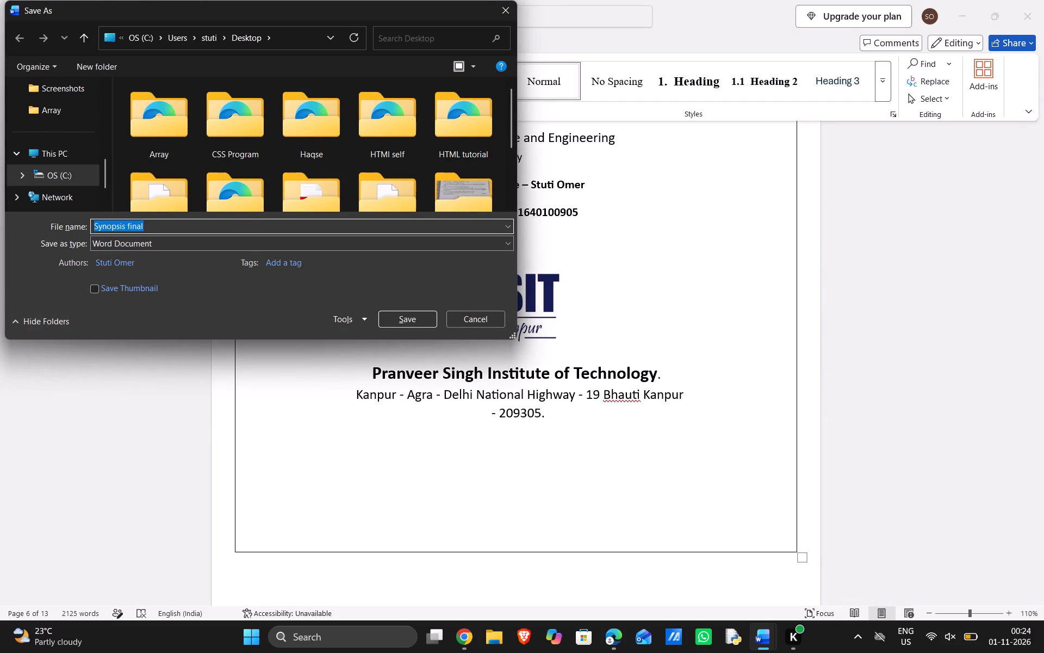
pyautogui.click(214, 224)
pyautogui.click(214, 224)
pyautogui.press('BackSpace')
pyautogui.press('BackSpace')
pyautogui.press('BackSpace')
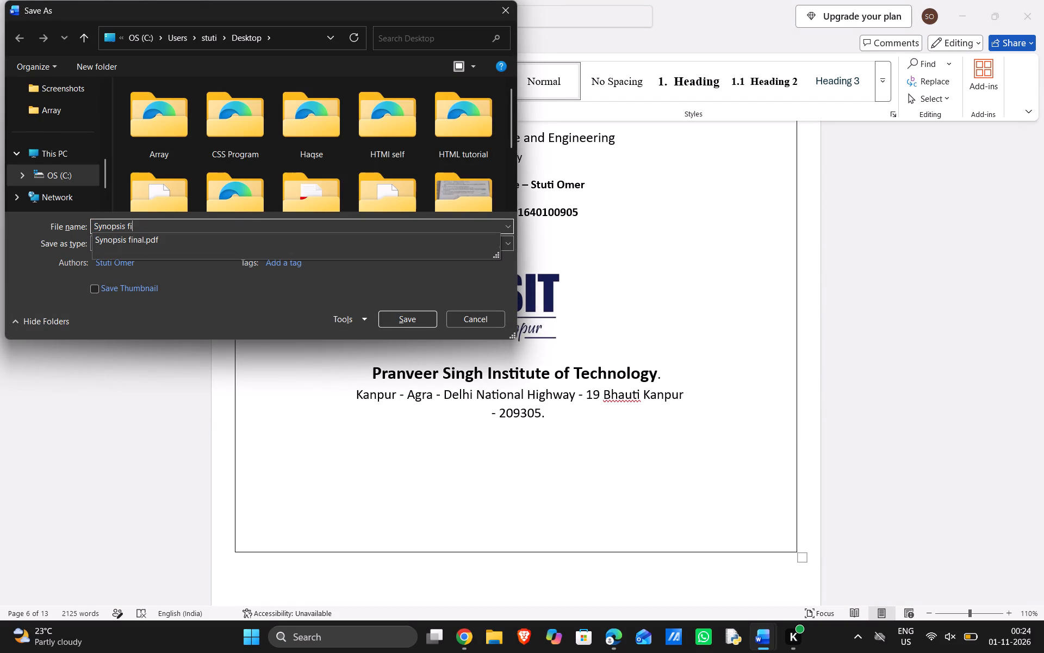
pyautogui.press('BackSpace')
pyautogui.press('BackSpace')
pyautogui.press('Down')
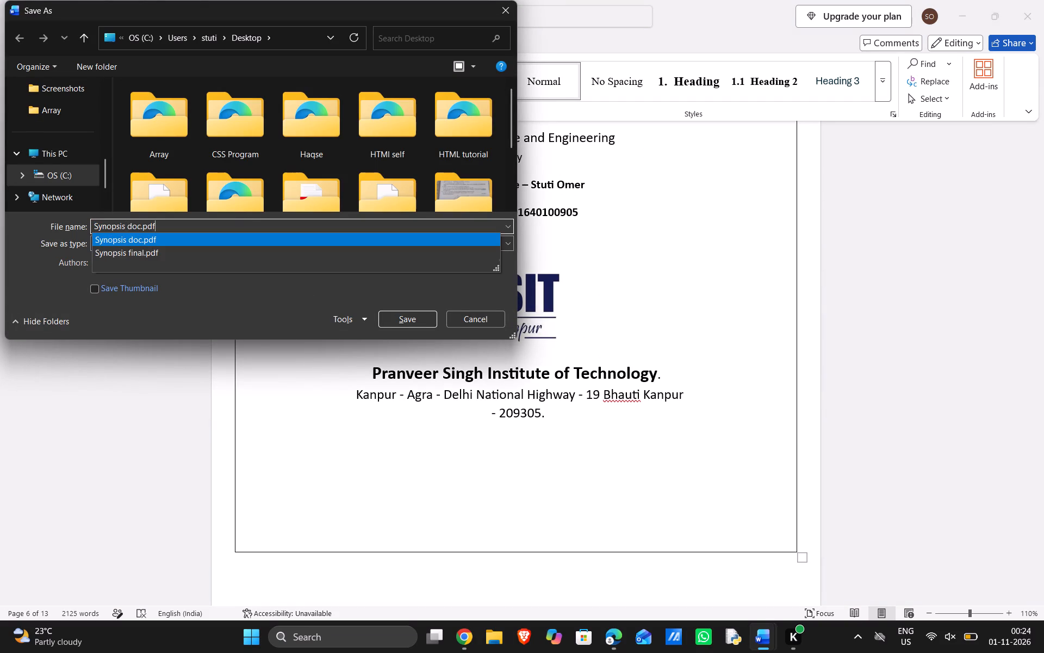
pyautogui.press('Return')
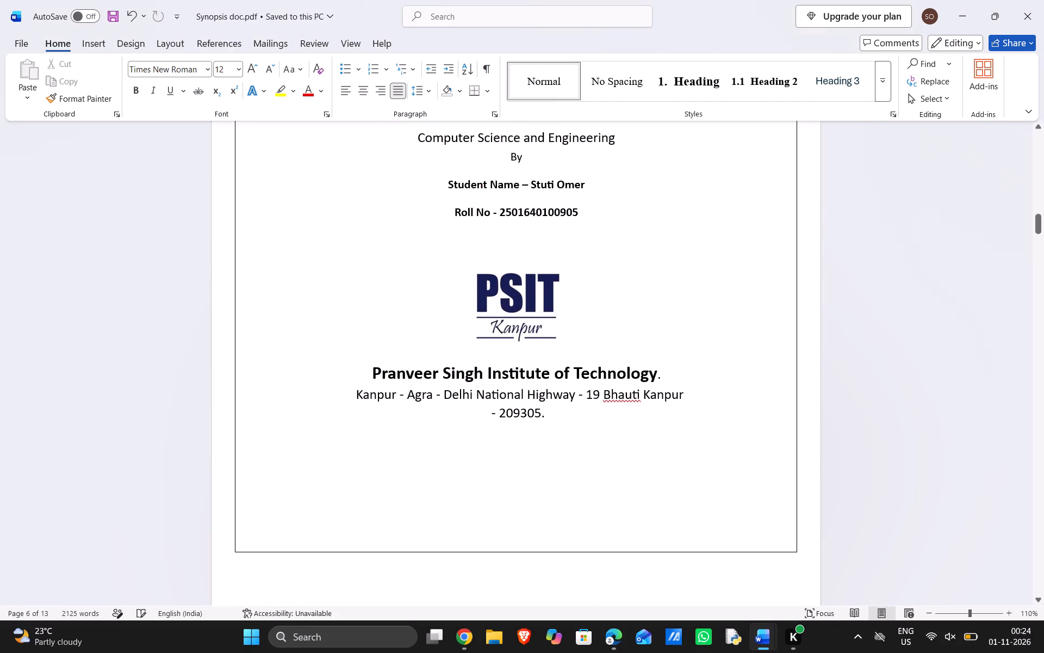
# Save the synopsis again under its current name.
pyautogui.hotkey('ctrl', 's')
pyautogui.hotkey('ctrl', 's')
pyautogui.write('sss')
pyautogui.hotkey('ctrl', 's')
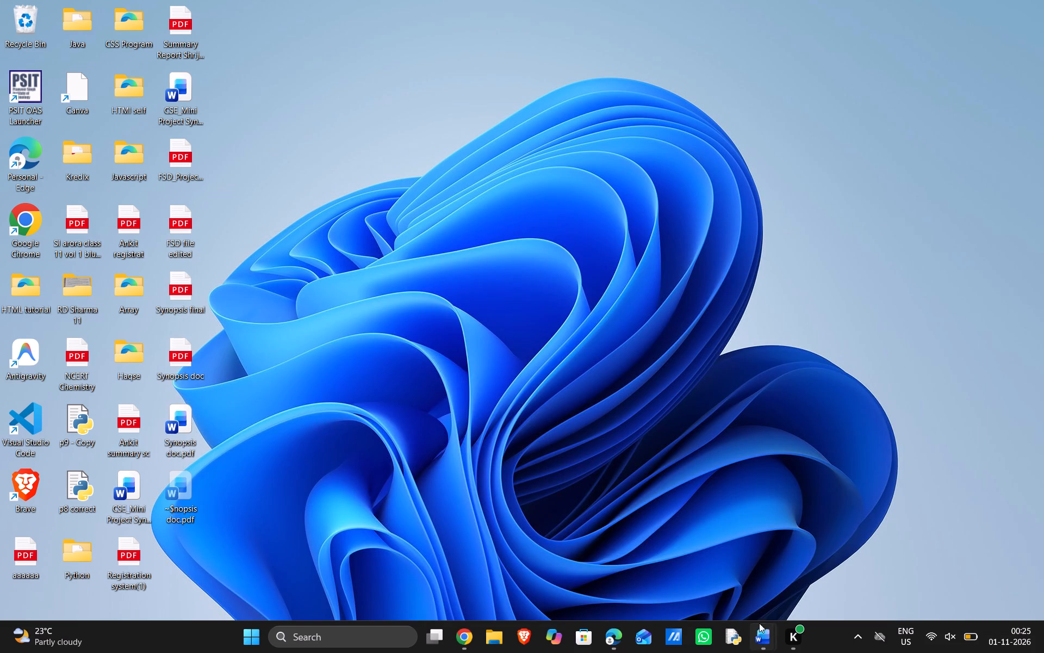
# Switch from the desktop back to the "Synopsis doc.pdf" document in Word.
pyautogui.click(760, 645)
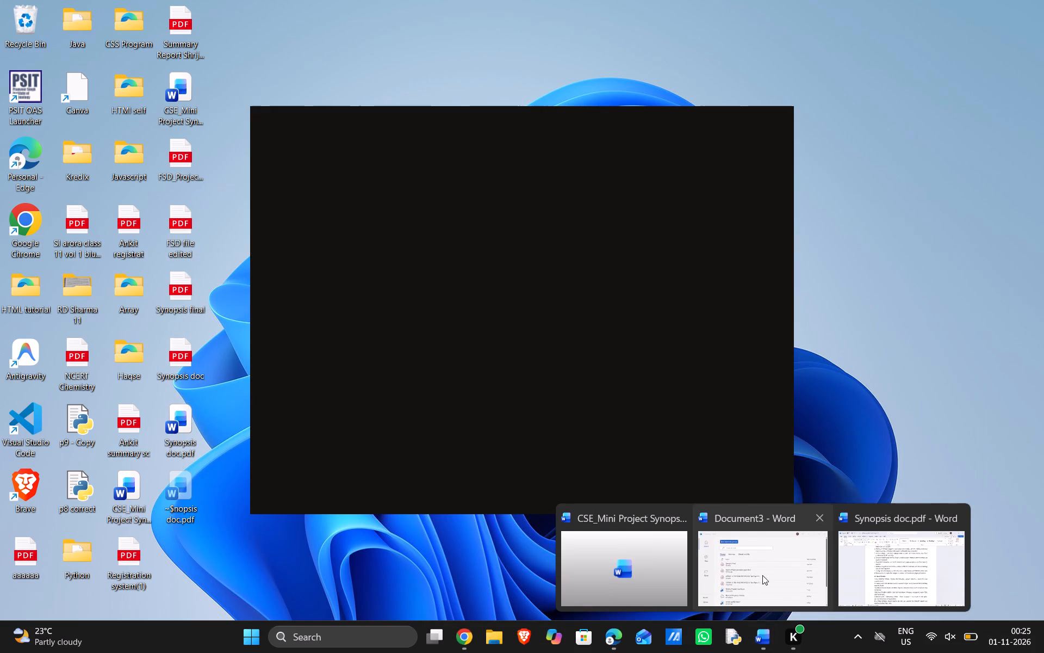
pyautogui.click(855, 558)
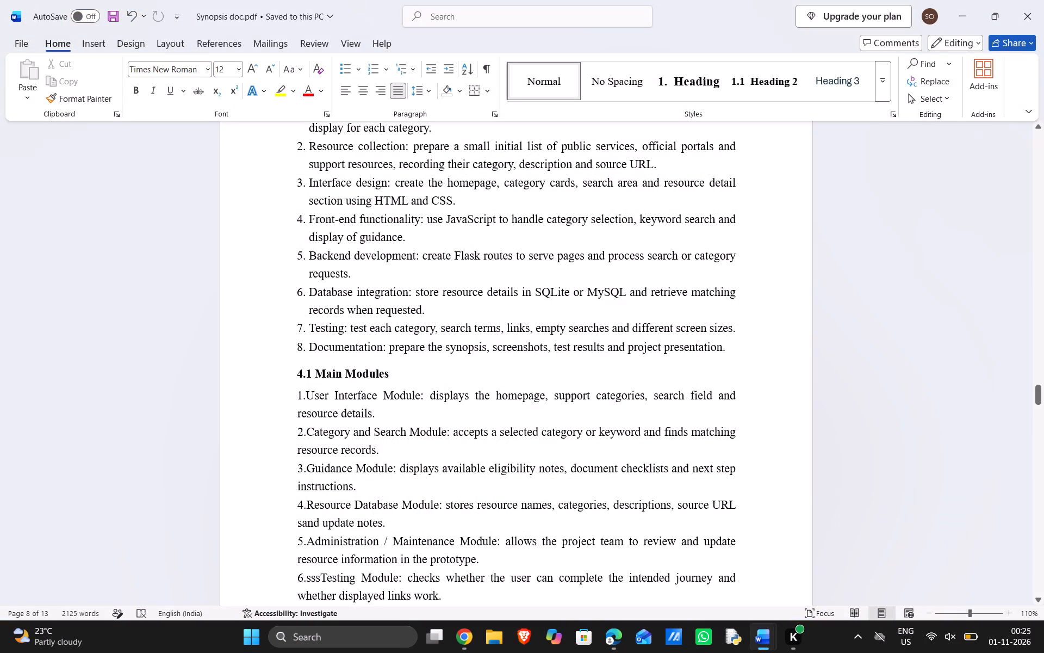
# Re-enter the period after the User Interface Module's number 1 in section 4.1 and save the document.
pyautogui.click(307, 396)
pyautogui.press('BackSpace')
pyautogui.press('.')
pyautogui.hotkey('ctrl', 's')
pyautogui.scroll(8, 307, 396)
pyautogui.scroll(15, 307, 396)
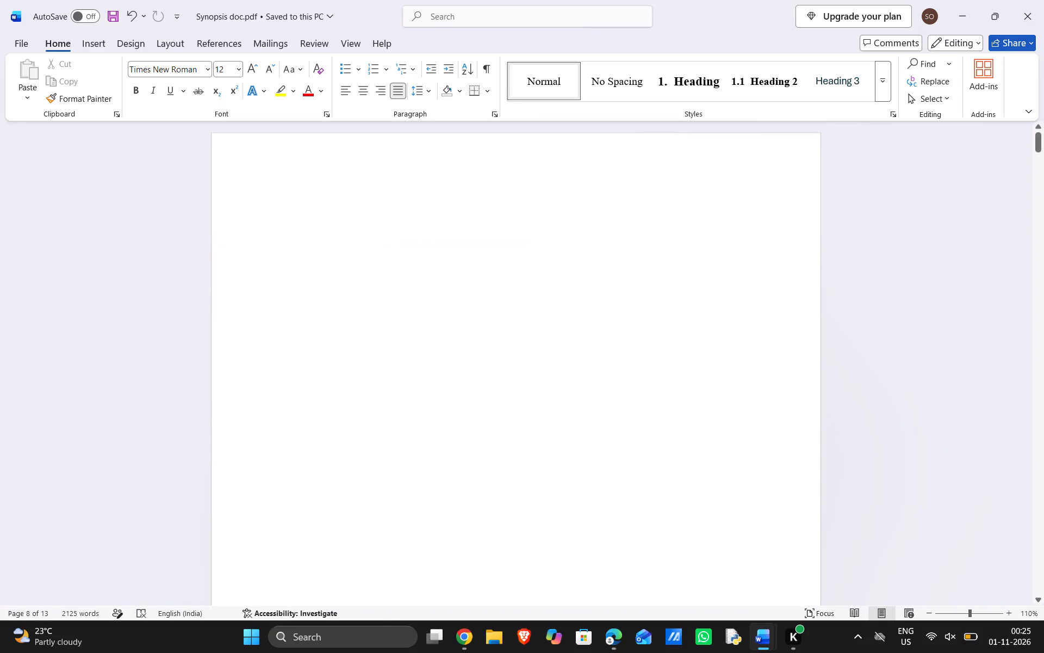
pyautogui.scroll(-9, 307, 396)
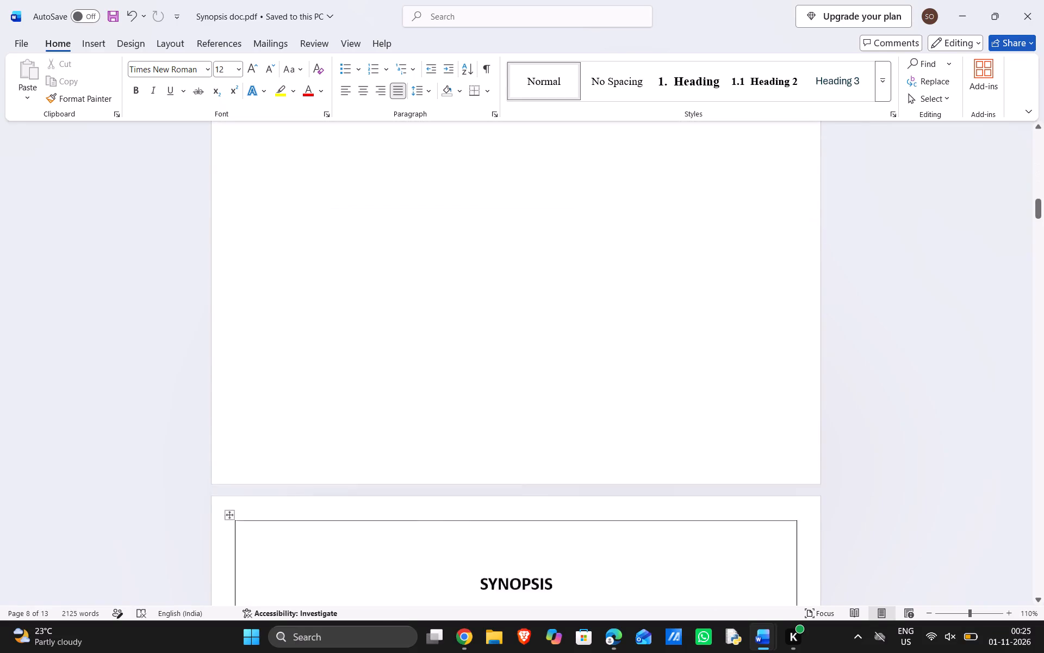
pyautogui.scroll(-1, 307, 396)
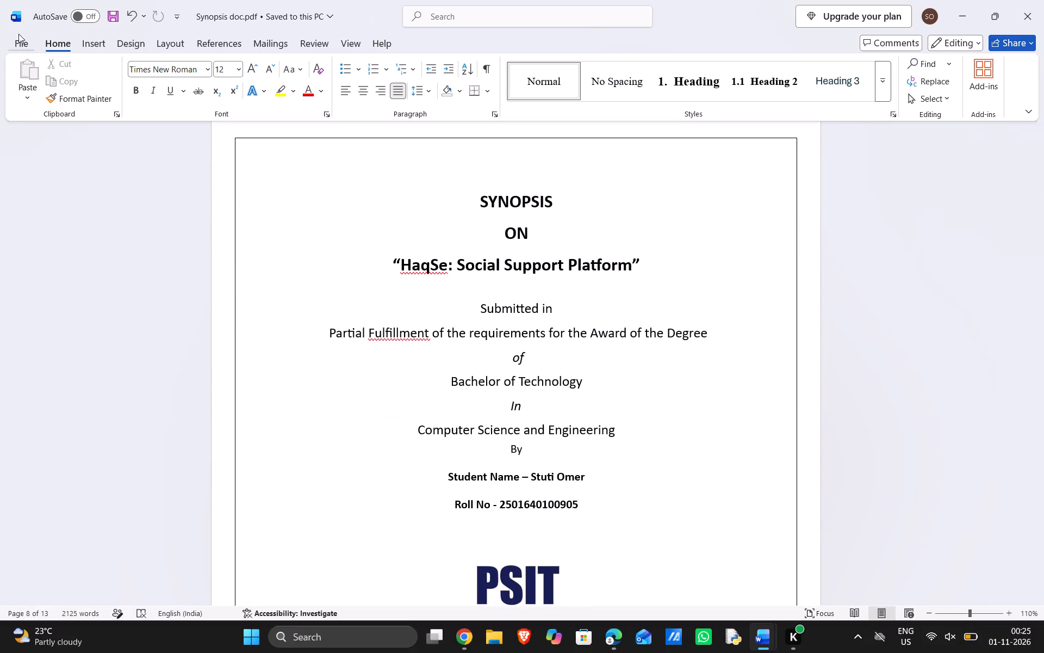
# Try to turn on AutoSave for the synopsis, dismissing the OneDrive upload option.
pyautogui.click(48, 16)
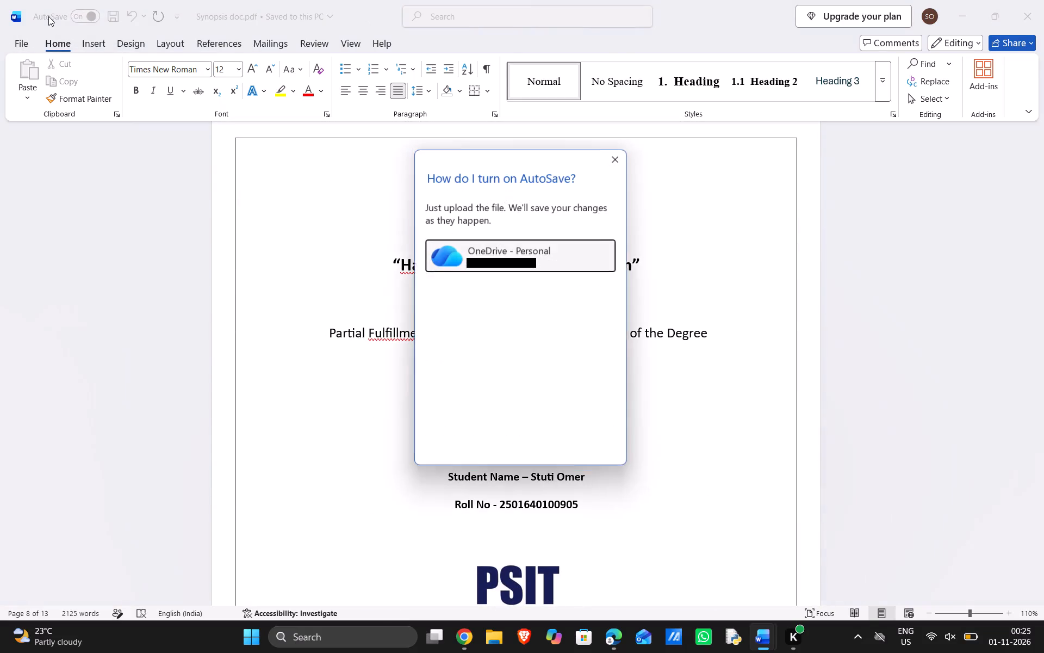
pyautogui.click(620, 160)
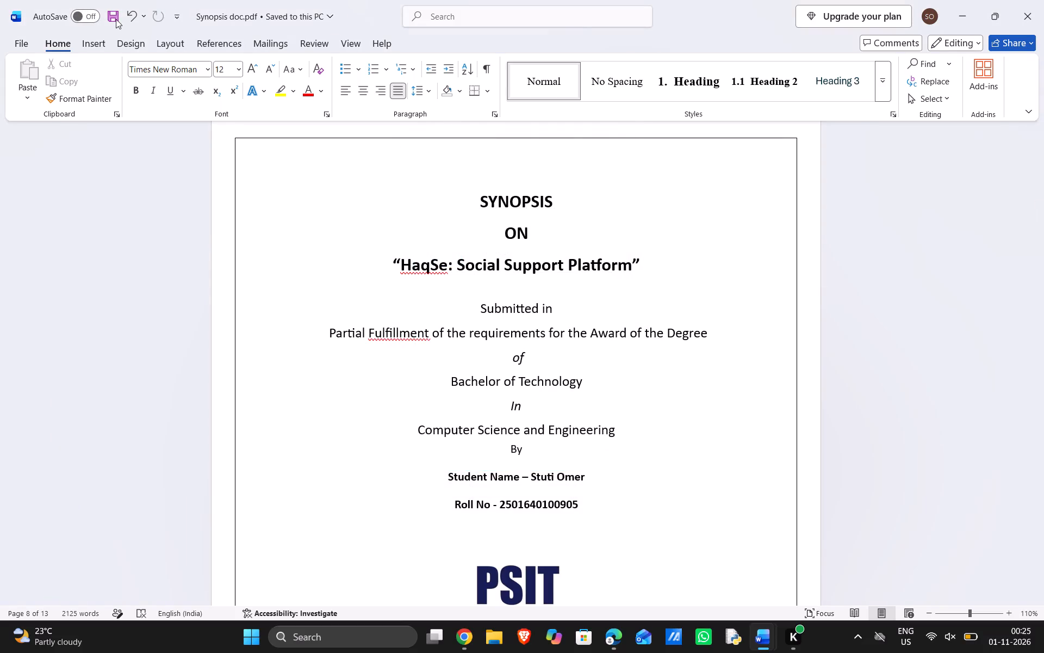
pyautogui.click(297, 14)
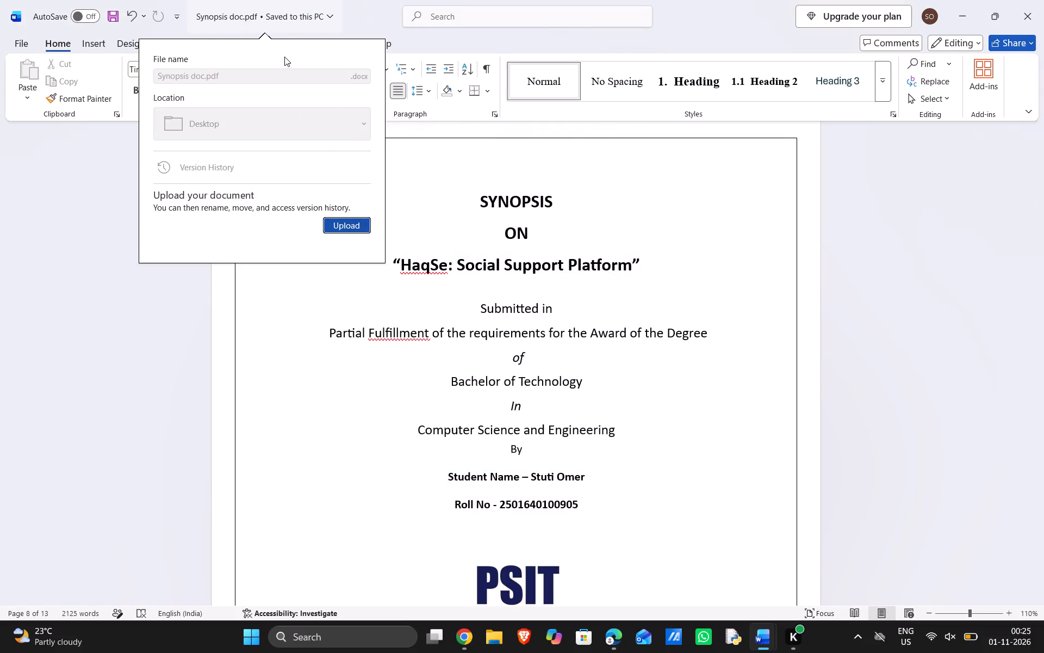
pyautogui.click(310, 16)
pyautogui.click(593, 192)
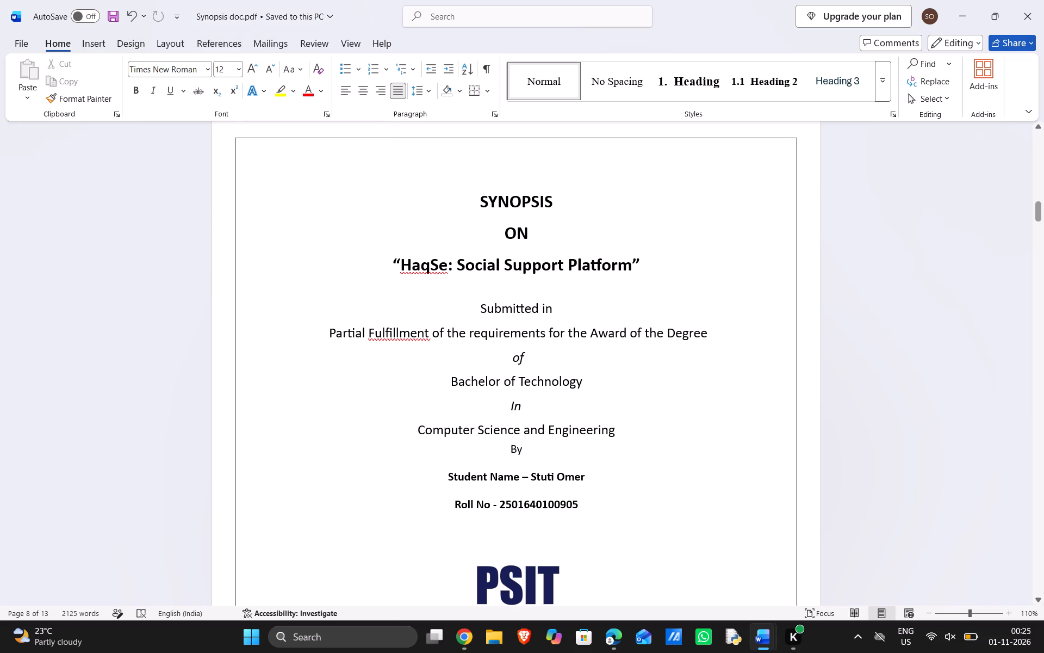
# Break the institute's address on the cover page so its last line starts with "Kanpur", and save the document.
pyautogui.scroll(-2, 593, 192)
pyautogui.scroll(-1, 555, 373)
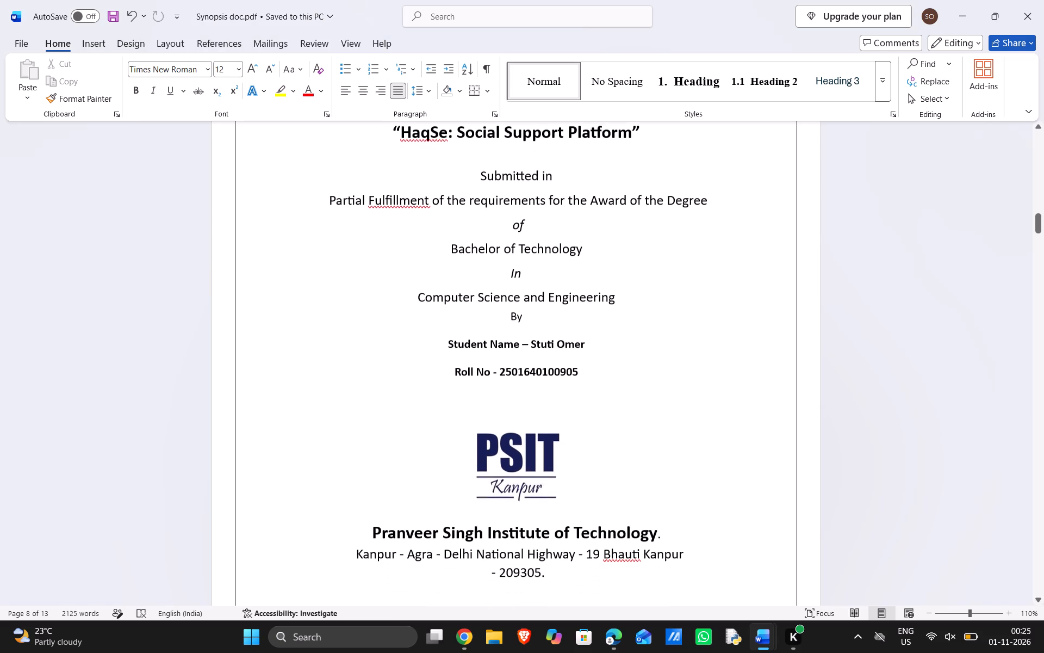
pyautogui.scroll(-1, 555, 373)
pyautogui.scroll(1, 555, 373)
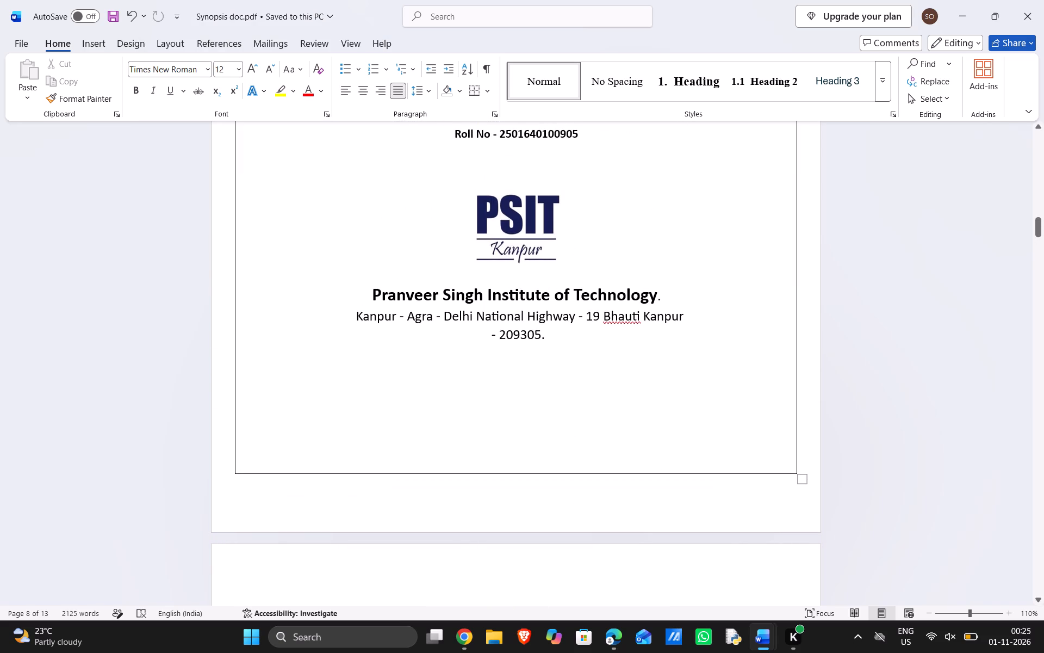
pyautogui.scroll(-4, 586, 383)
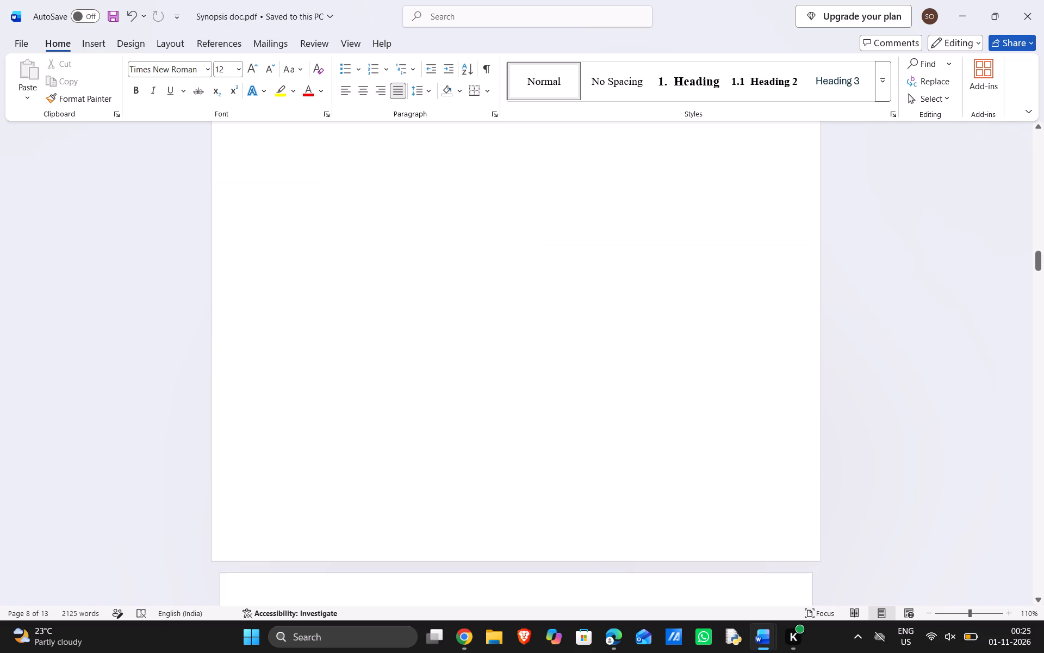
pyautogui.scroll(6, 586, 383)
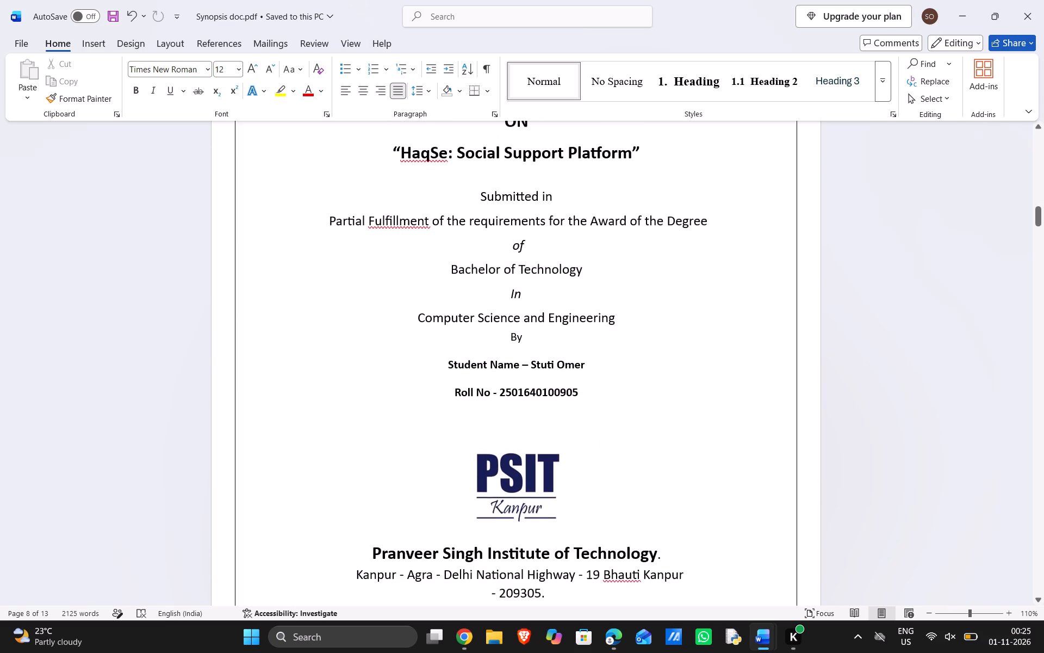
pyautogui.click(641, 582)
pyautogui.press('Return')
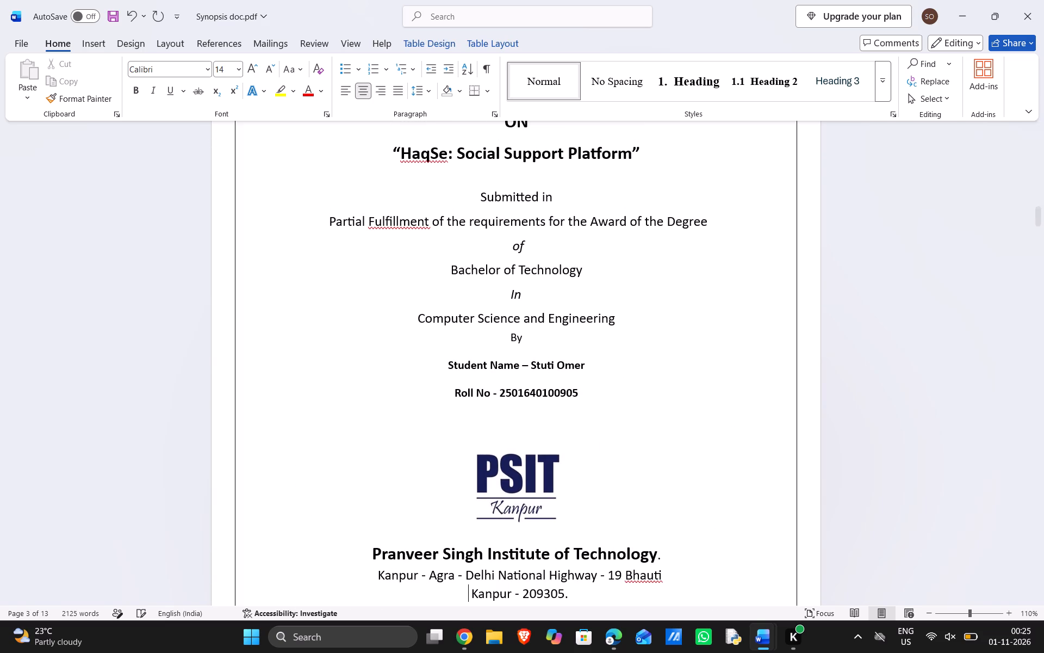
pyautogui.scroll(-1, 641, 582)
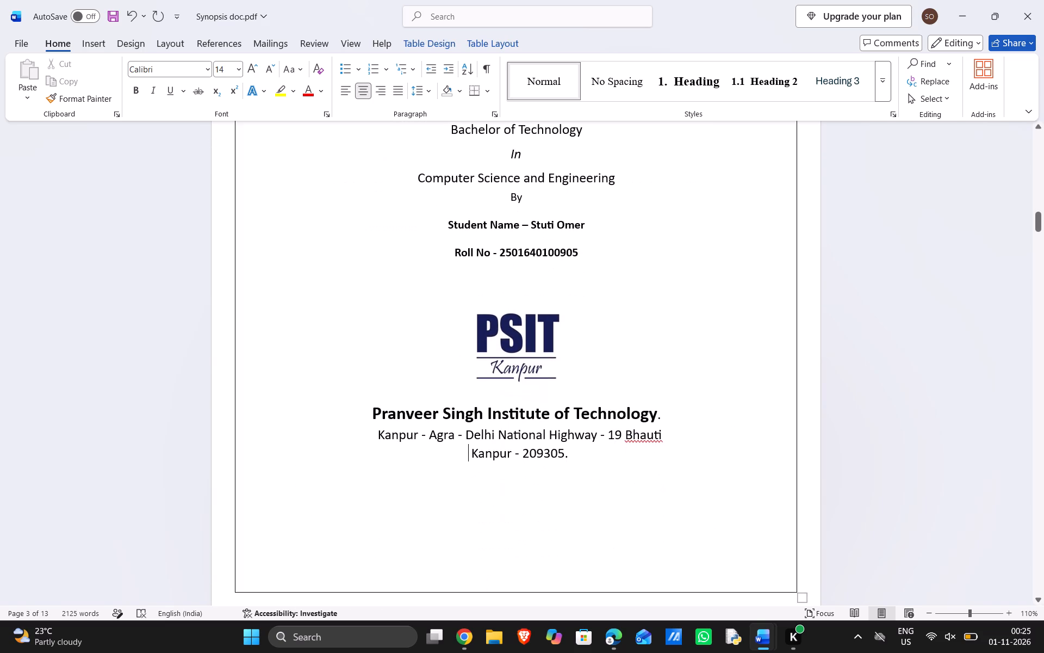
pyautogui.hotkey('ctrl', 's')
# Review the pages from the Introduction through section 5, Tools / Technology Used, and save the synopsis again.
pyautogui.scroll(-9, 623, 519)
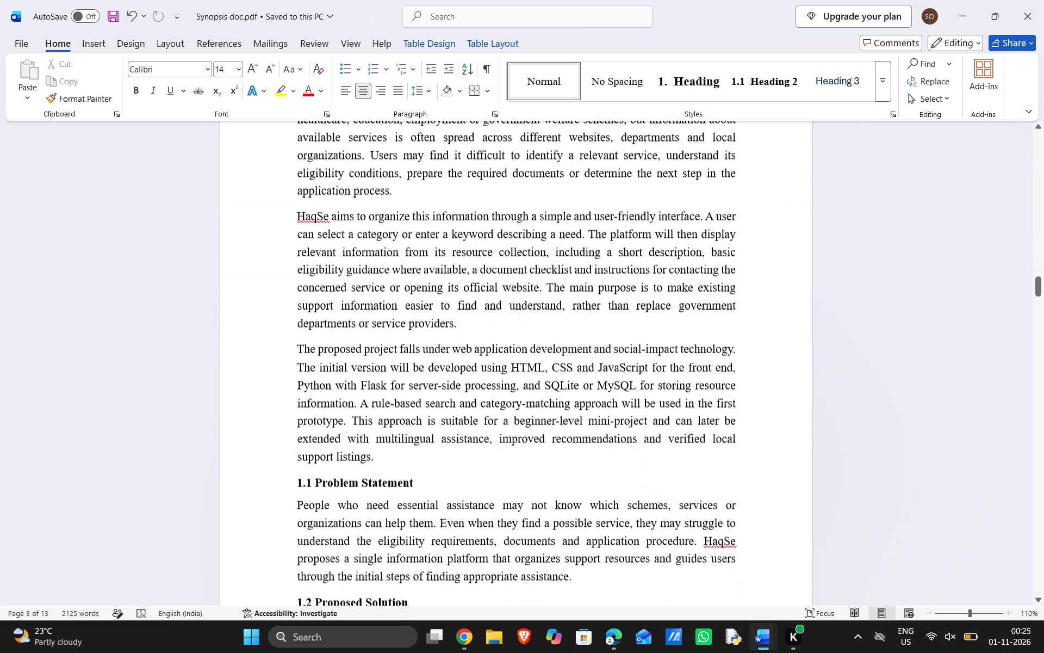
pyautogui.scroll(-9, 623, 519)
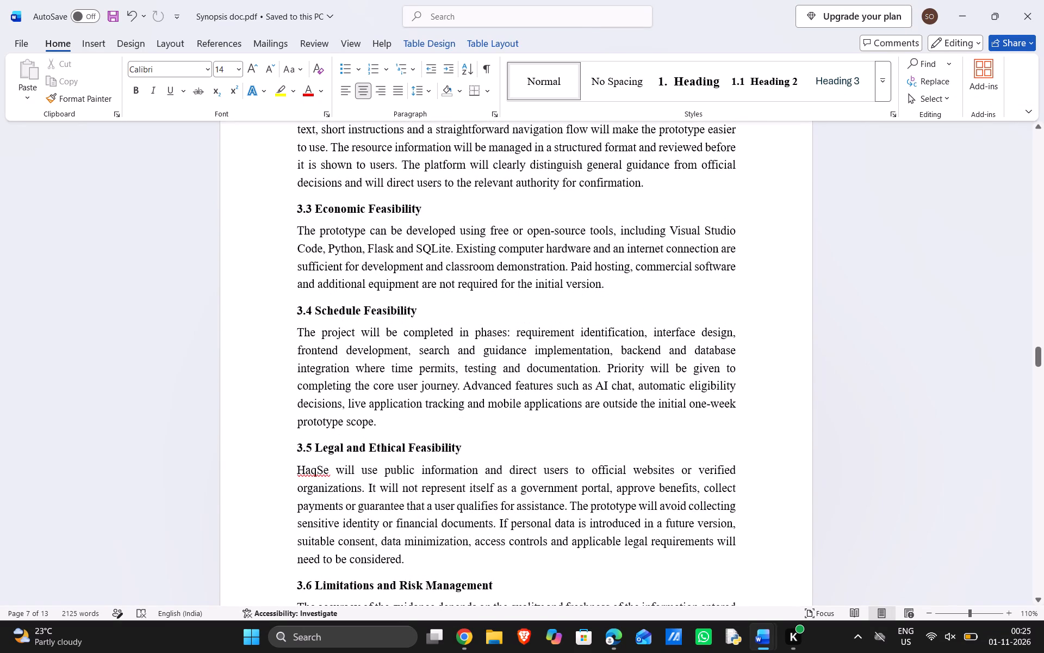
pyautogui.scroll(-16, 758, 414)
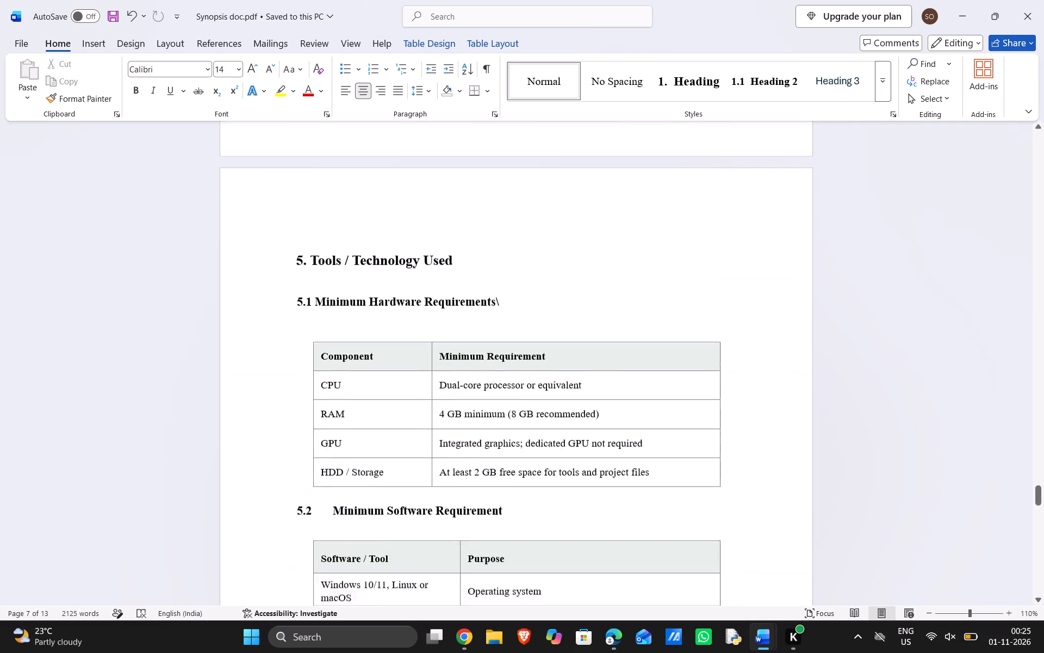
pyautogui.scroll(-1, 758, 414)
pyautogui.hotkey('ctrl', 's')
pyautogui.hotkey('ctrl', 's')
pyautogui.scroll(3, 758, 414)
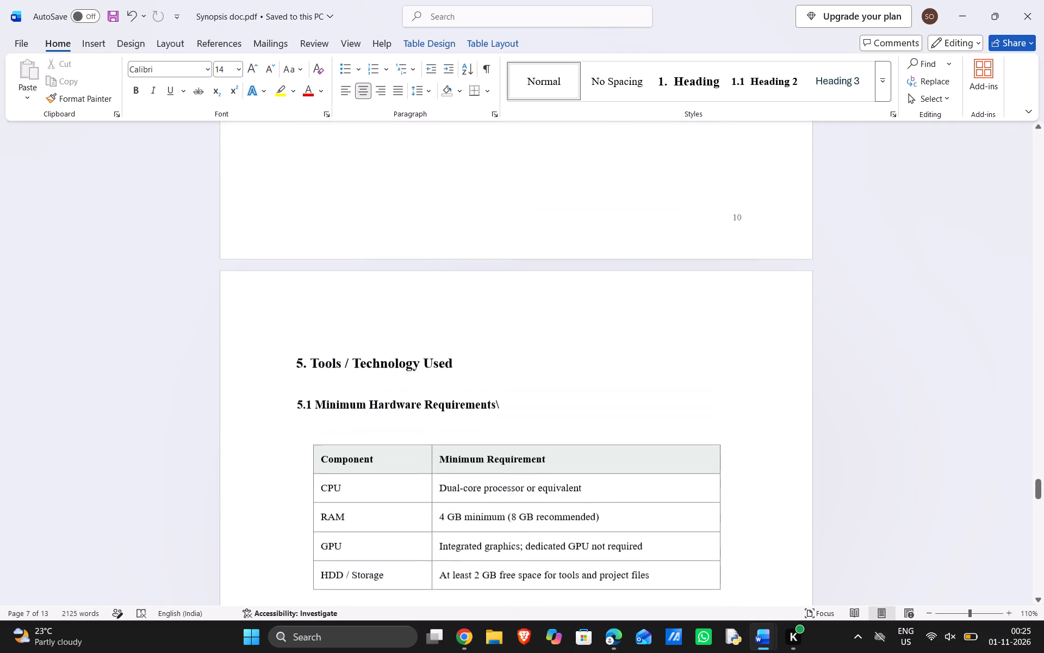
pyautogui.scroll(2, 406, 295)
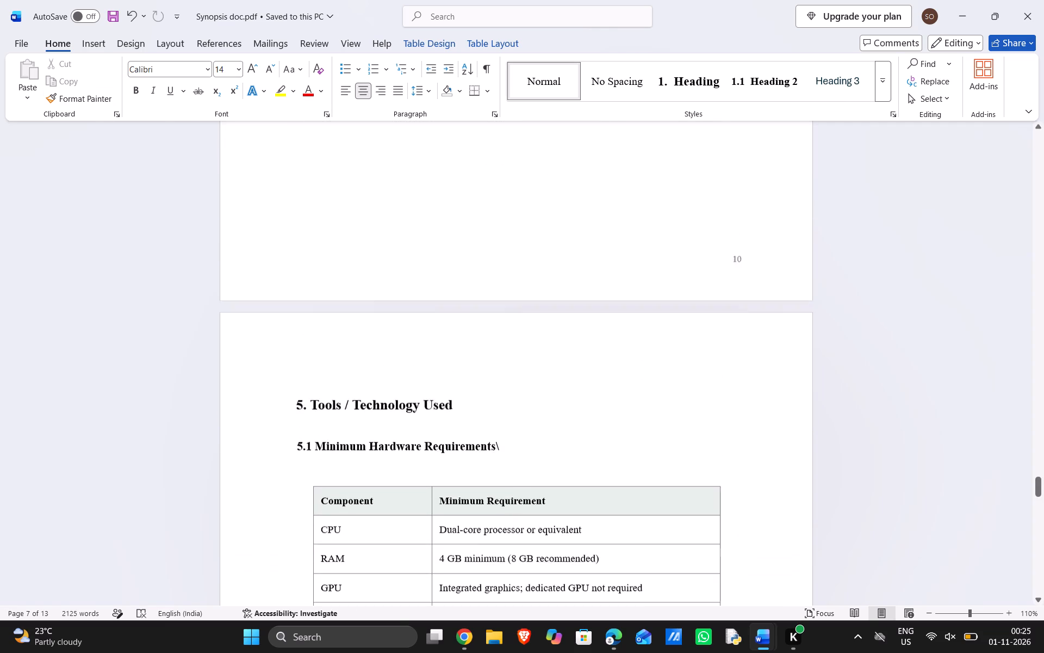
pyautogui.scroll(5, 406, 295)
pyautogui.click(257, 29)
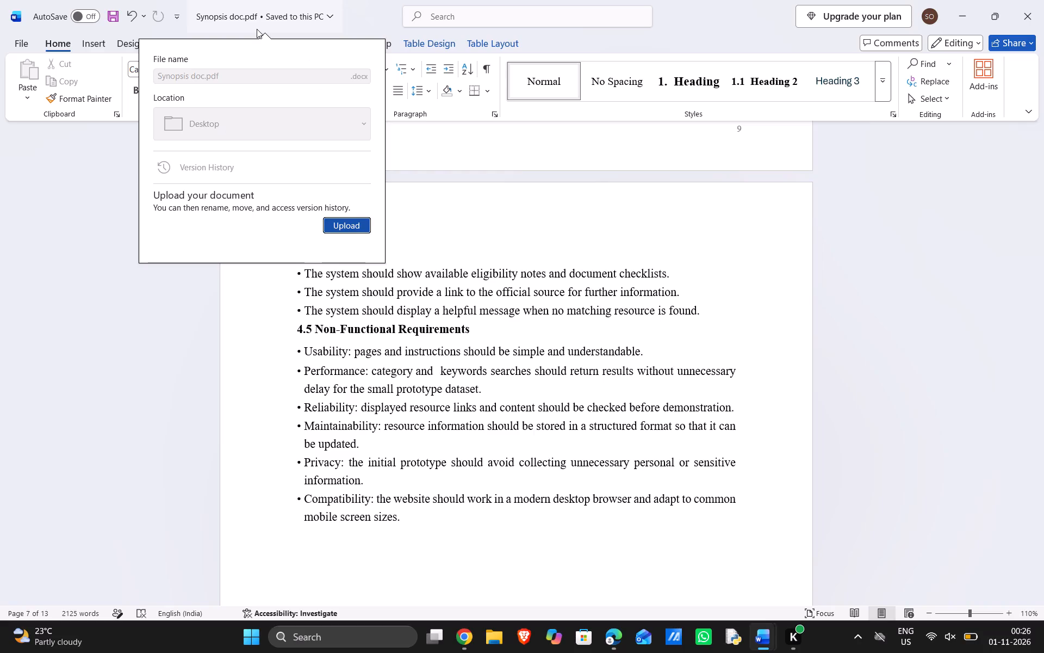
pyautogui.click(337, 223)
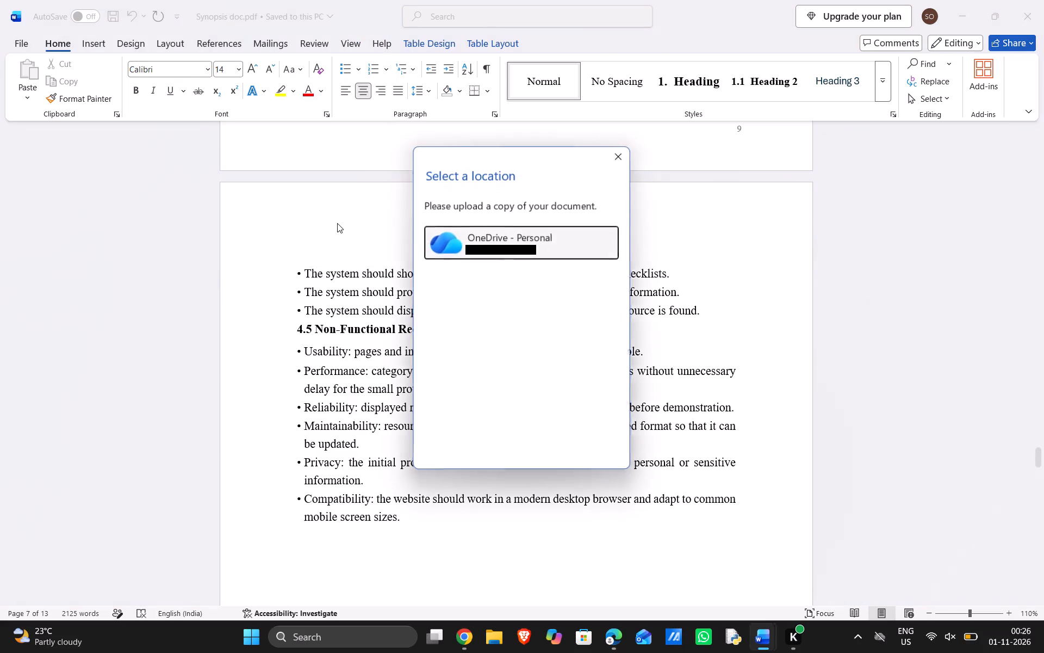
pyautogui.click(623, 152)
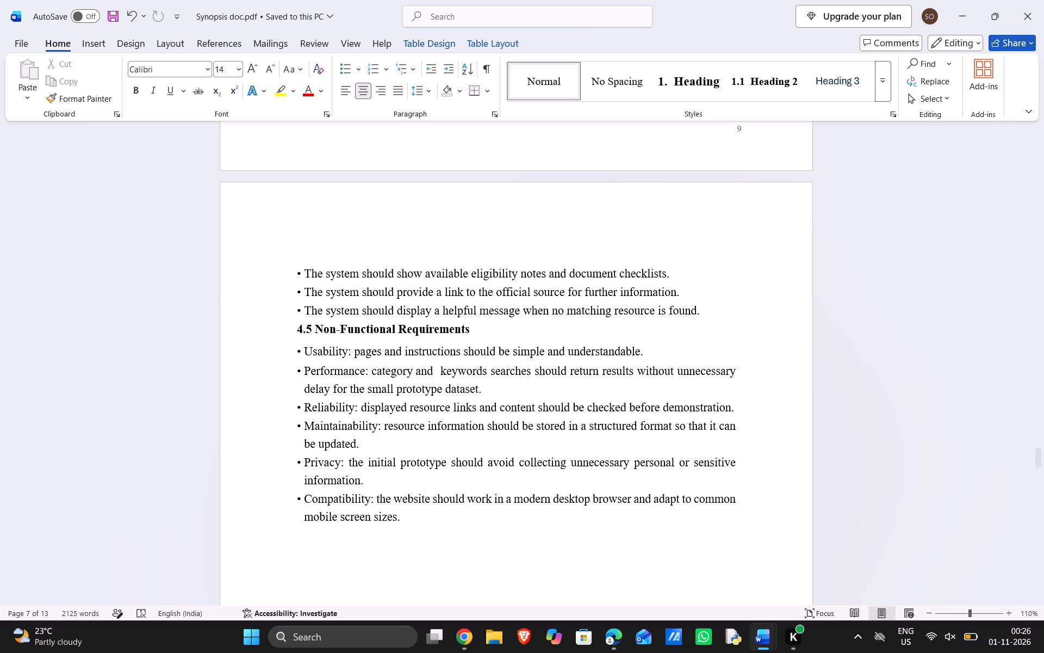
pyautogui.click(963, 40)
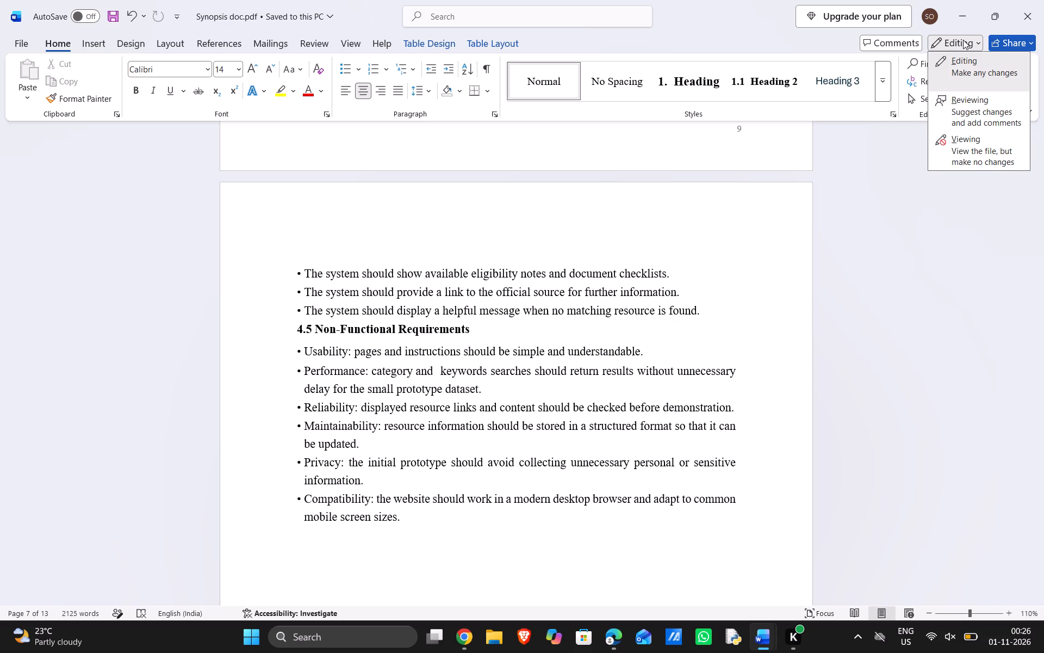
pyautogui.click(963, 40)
# Review the synopsis from section 4 back to the cover page and on to section 6, References, checking layout and spacing.
pyautogui.scroll(3, 662, 357)
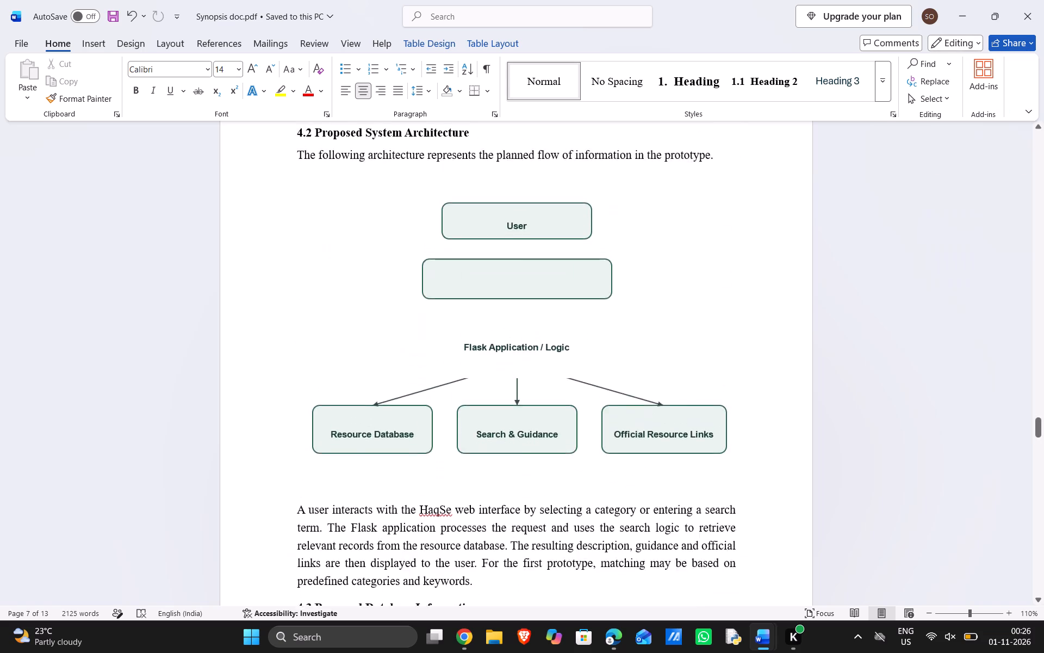
pyautogui.scroll(9, 662, 357)
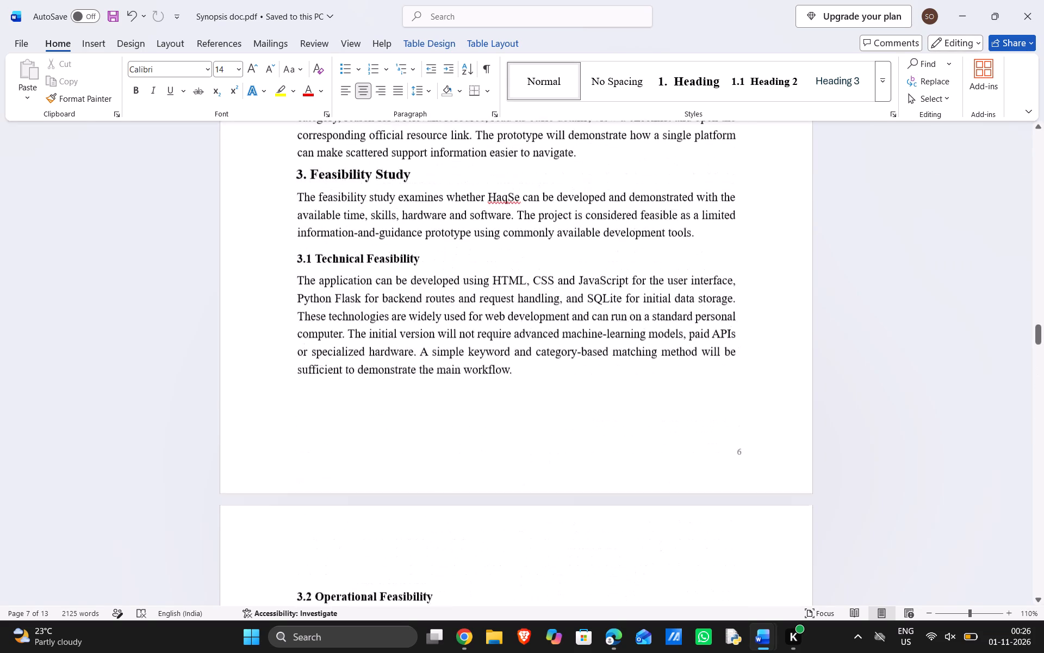
pyautogui.scroll(6, 662, 357)
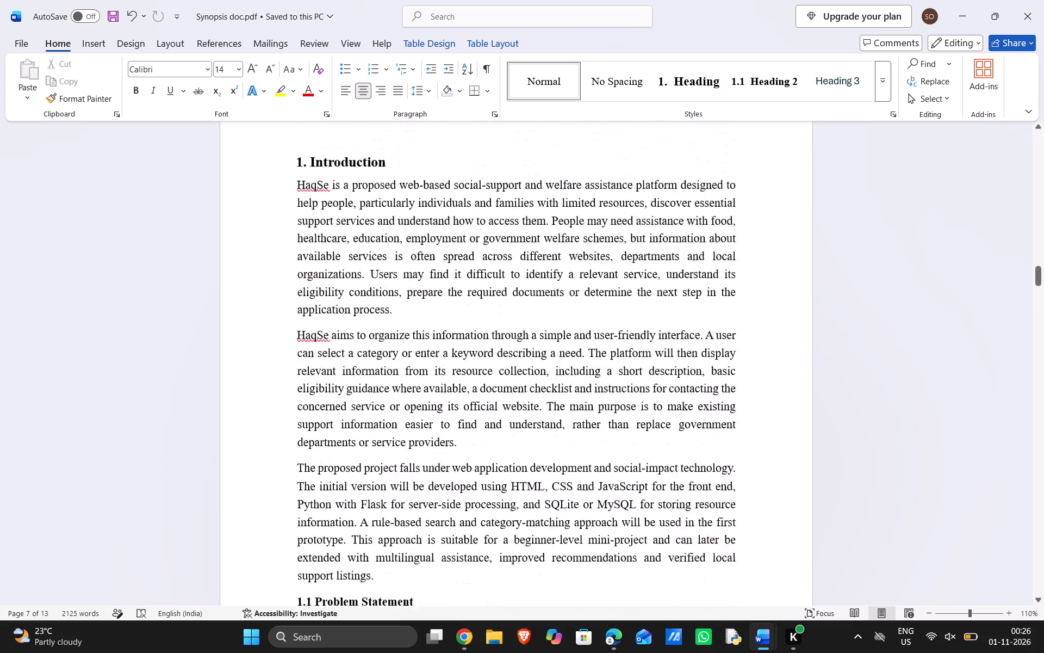
pyautogui.scroll(9, 662, 357)
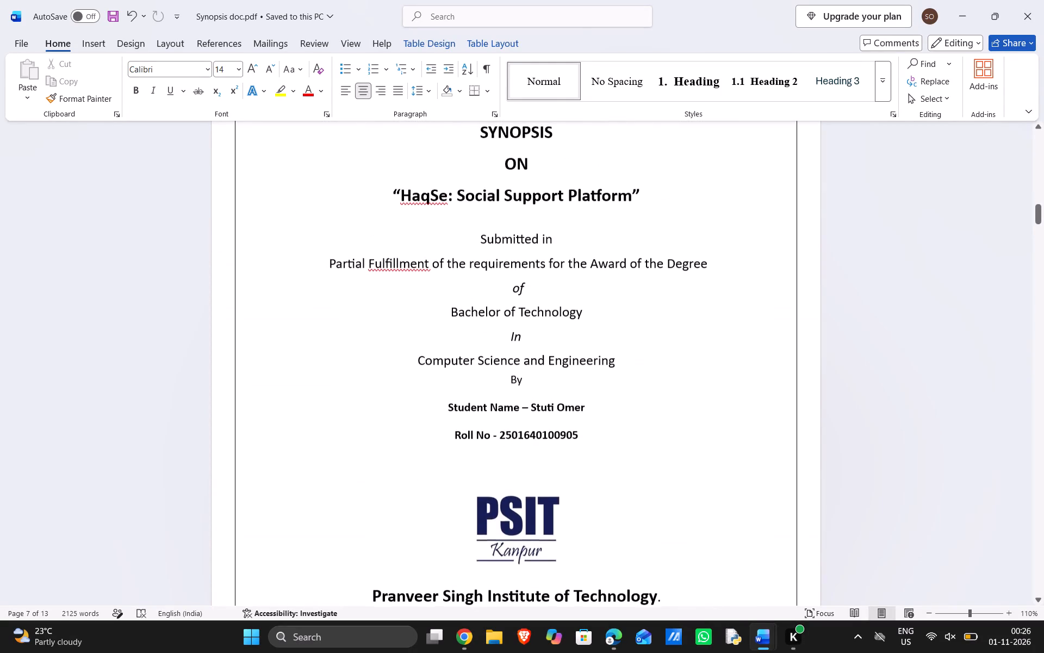
pyautogui.scroll(-2, 662, 357)
pyautogui.scroll(-4, 552, 262)
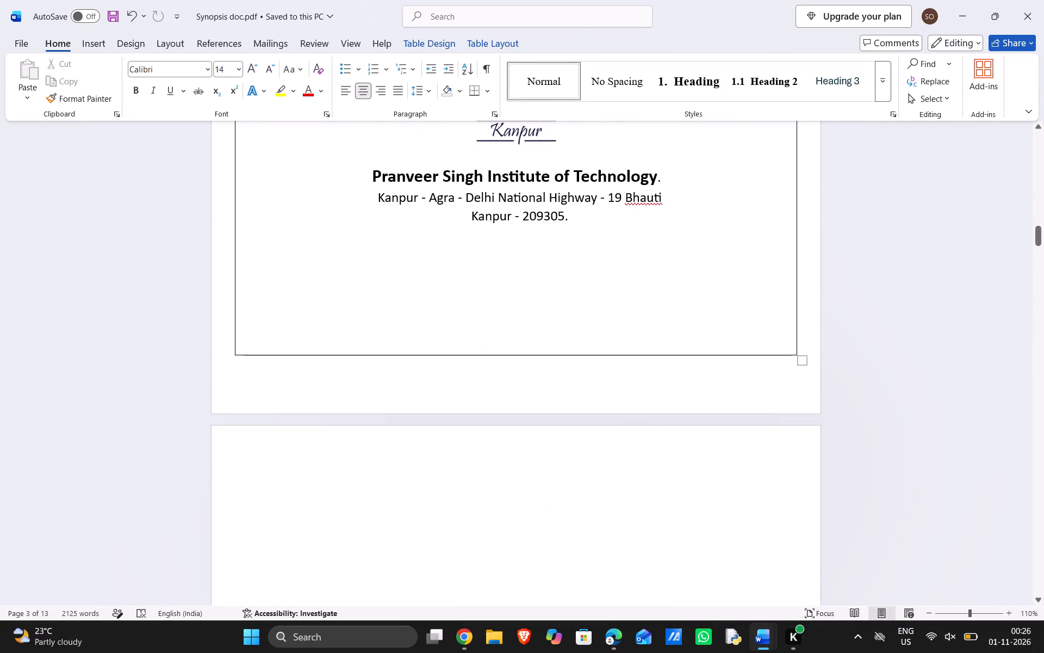
pyautogui.scroll(-20, 552, 262)
pyautogui.scroll(-20, 552, 262)
pyautogui.scroll(-19, 552, 262)
pyautogui.scroll(1, 552, 262)
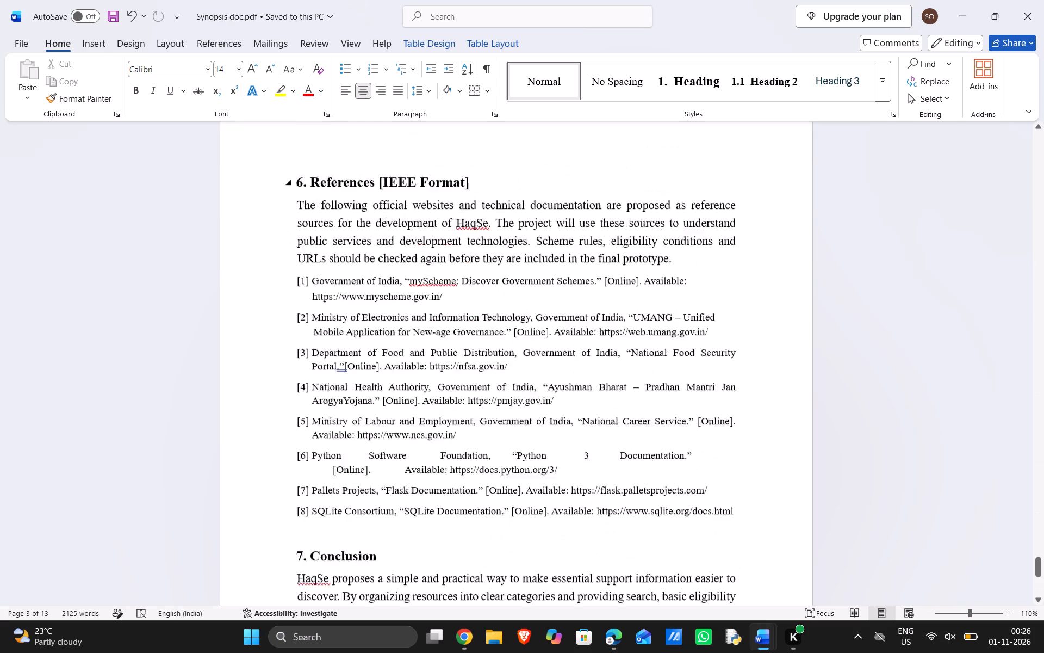
pyautogui.scroll(1, 552, 262)
pyautogui.scroll(-1, 552, 262)
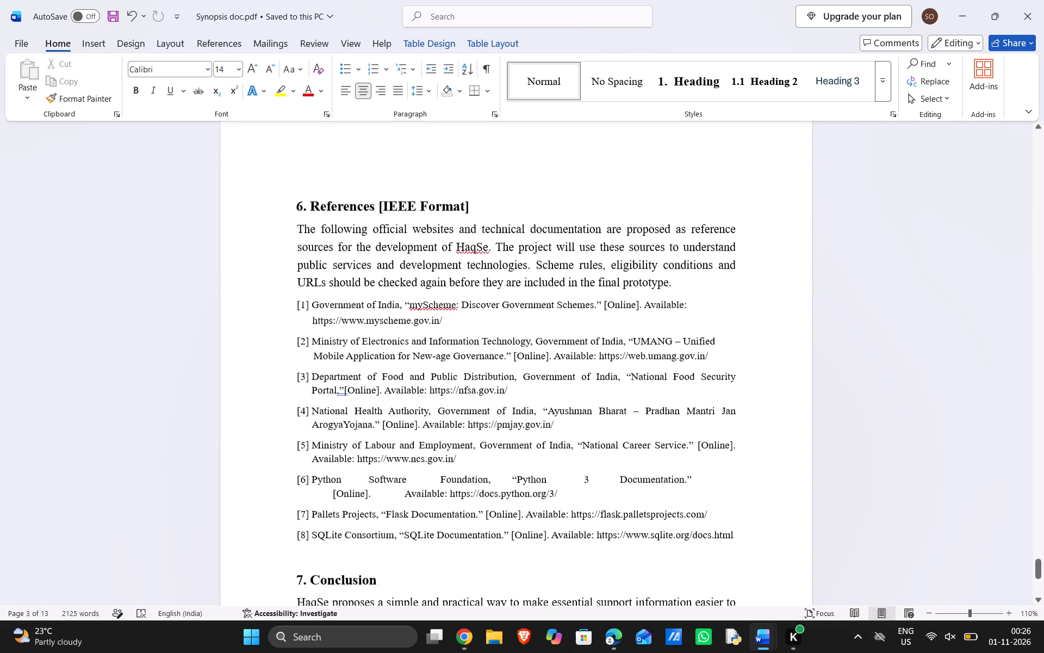
# In reference [6], remove the wide gap between "Python" and "Software" and the extra indent before "Available:".
pyautogui.click(369, 481)
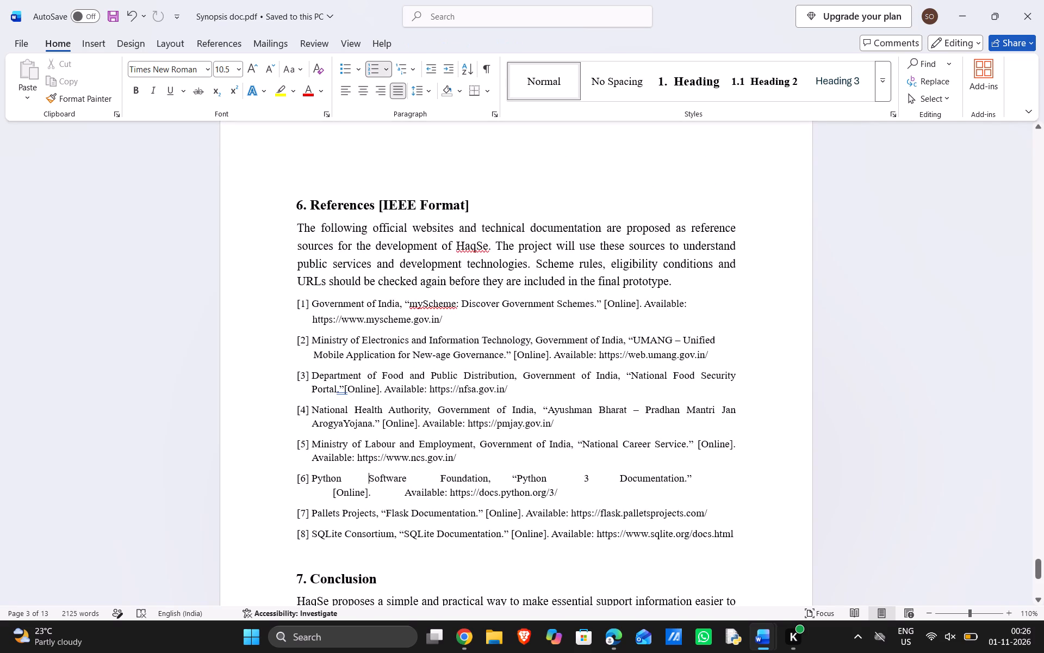
pyautogui.press('BackSpace')
pyautogui.press('Right')
pyautogui.press('Right')
pyautogui.press('Down')
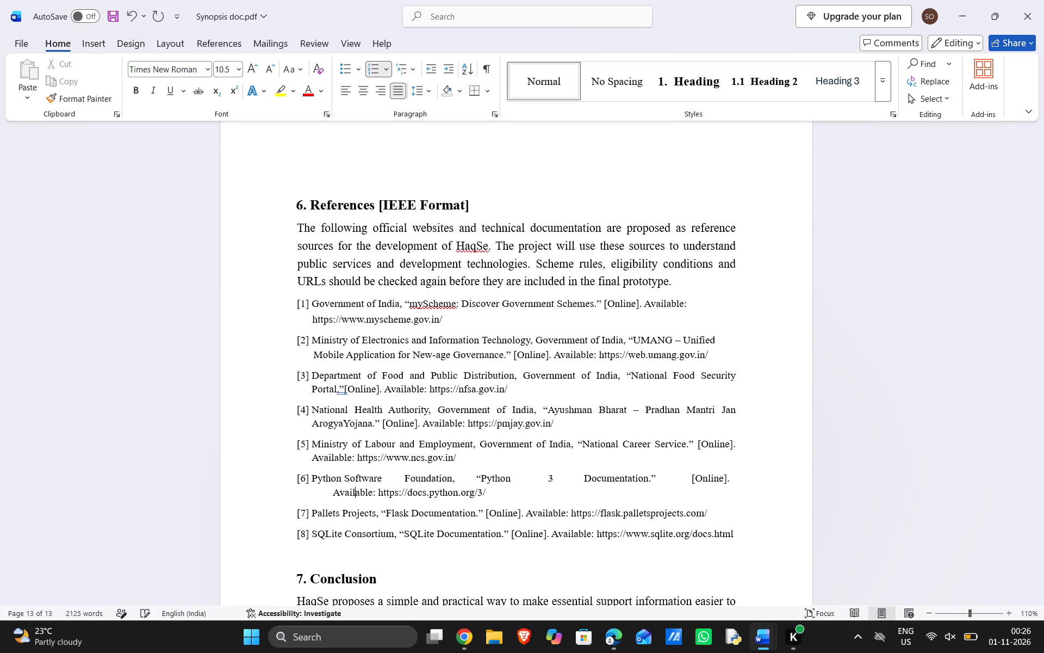
pyautogui.press('Left')
pyautogui.press('Left')
pyautogui.press('Left')
pyautogui.press('Left')
pyautogui.press('Left')
pyautogui.press('BackSpace')
# Close the wide gap between "Software" and "Foundation" in reference [6].
pyautogui.press('Up')
pyautogui.press('Right')
pyautogui.press('Right')
pyautogui.press('Right')
pyautogui.press('Right')
pyautogui.press('Right')
pyautogui.press('Right')
pyautogui.press('Right')
pyautogui.press('Right')
pyautogui.press('Right')
pyautogui.press('Right')
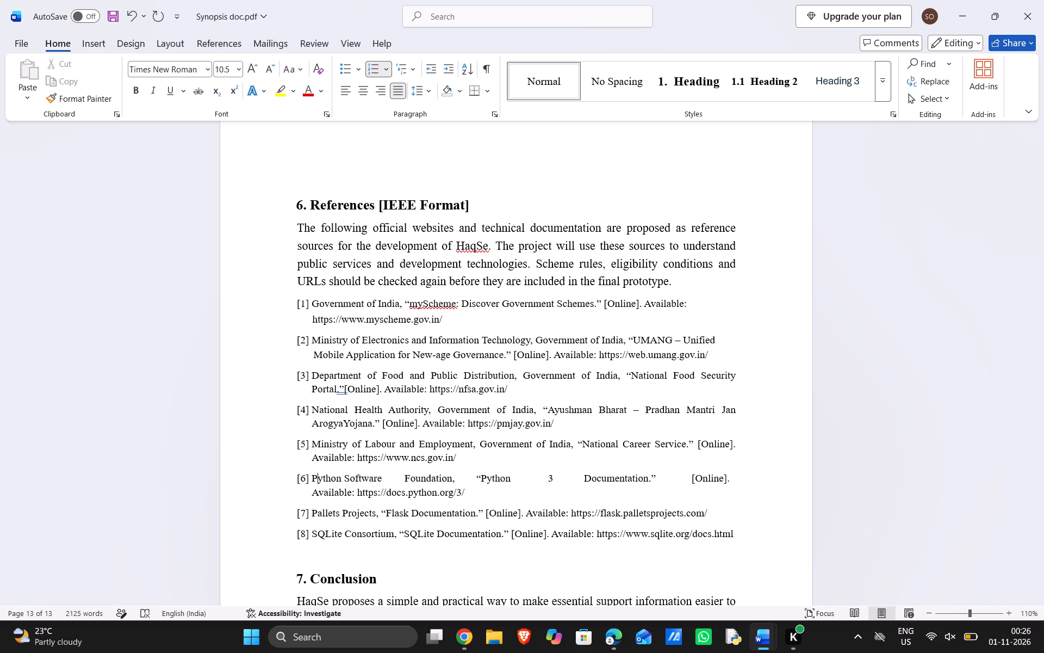
pyautogui.press('Right')
pyautogui.press('Right')
pyautogui.press('Right')
pyautogui.press('Right')
pyautogui.press('Right')
pyautogui.press('Right')
pyautogui.press('Right')
pyautogui.press('Right')
pyautogui.press('Right')
pyautogui.press('Right')
pyautogui.press('Left')
pyautogui.press('Left')
pyautogui.press('Left')
pyautogui.press('BackSpace')
# Close the wide gap between "Python" and "3" in the title quoted in reference [6].
pyautogui.press('Right')
pyautogui.press('Right')
pyautogui.press('Right')
pyautogui.press('Right')
pyautogui.press('Right')
pyautogui.press('Right')
pyautogui.press('Right')
pyautogui.press('Right')
pyautogui.press('Right')
pyautogui.press('Right')
pyautogui.press('Right')
pyautogui.press('Right')
pyautogui.press('Right')
pyautogui.press('Right')
pyautogui.press('Right')
pyautogui.press('Right')
pyautogui.press('Right')
pyautogui.press('Right')
pyautogui.press('Right')
pyautogui.press('Right')
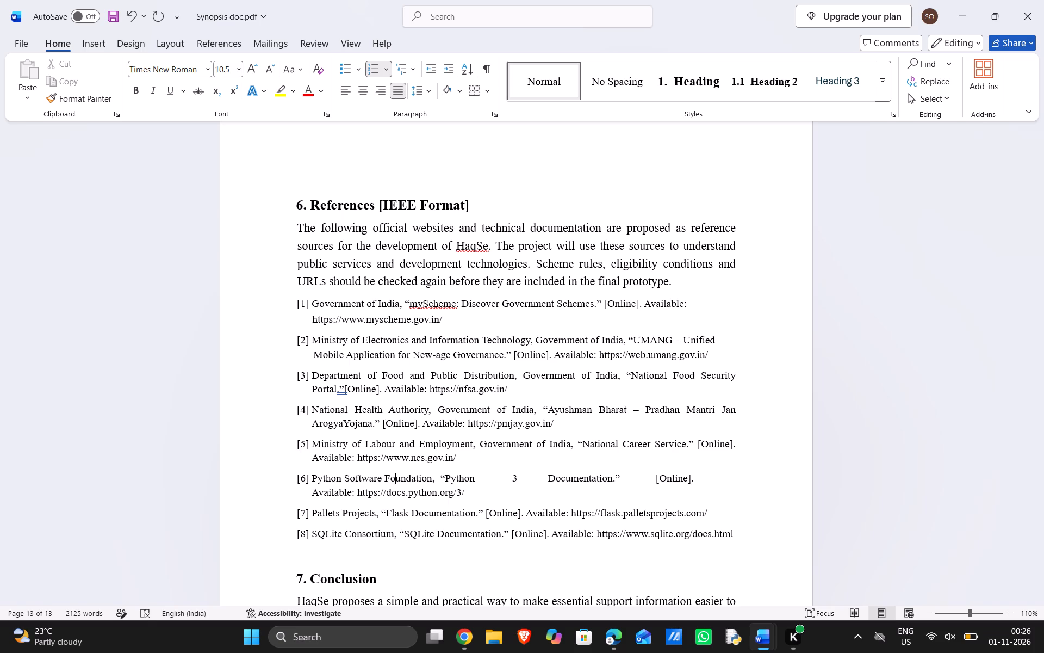
pyautogui.press('Left')
pyautogui.press('Left')
pyautogui.press('Left')
pyautogui.press('Left')
pyautogui.press('Left')
pyautogui.press('BackSpace')
# Close the wide gap between "3" and "Documentation" in reference [6].
pyautogui.press('Right')
pyautogui.press('Right')
pyautogui.press('Right')
pyautogui.press('Right')
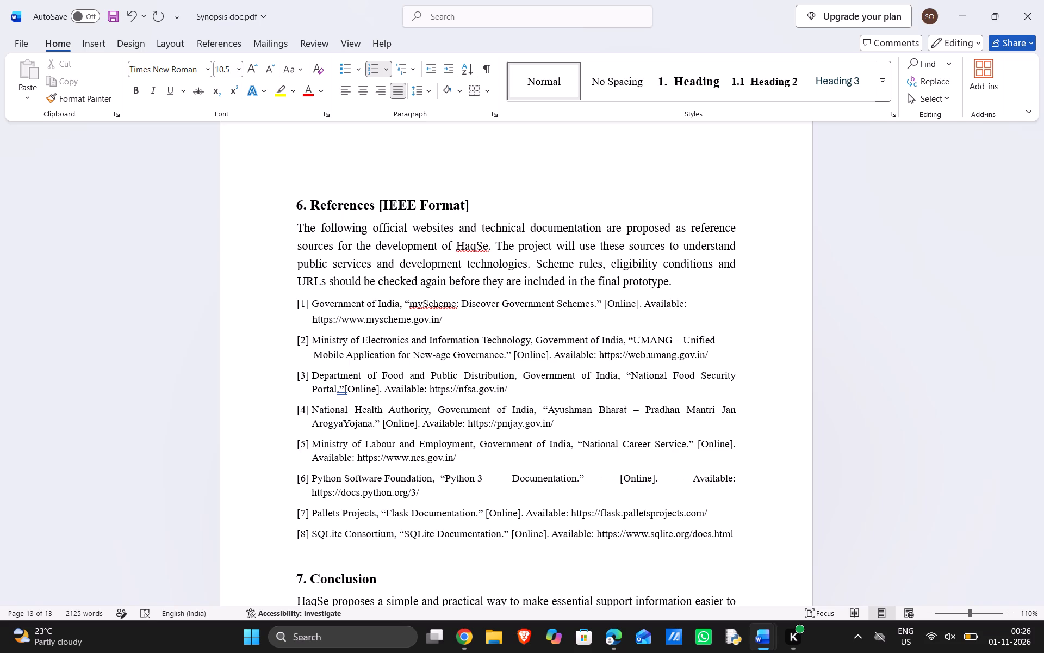
pyautogui.press('Left')
pyautogui.press('BackSpace')
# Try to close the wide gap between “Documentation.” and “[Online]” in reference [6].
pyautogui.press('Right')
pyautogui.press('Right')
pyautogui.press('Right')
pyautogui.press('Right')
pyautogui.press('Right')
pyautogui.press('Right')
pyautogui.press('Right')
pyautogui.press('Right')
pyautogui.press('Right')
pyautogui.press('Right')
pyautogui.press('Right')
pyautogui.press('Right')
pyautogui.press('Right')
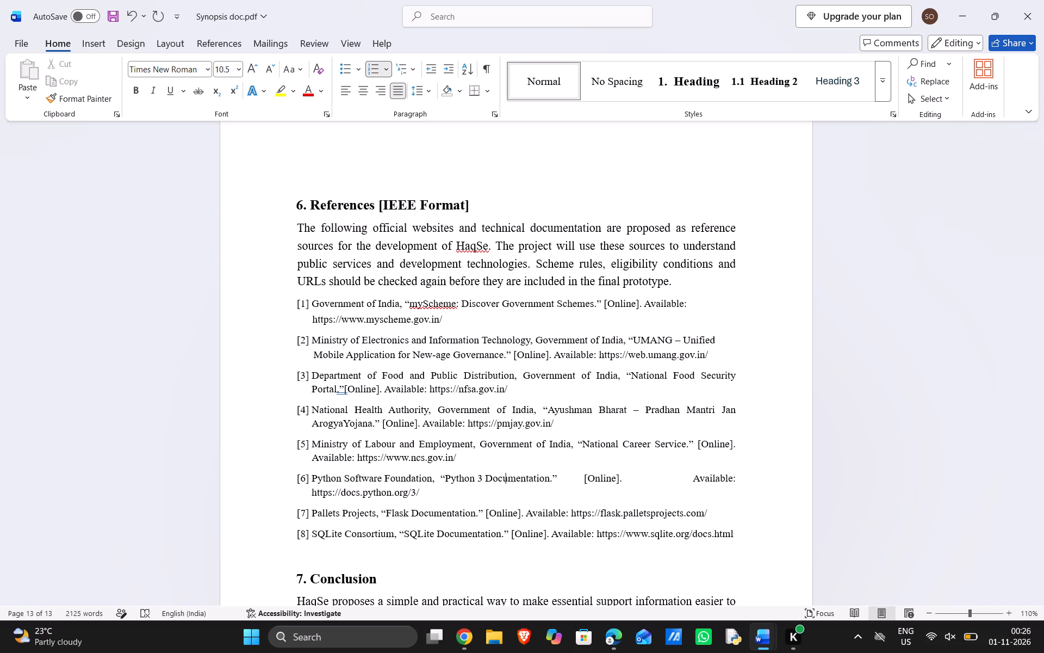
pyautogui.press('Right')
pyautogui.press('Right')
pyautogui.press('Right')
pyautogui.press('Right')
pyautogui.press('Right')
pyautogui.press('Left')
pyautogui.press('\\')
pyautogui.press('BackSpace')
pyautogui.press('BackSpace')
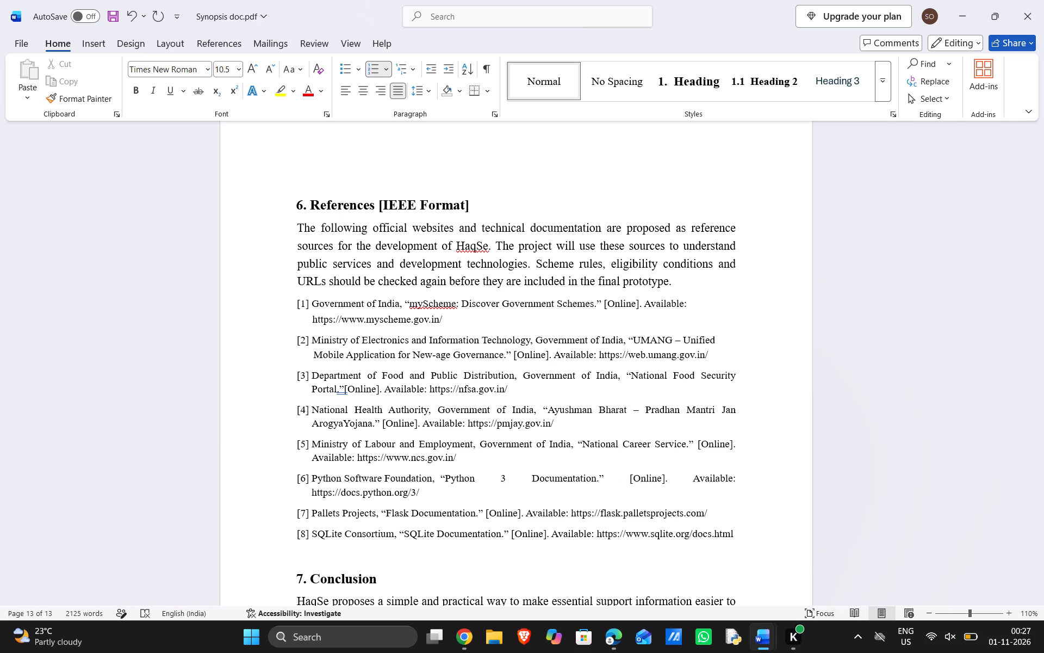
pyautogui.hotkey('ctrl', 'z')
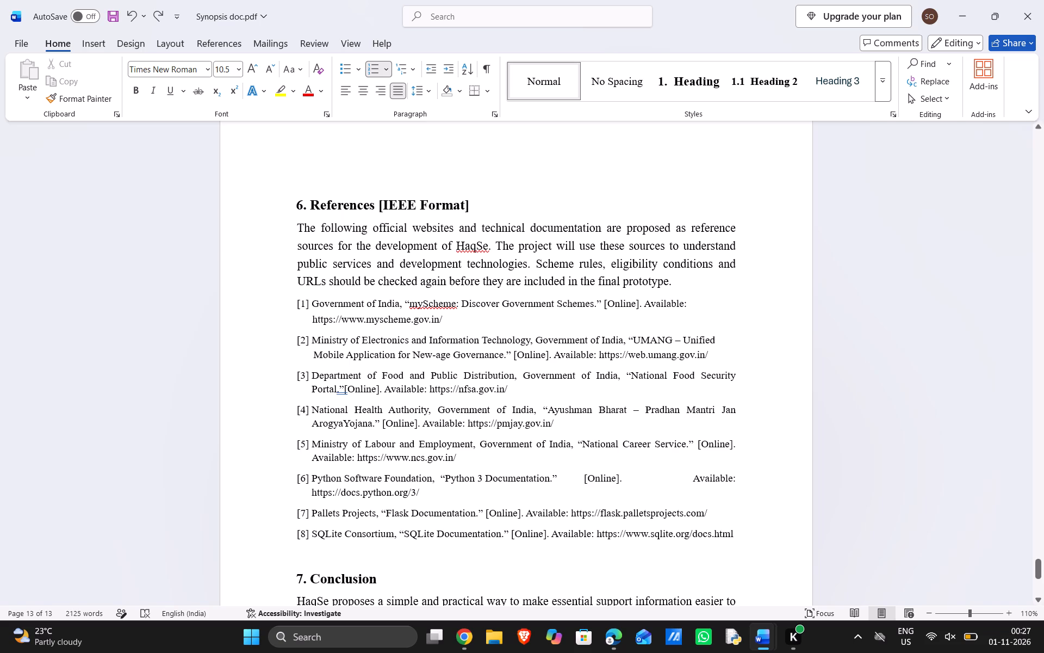
# Remove the space between “[Online].” and “Available:” in reference [6].
pyautogui.click(422, 496)
pyautogui.click(582, 478)
pyautogui.press('Right')
pyautogui.press('Right')
pyautogui.press('Right')
pyautogui.press('Right')
pyautogui.press('Right')
pyautogui.press('Right')
pyautogui.press('Right')
pyautogui.press('Right')
pyautogui.press('Right')
pyautogui.press('Right')
pyautogui.press('Right')
pyautogui.press('Right')
pyautogui.press('Right')
pyautogui.press('Right')
pyautogui.press('Right')
pyautogui.press('Right')
pyautogui.press('Right')
pyautogui.press('Right')
pyautogui.press('Right')
pyautogui.press('Right')
pyautogui.press('Left')
pyautogui.press('Left')
pyautogui.press('Left')
pyautogui.press('Left')
pyautogui.press('Left')
pyautogui.press('Left')
pyautogui.press('Left')
pyautogui.press('Left')
pyautogui.press('Left')
pyautogui.press('Left')
pyautogui.press('BackSpace')
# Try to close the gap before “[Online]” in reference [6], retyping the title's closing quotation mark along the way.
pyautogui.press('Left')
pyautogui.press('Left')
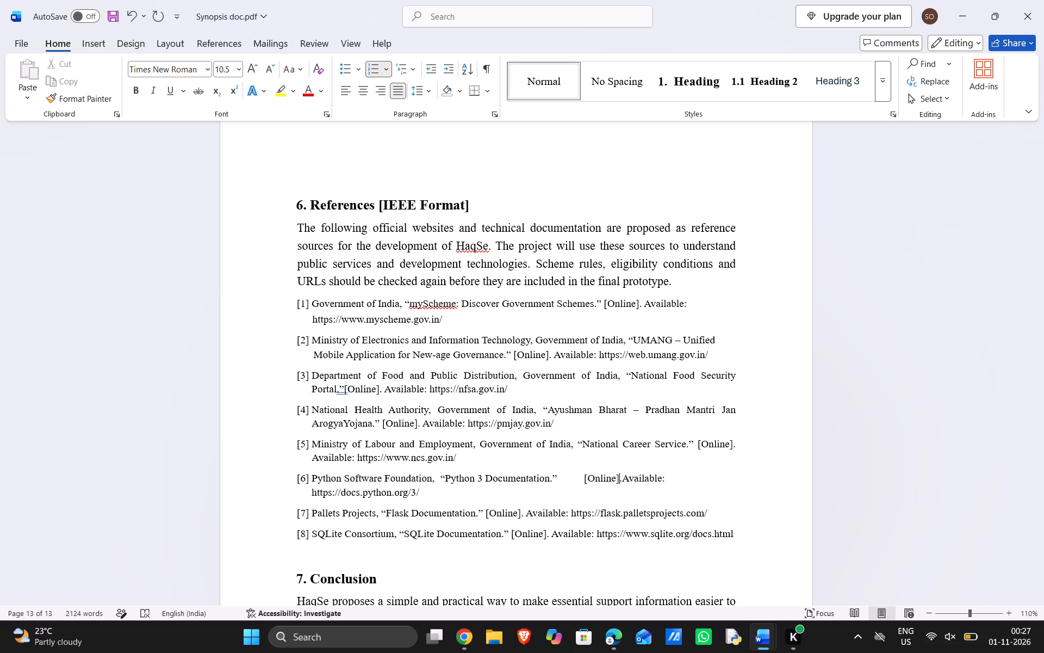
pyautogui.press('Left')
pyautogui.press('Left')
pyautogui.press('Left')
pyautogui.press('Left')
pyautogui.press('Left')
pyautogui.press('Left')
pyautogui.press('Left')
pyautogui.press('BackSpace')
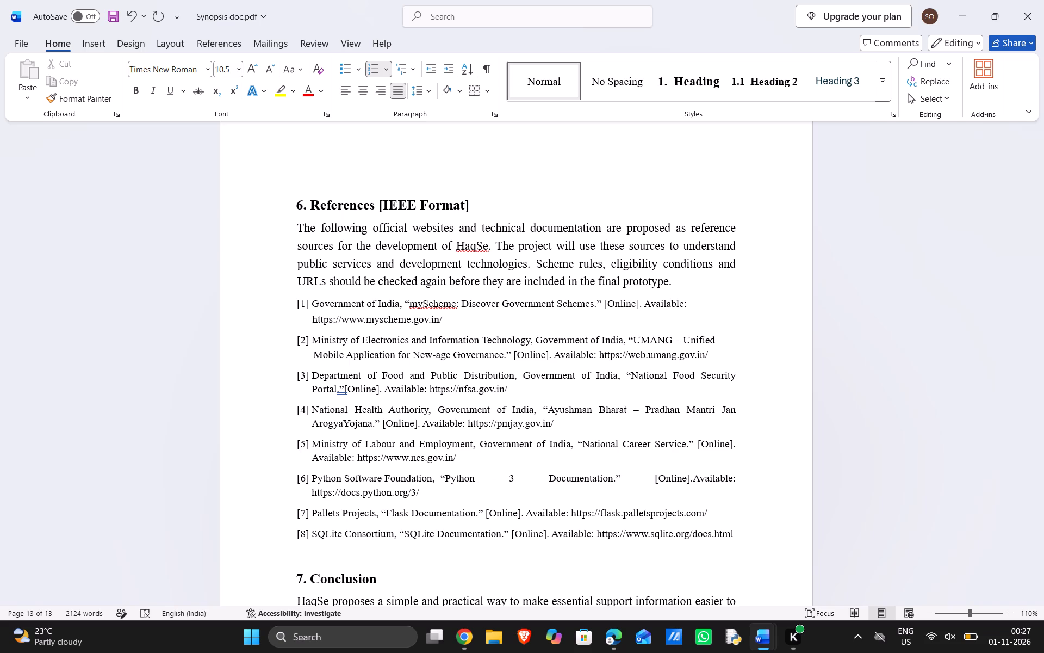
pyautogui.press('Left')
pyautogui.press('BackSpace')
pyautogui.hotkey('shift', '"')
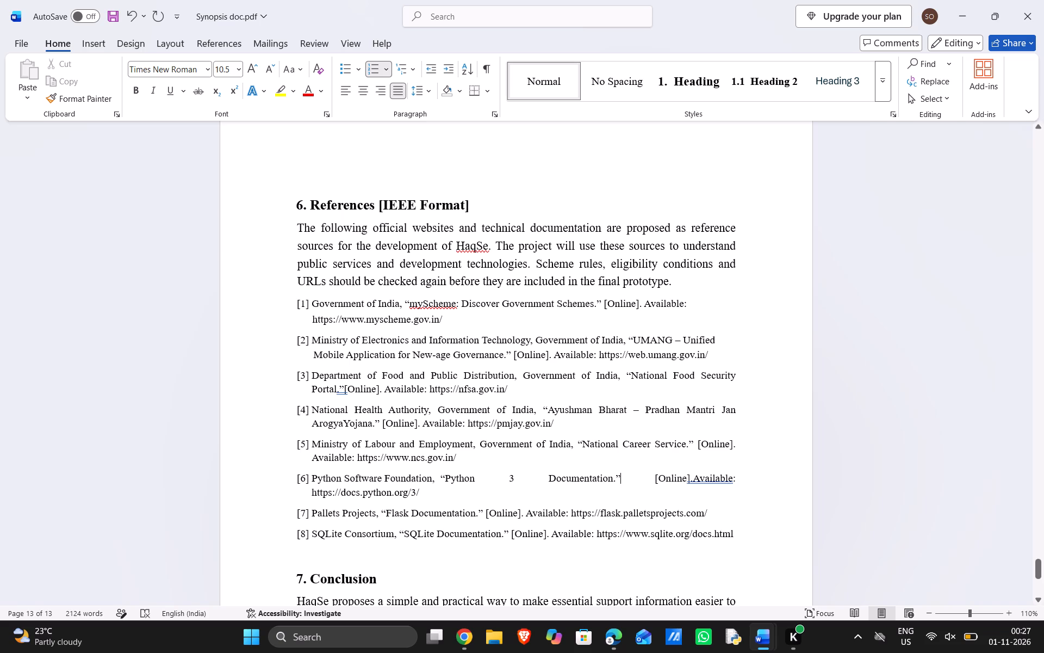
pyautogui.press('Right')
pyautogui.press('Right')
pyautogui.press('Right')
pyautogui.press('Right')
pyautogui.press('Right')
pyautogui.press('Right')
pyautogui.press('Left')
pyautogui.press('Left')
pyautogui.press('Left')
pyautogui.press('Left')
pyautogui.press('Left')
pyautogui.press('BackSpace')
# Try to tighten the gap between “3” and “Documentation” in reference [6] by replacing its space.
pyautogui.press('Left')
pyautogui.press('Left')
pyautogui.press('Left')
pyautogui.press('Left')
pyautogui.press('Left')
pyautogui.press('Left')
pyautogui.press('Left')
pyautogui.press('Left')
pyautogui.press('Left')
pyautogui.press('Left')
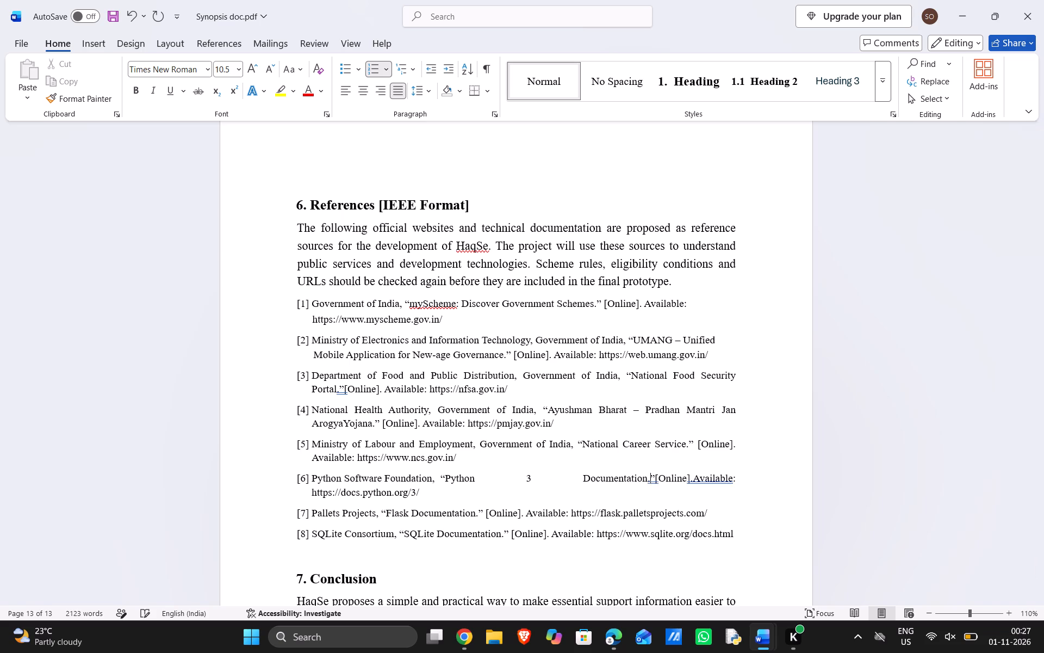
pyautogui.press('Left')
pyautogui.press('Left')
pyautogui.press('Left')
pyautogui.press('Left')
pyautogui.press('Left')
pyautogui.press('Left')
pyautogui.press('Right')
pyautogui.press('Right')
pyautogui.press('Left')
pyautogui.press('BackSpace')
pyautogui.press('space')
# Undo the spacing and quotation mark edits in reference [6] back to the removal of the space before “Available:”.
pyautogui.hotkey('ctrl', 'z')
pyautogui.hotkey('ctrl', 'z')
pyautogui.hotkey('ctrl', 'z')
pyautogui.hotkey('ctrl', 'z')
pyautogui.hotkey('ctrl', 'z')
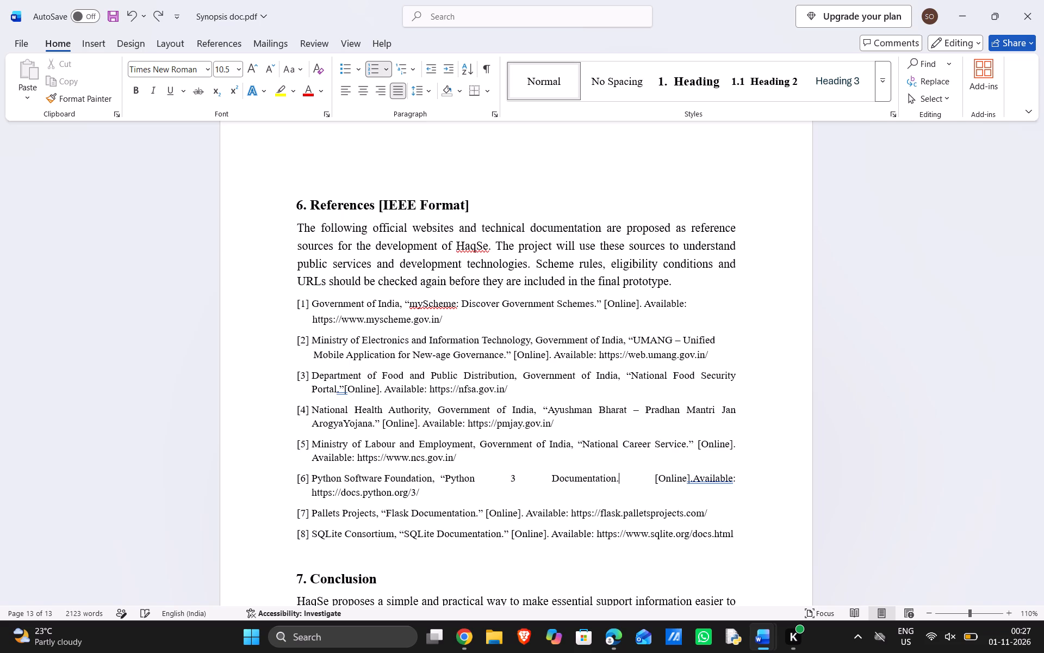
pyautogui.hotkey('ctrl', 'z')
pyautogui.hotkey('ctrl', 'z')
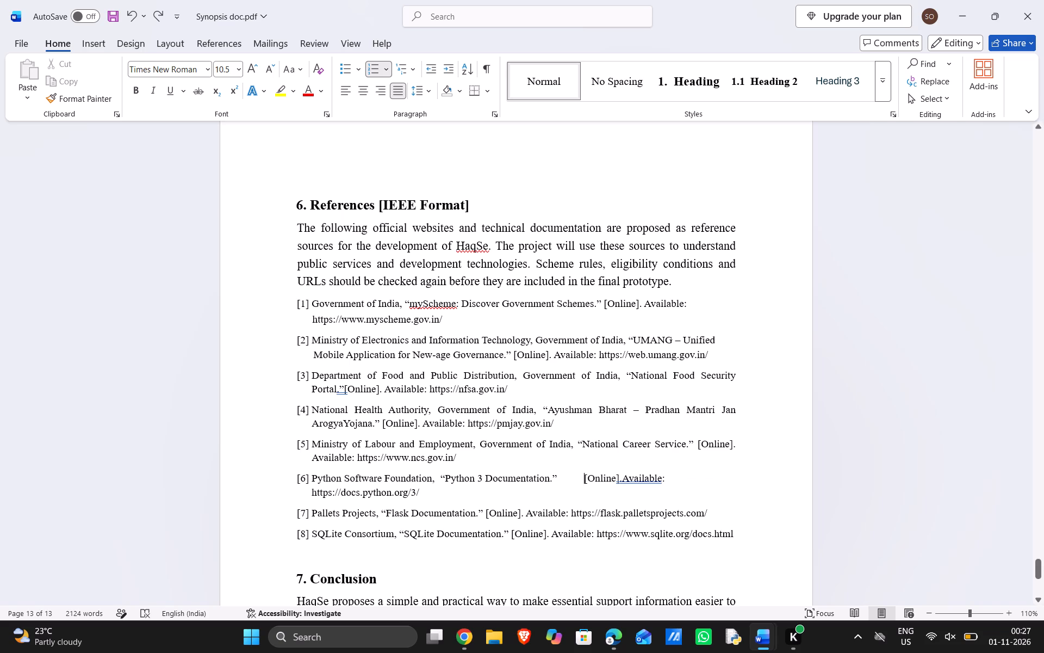
# Delete “[Online]” and the wide gap before it in reference [6], leaving one space between the quoted title and “.Available:”.
pyautogui.press('Right')
pyautogui.press('Right')
pyautogui.press('Right')
pyautogui.press('Right')
pyautogui.press('Right')
pyautogui.press('Right')
pyautogui.press('Right')
pyautogui.press('Right')
pyautogui.press('Right')
pyautogui.press('Right')
pyautogui.press('Right')
pyautogui.press('Left')
pyautogui.press('Left')
pyautogui.press('Left')
pyautogui.press('BackSpace')
pyautogui.press('BackSpace')
pyautogui.press('BackSpace')
pyautogui.press('BackSpace')
pyautogui.press('BackSpace')
pyautogui.press('BackSpace')
pyautogui.press('BackSpace')
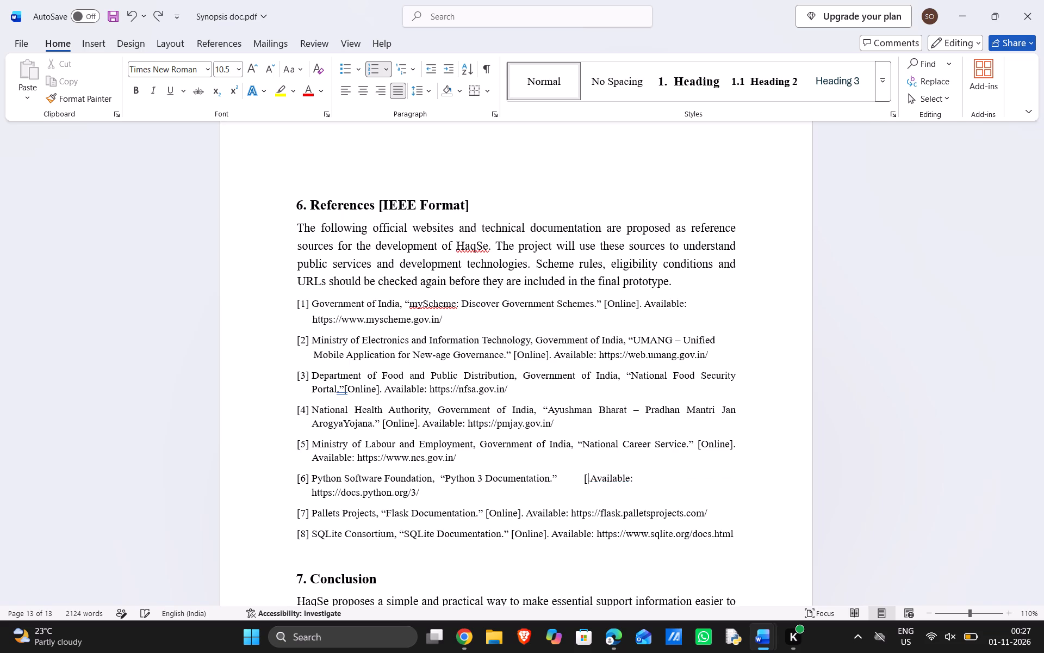
pyautogui.press('BackSpace')
pyautogui.press('BackSpace')
pyautogui.press('BackSpace')
pyautogui.press('space')
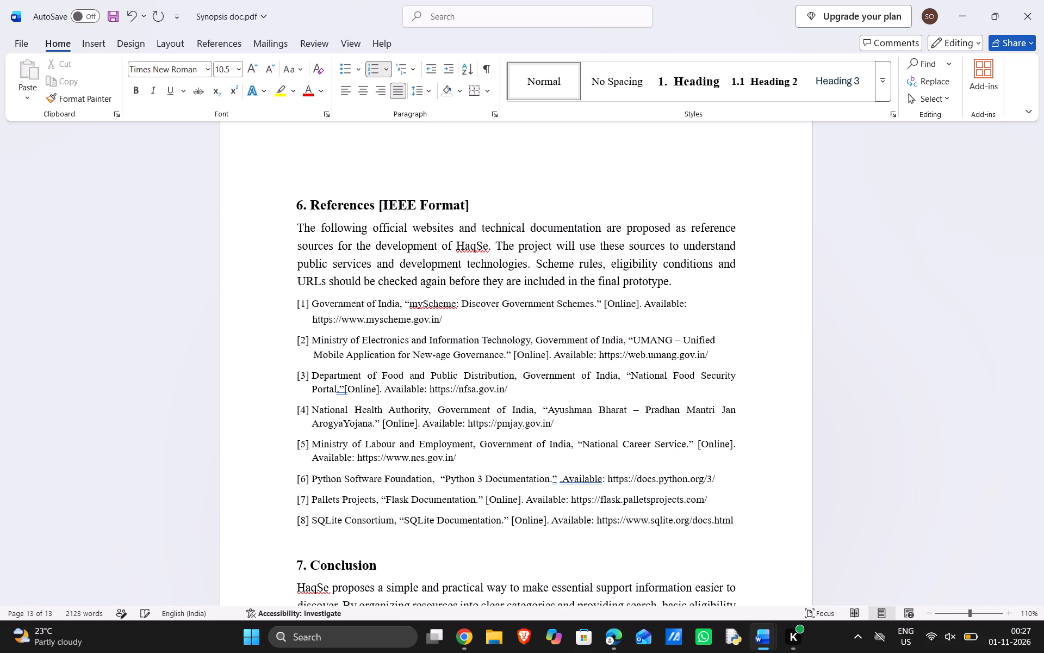
# Save the synopsis document.
pyautogui.scroll(-1, 680, 482)
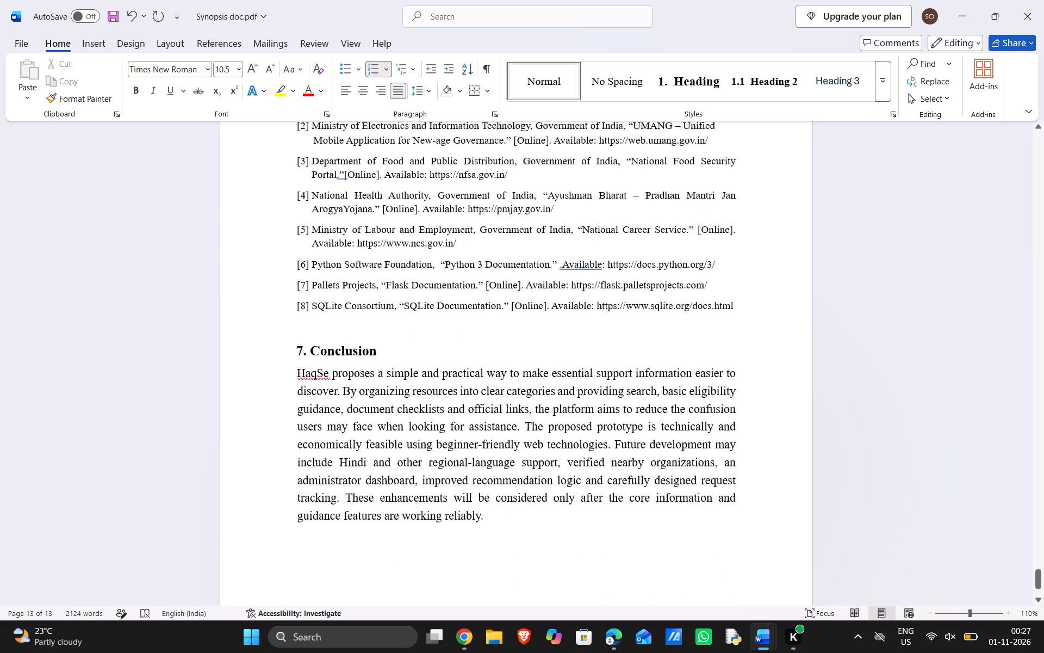
pyautogui.scroll(-7, 680, 482)
pyautogui.scroll(6, 680, 482)
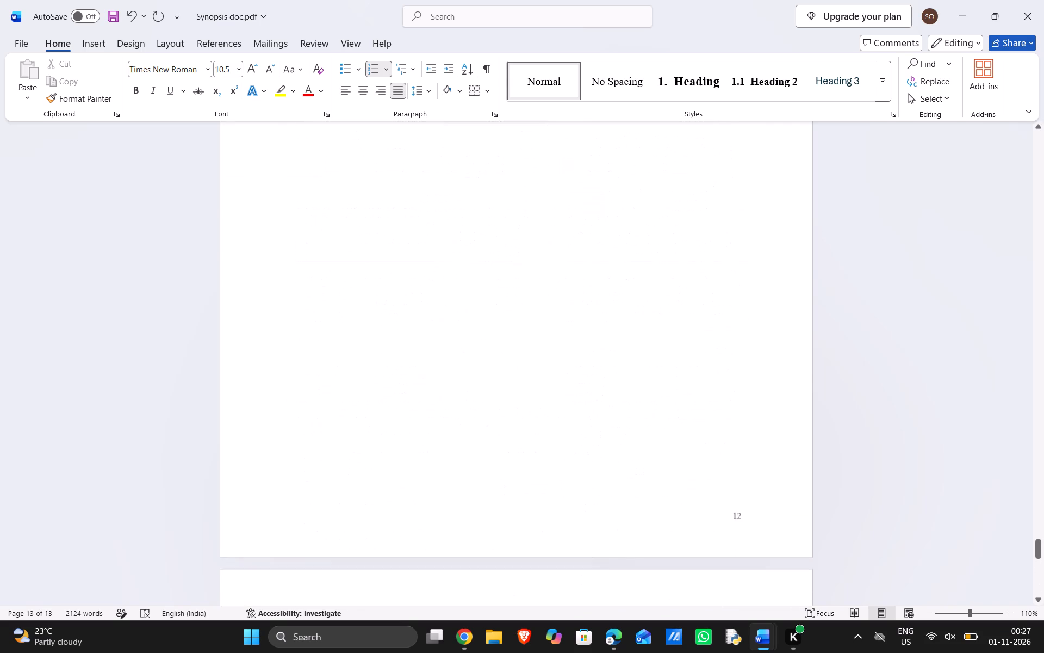
pyautogui.scroll(4, 428, 405)
pyautogui.hotkey('ctrl', 's')
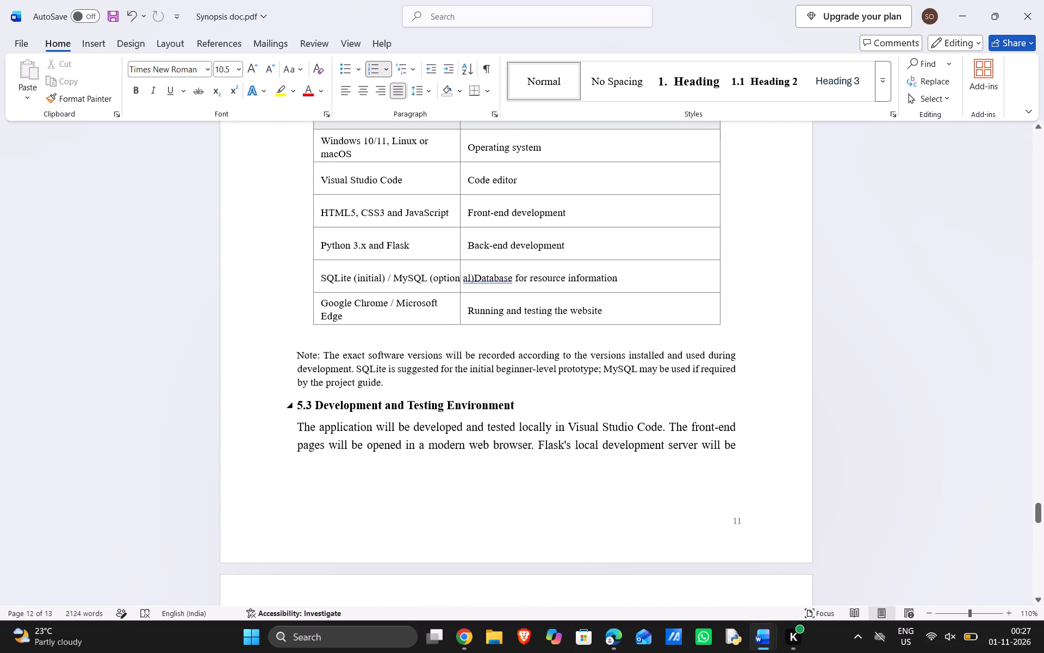
pyautogui.hotkey('ctrl', 's')
pyautogui.hotkey('ctrl', 's')
pyautogui.hotkey('ctrl', 's')
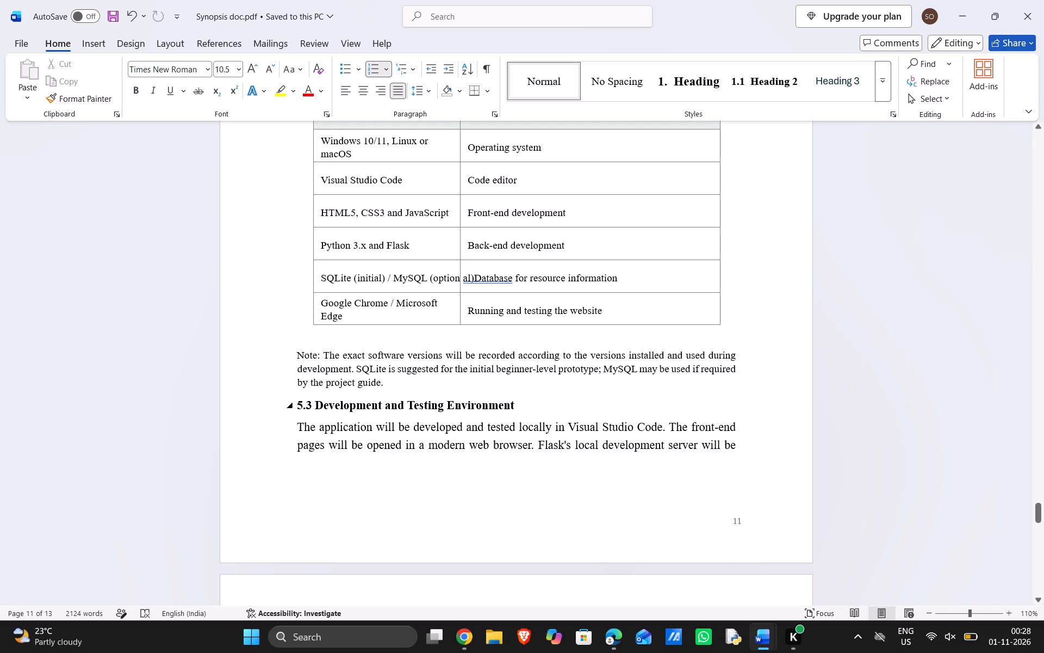
pyautogui.press('s')
pyautogui.hotkey('ctrl', 's')
# Open Synopsis doc.pdf from the recent documents list.
pyautogui.scroll(6, 428, 405)
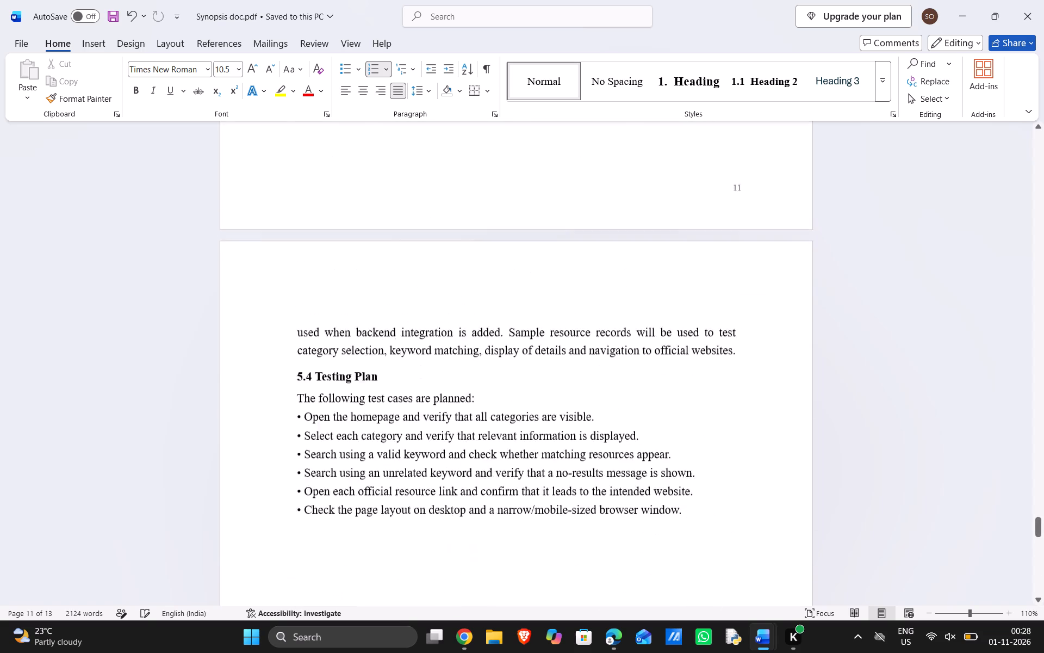
pyautogui.scroll(5, 428, 405)
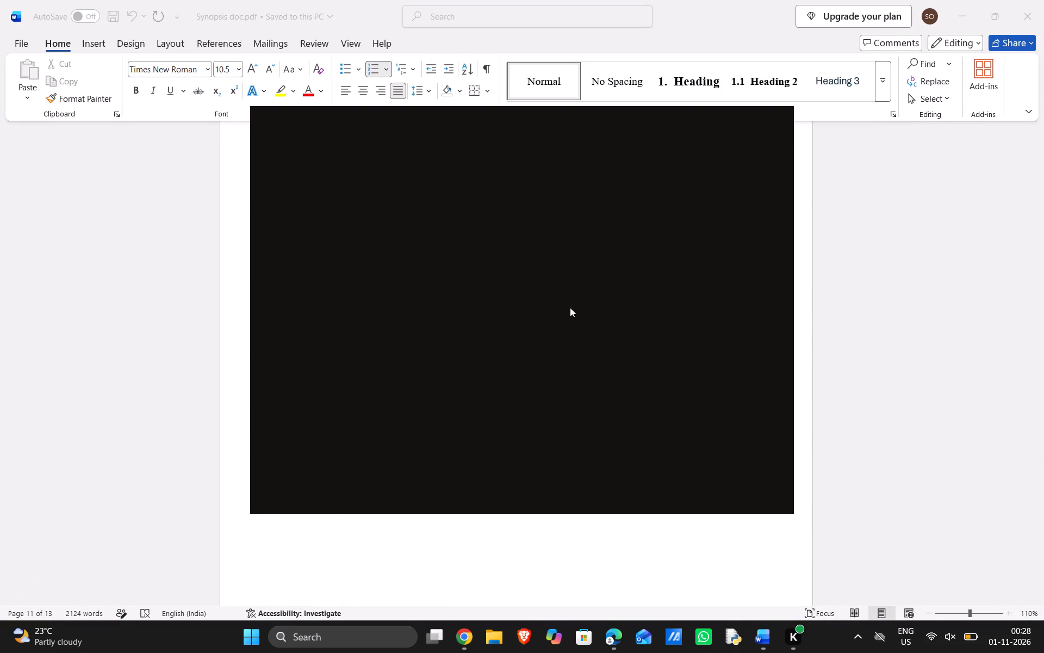
pyautogui.click(842, 286)
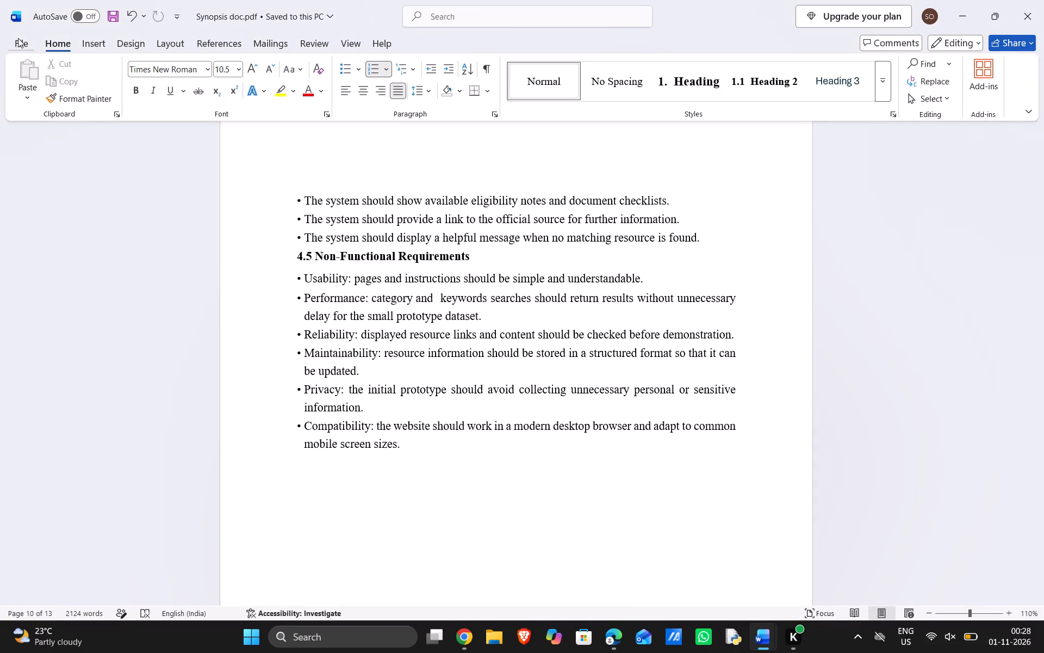
pyautogui.click(18, 38)
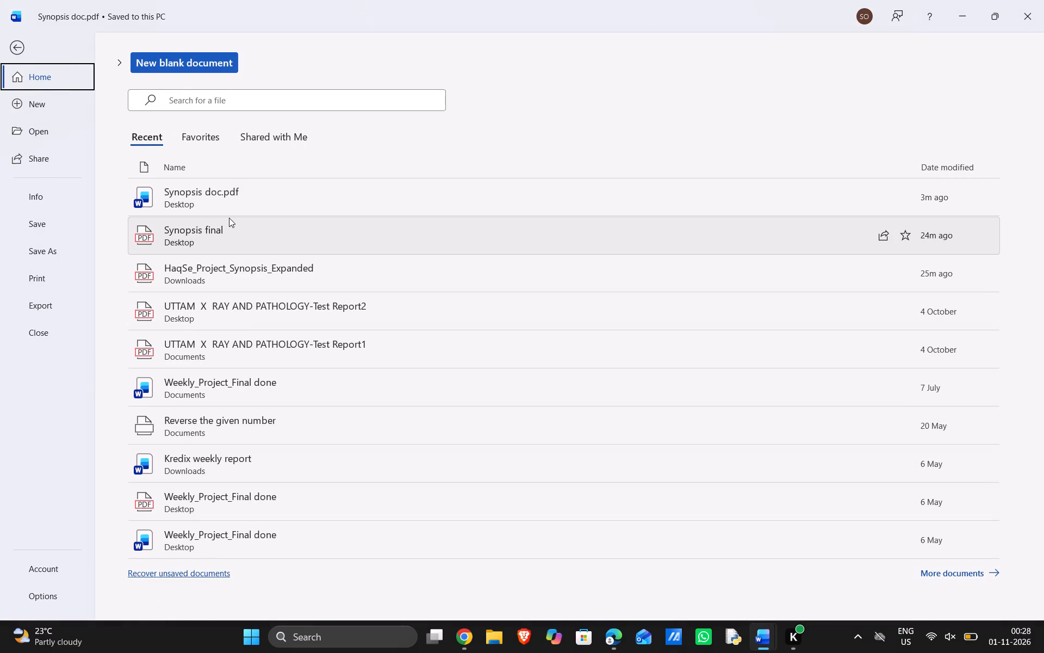
pyautogui.click(228, 211)
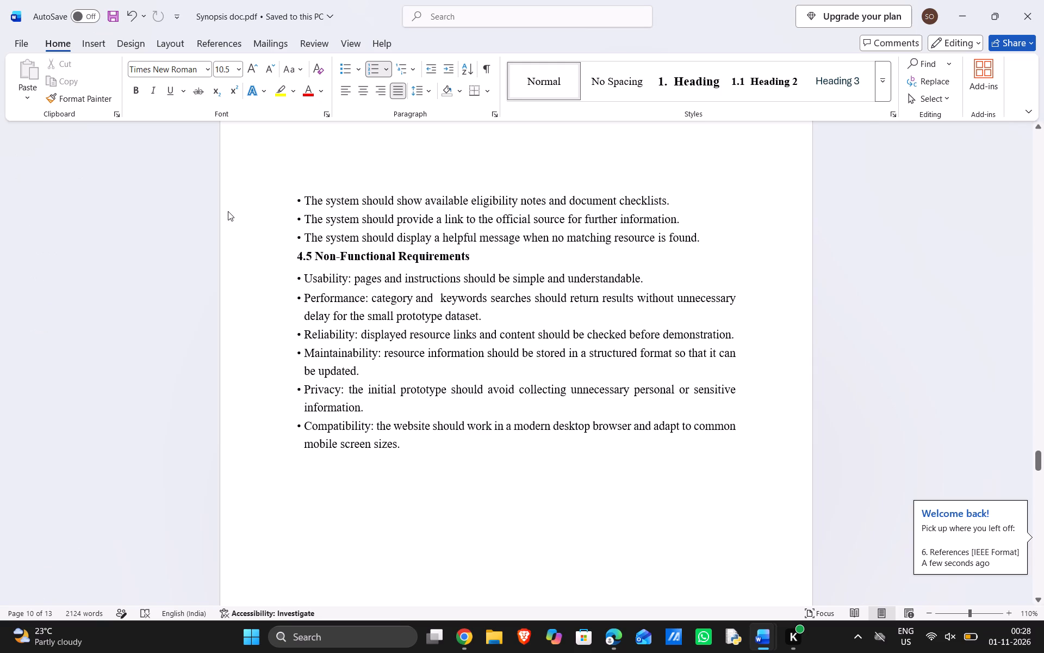
# Look through the synopsis pages from section 4 back to the cover page.
pyautogui.scroll(6, 464, 291)
pyautogui.scroll(-1, 464, 291)
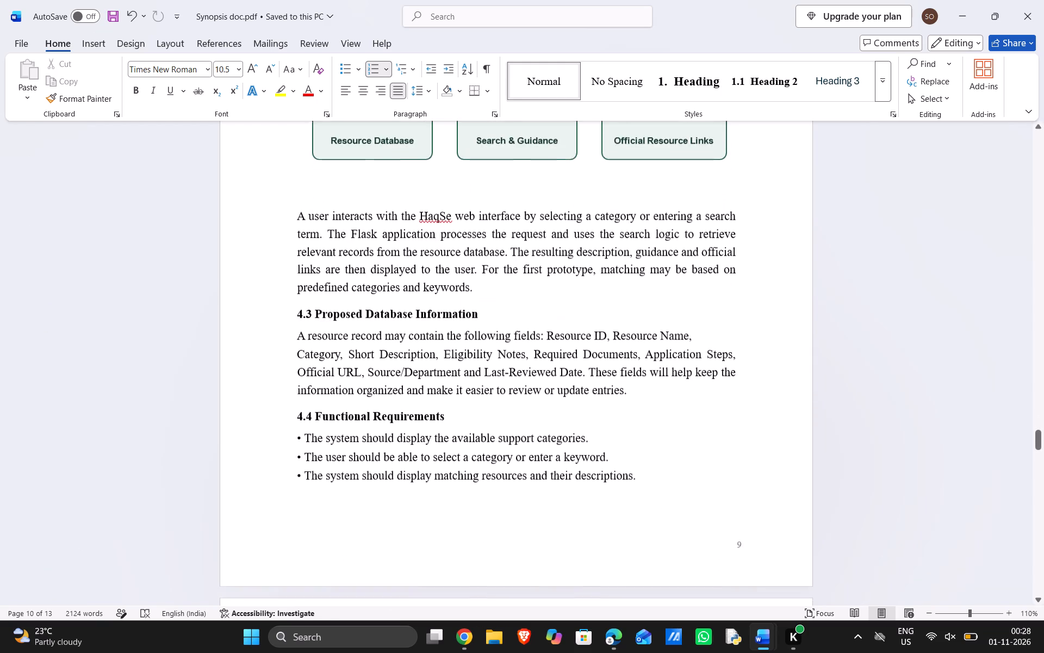
pyautogui.scroll(-1, 464, 291)
pyautogui.scroll(20, 464, 291)
pyautogui.scroll(20, 464, 291)
pyautogui.scroll(1, 464, 291)
pyautogui.scroll(-6, 464, 291)
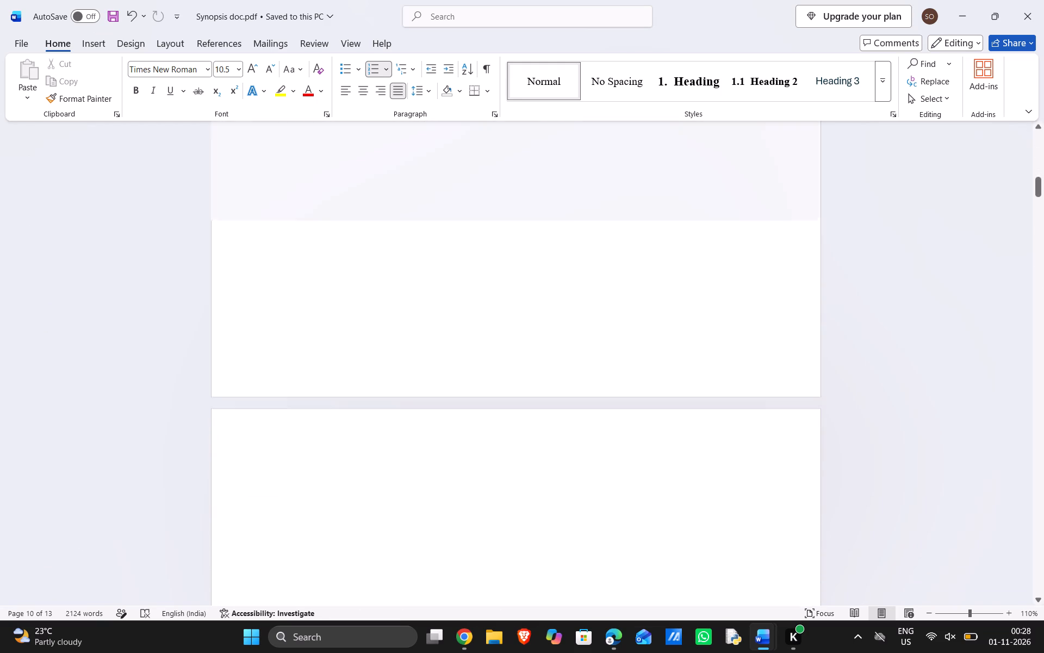
pyautogui.scroll(-3, 464, 291)
pyautogui.scroll(1, 464, 291)
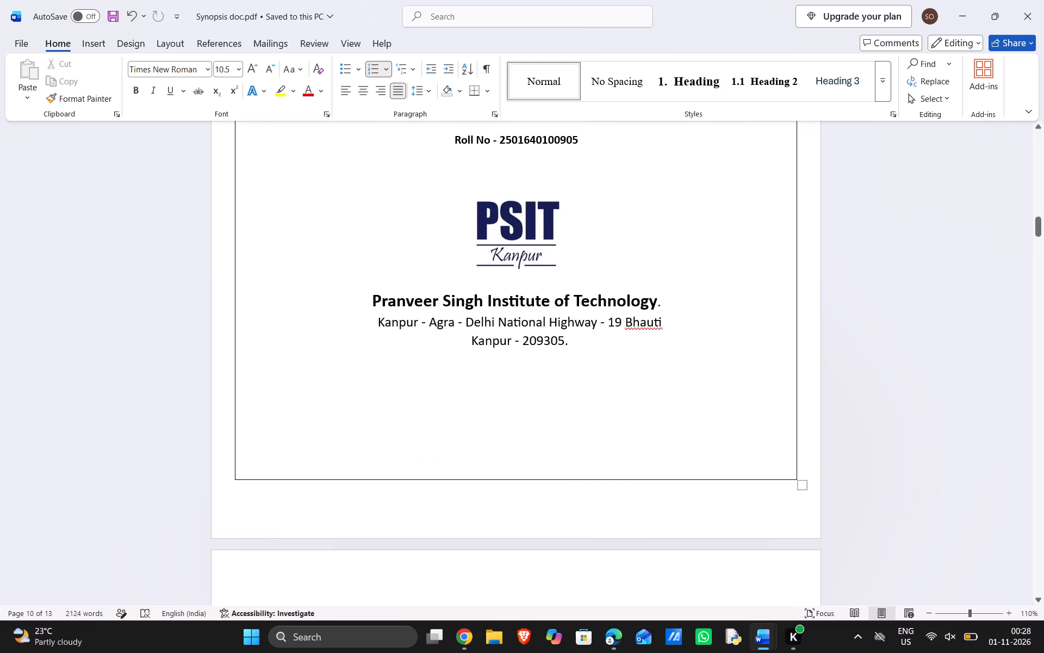
# Save the synopsis to the Desktop as a PDF named Synopsis doc, replacing the existing file.
pyautogui.click(29, 41)
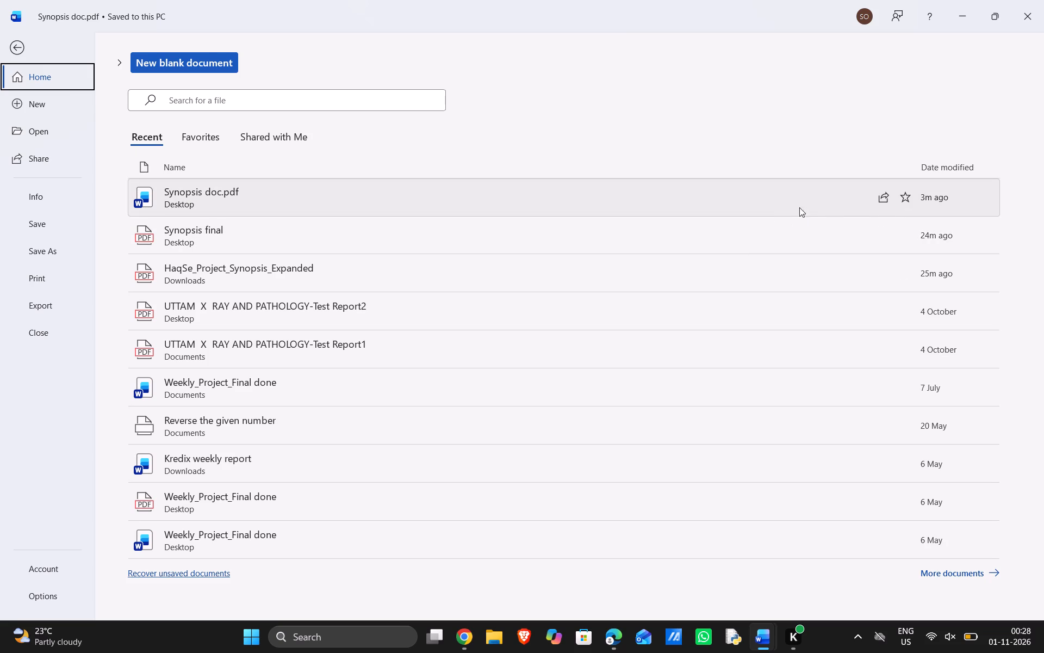
pyautogui.rightClick(780, 207)
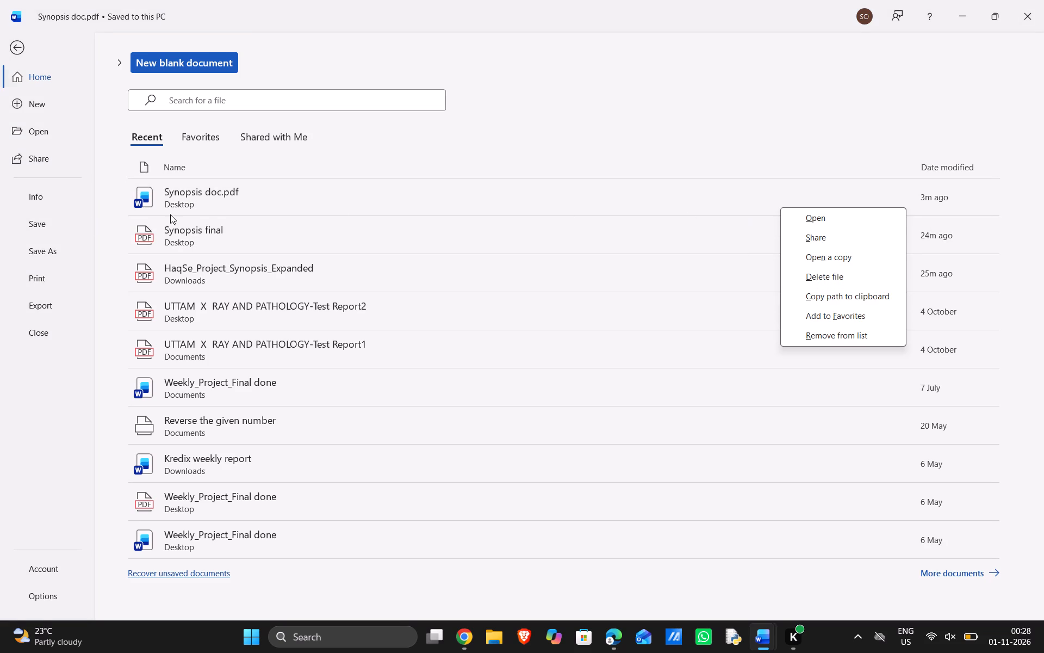
pyautogui.click(34, 248)
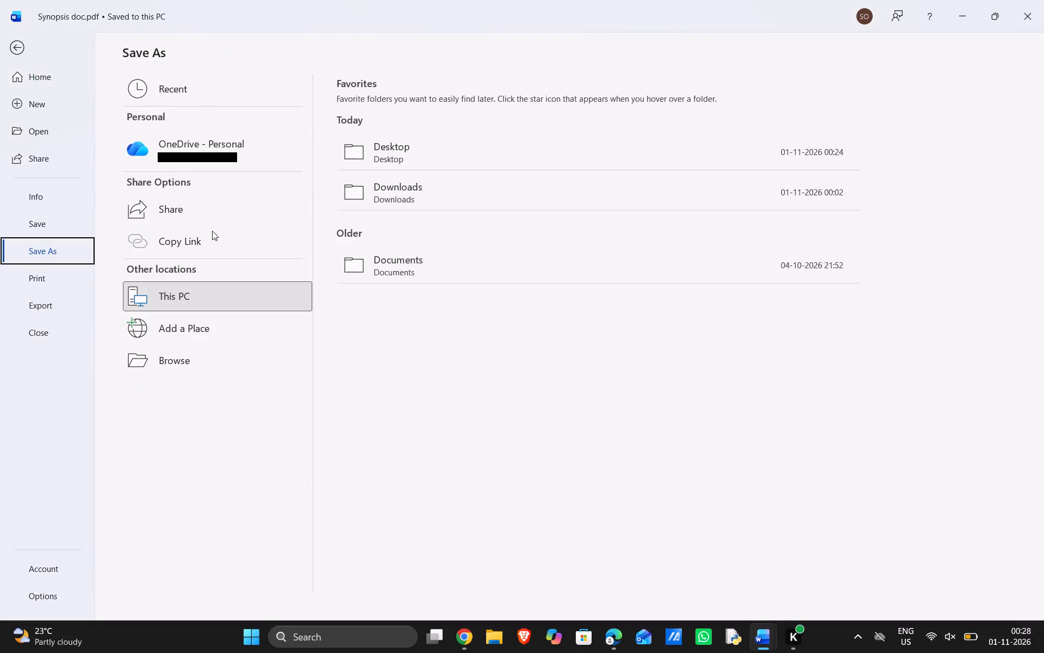
pyautogui.click(414, 153)
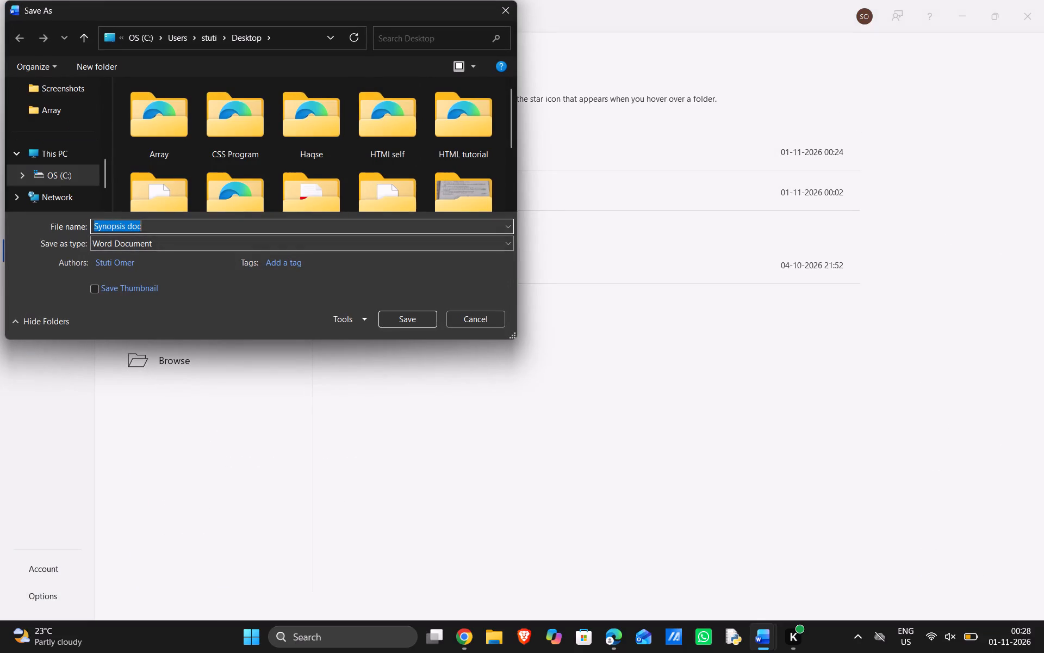
pyautogui.click(207, 243)
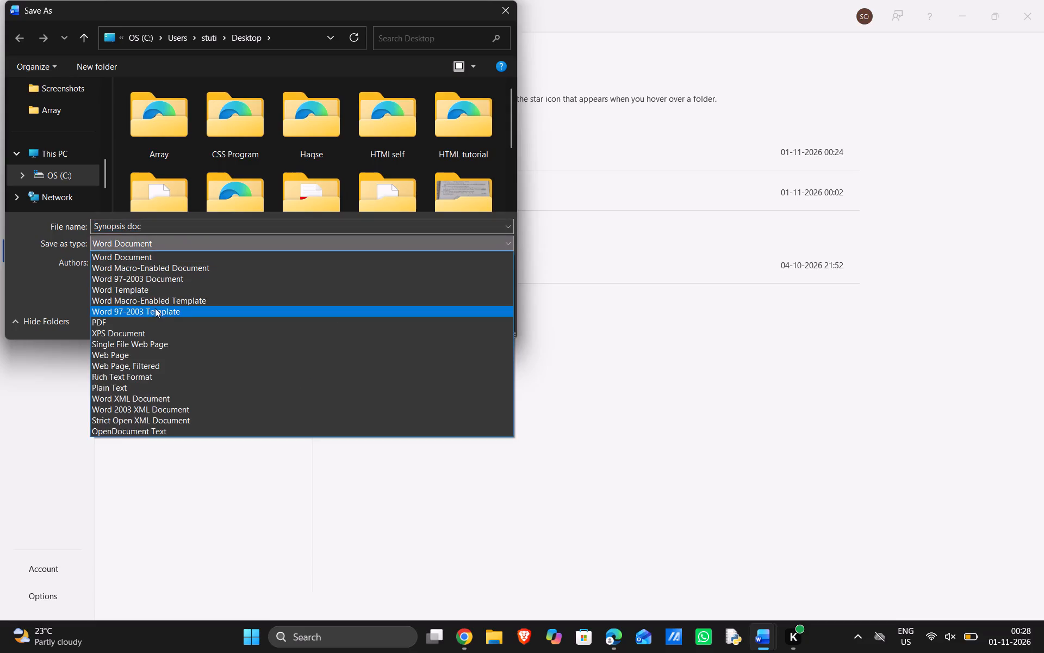
pyautogui.click(129, 320)
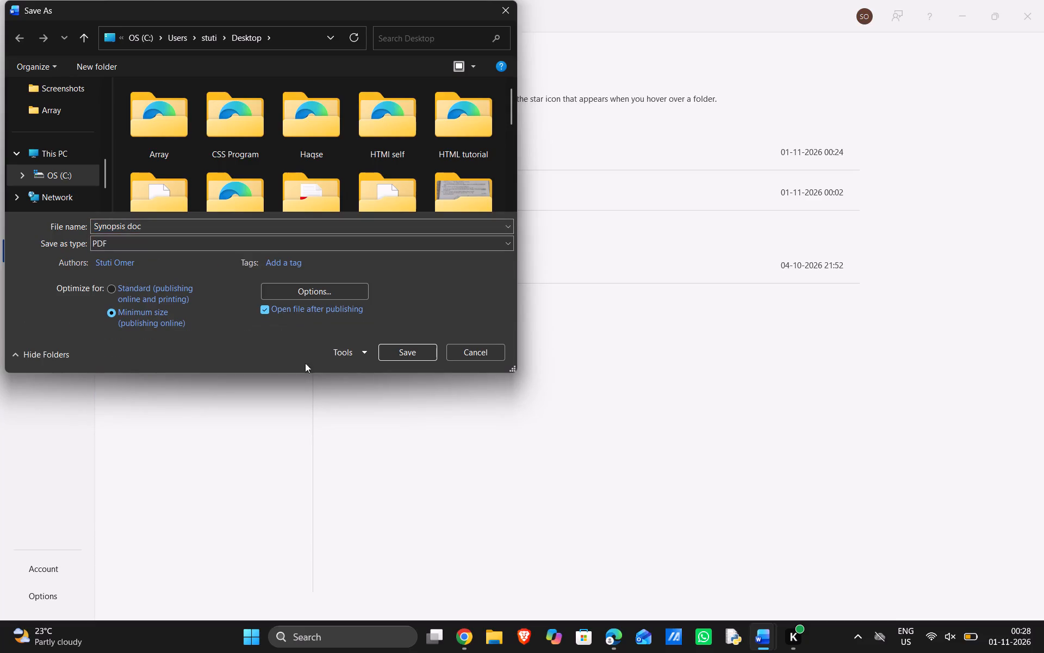
pyautogui.click(397, 354)
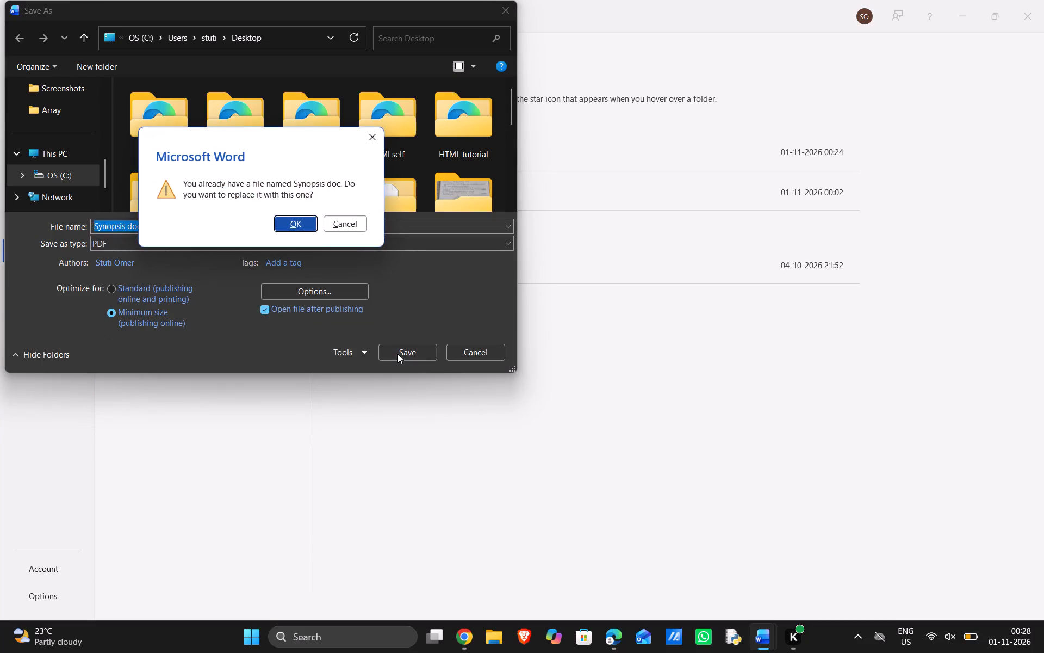
pyautogui.click(297, 218)
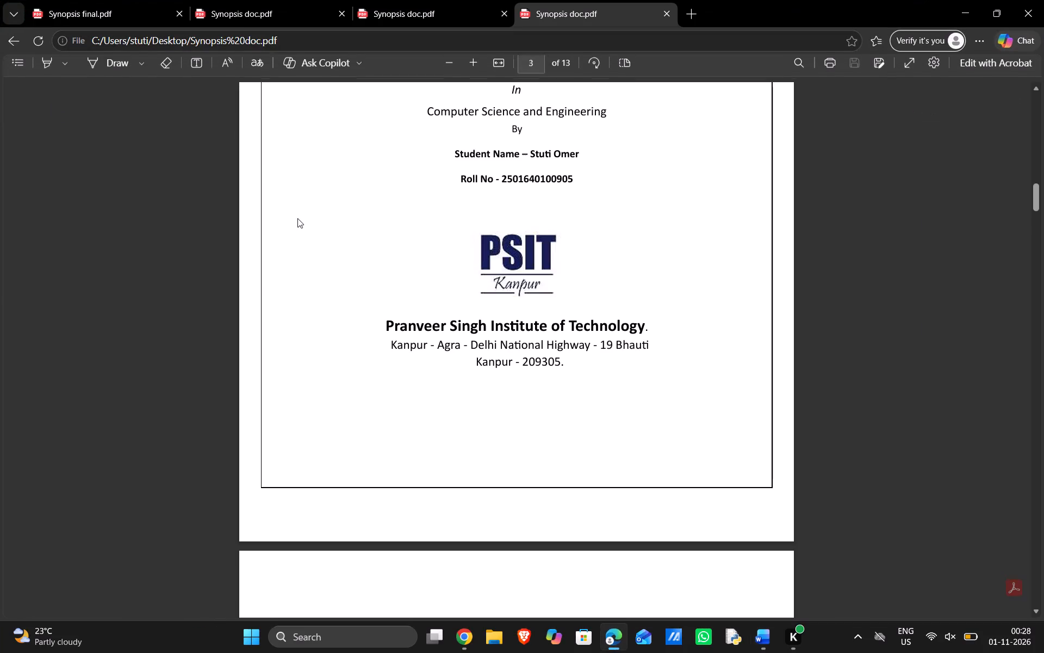
# Review the exported PDF from the cover page through the references and conclusion, and back towards the front pages.
pyautogui.scroll(-8, 425, 298)
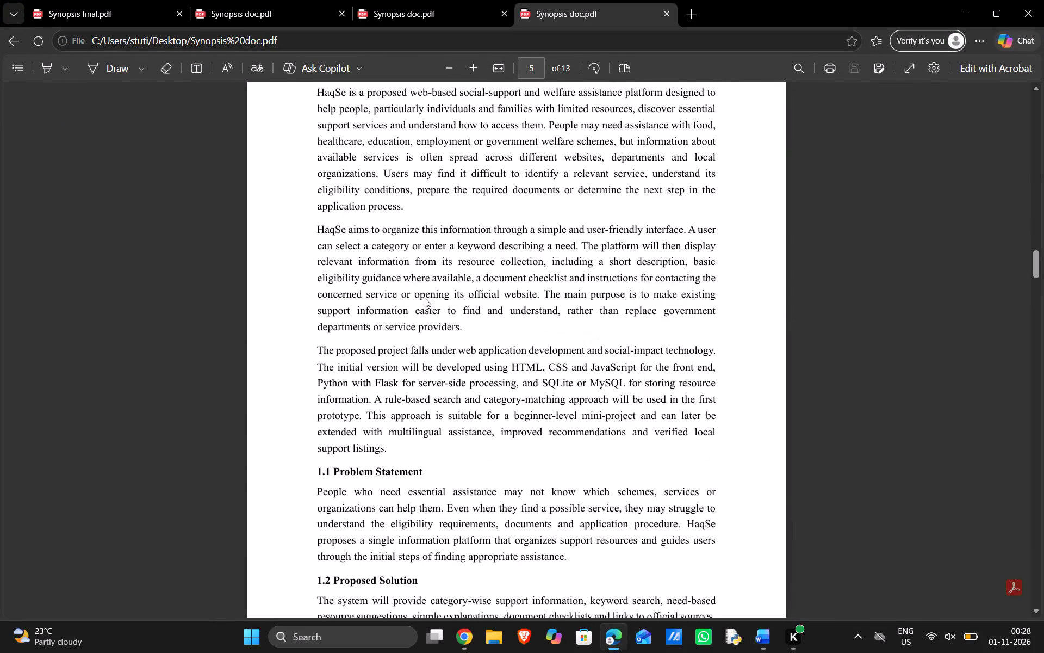
pyautogui.scroll(-11, 425, 298)
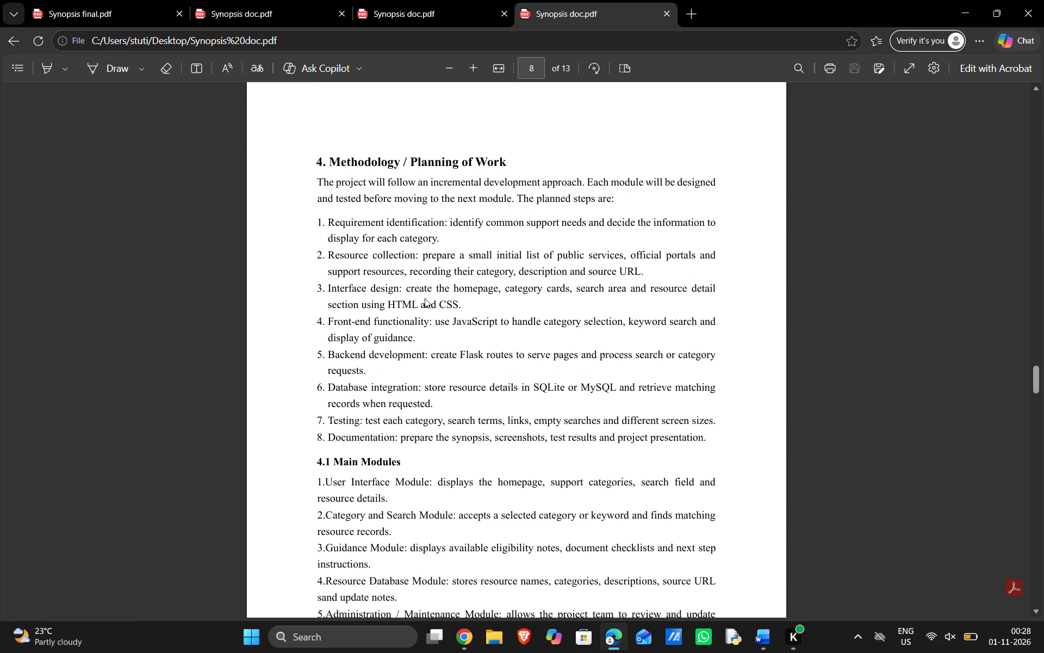
pyautogui.scroll(-13, 425, 298)
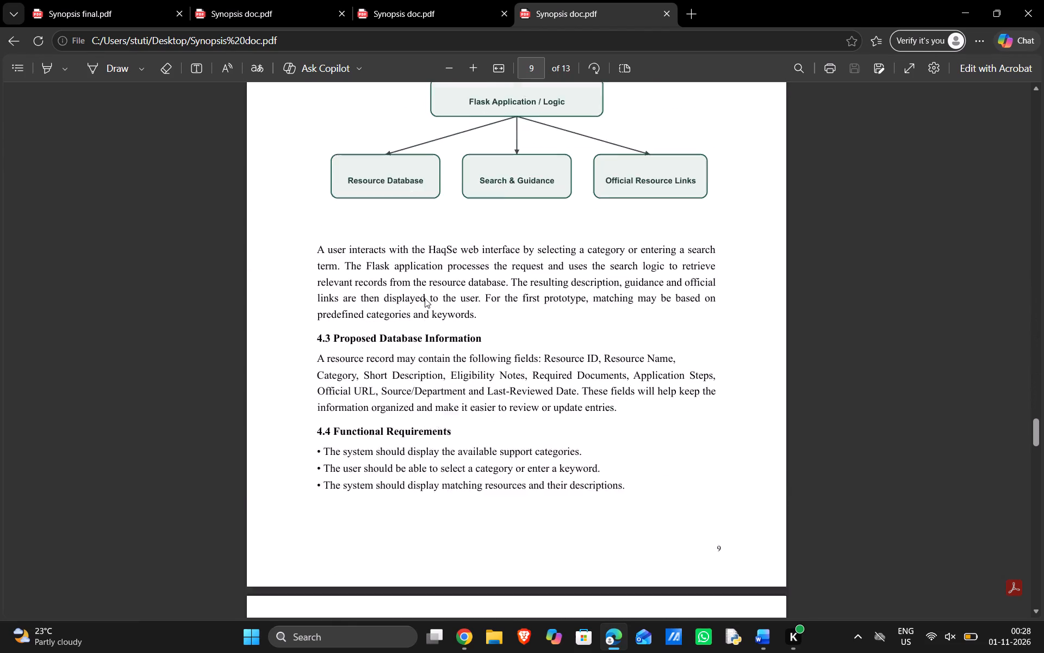
pyautogui.scroll(-15, 425, 298)
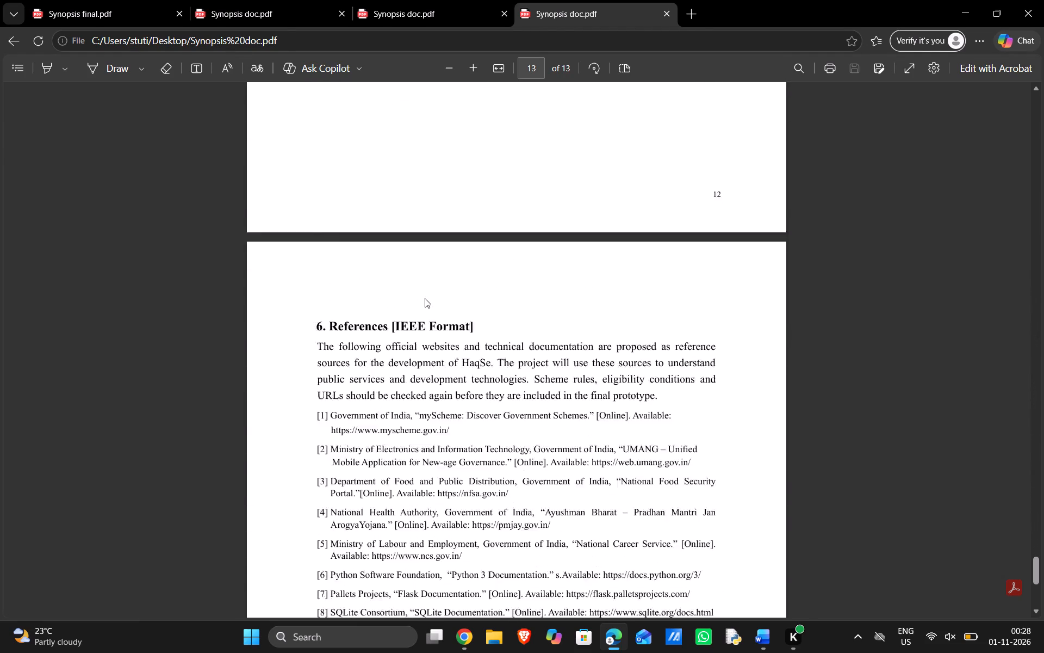
pyautogui.scroll(-5, 425, 298)
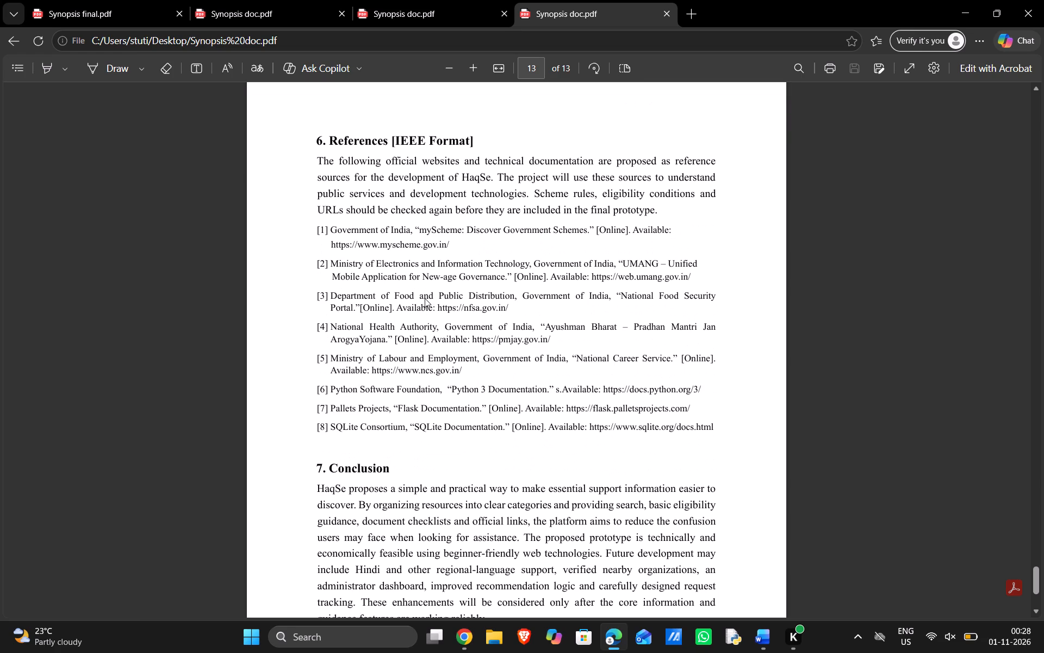
pyautogui.scroll(-1, 425, 298)
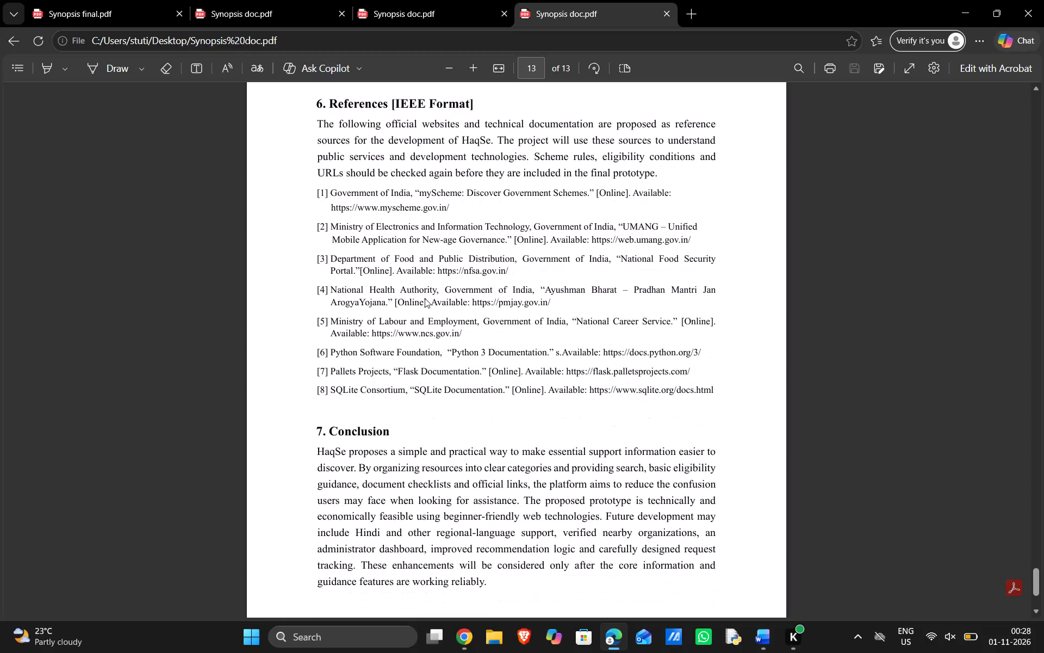
pyautogui.scroll(-5, 425, 298)
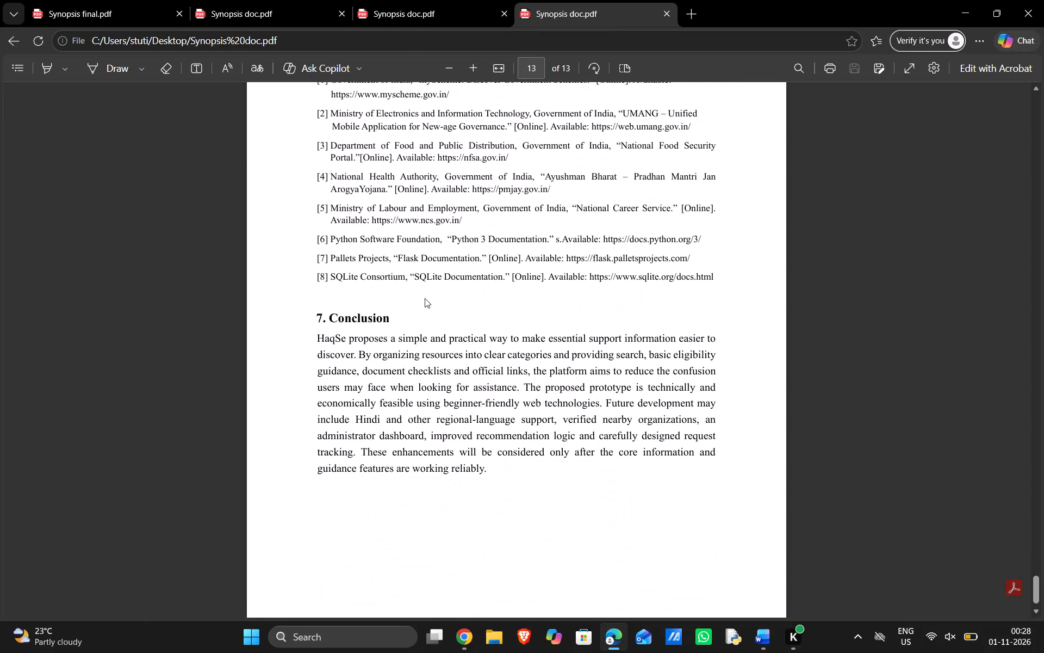
pyautogui.scroll(-2, 425, 298)
pyautogui.scroll(19, 425, 298)
pyautogui.scroll(20, 425, 298)
pyautogui.scroll(15, 425, 298)
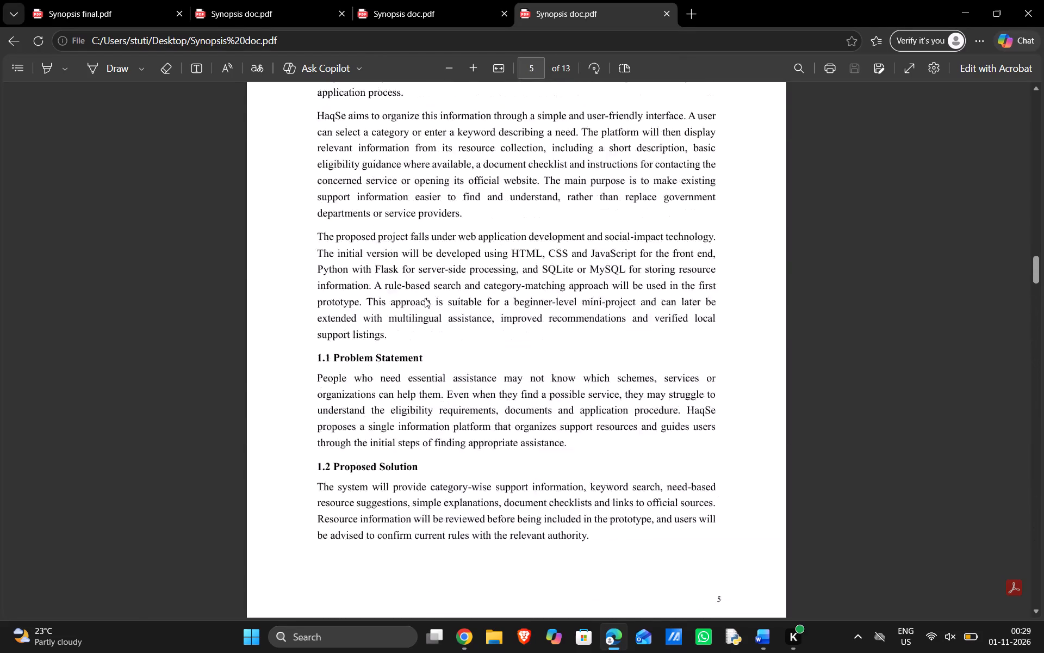
# Switch to Google Chrome and close it, leaving the Sejda PDF editor page without saving its changes.
pyautogui.moveTo(468, 618); pyautogui.dragTo(468, 632)
pyautogui.click(468, 632)
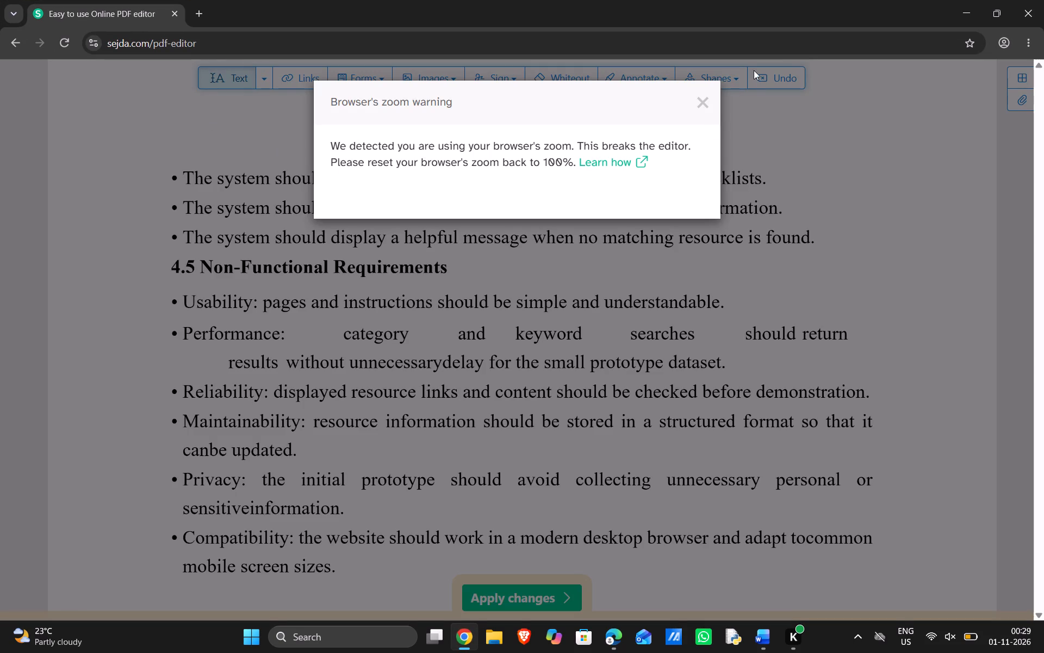
pyautogui.click(1034, 4)
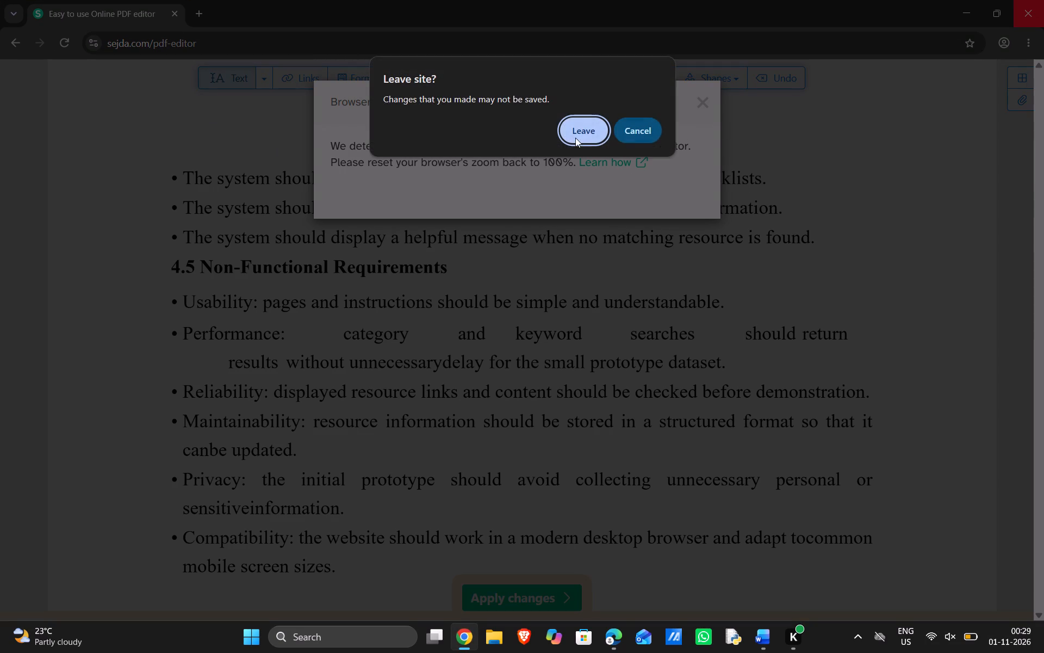
pyautogui.click(573, 137)
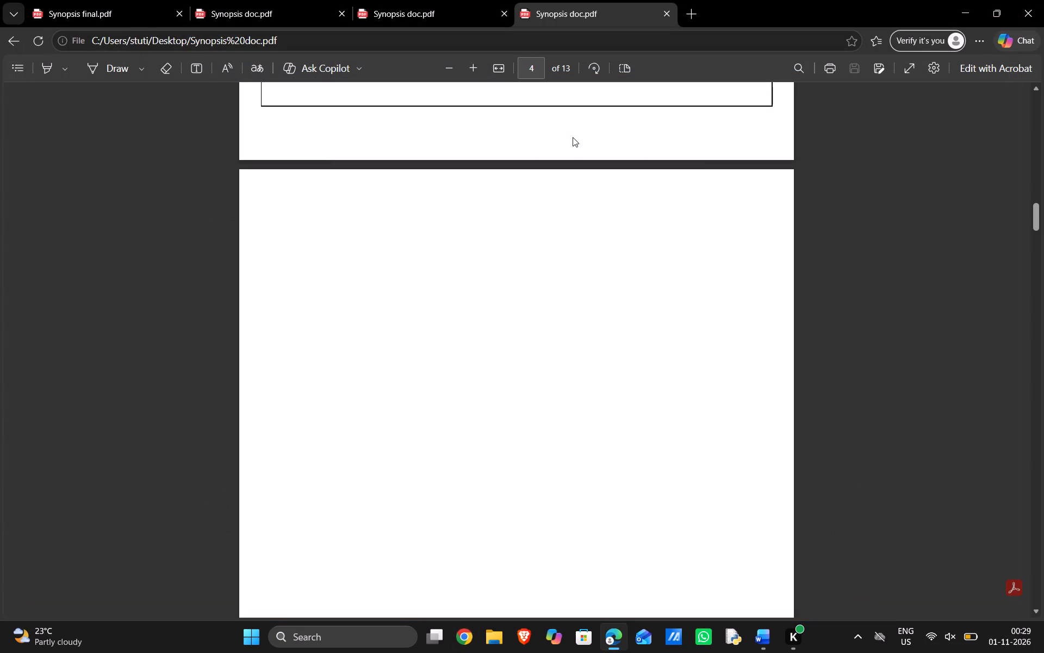
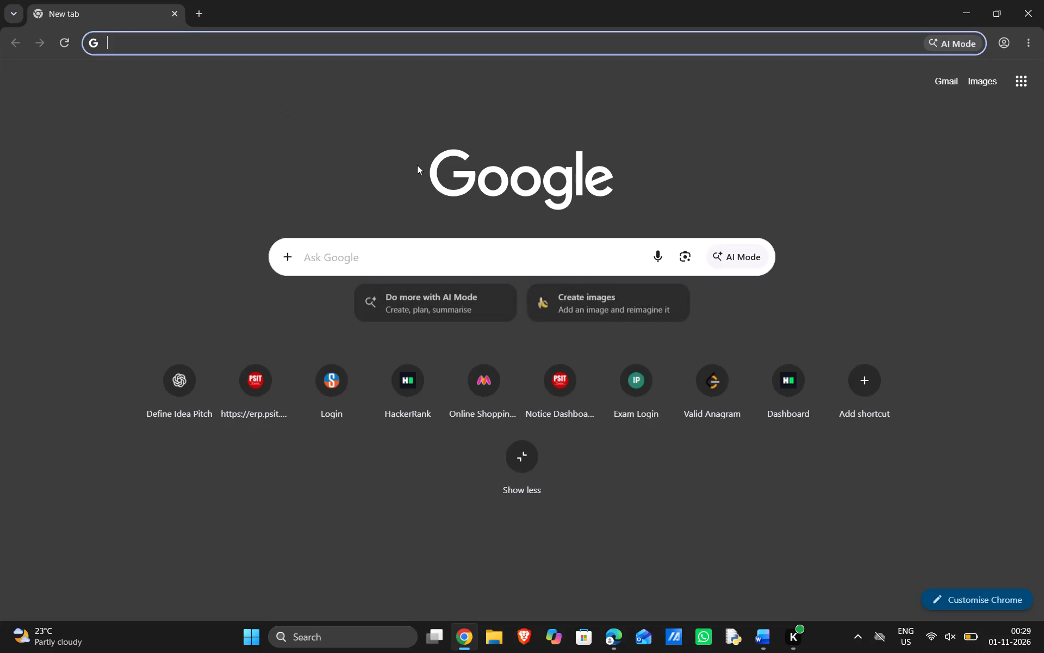
# Open the Sejda online PDF editor and upload the Synopsis doc PDF from the Desktop.
pyautogui.write('se')
pyautogui.press('Return')
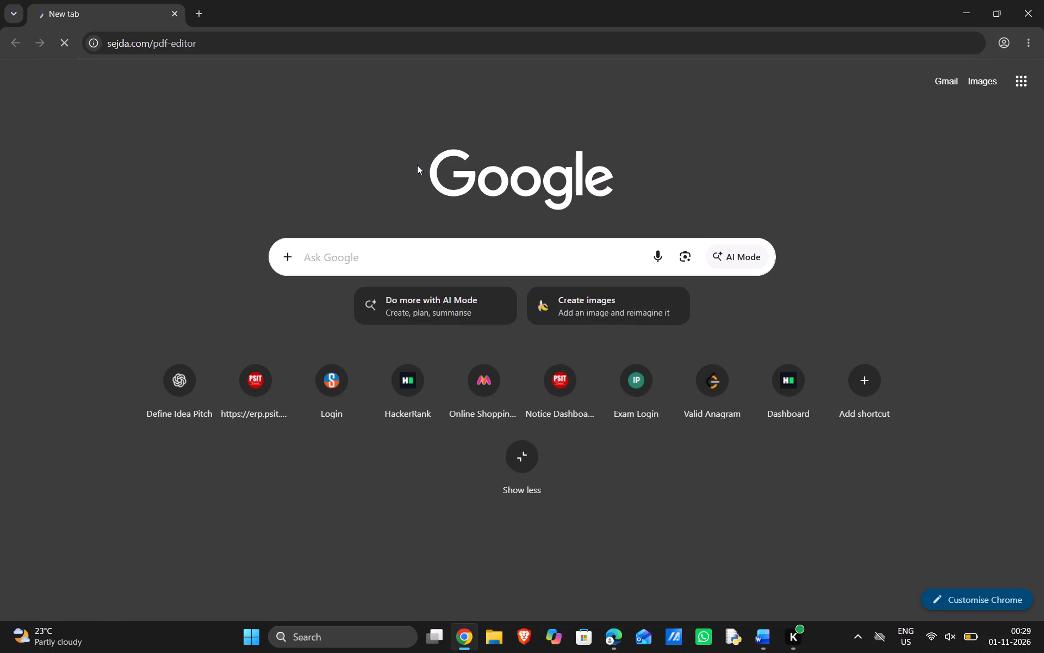
pyautogui.click(501, 321)
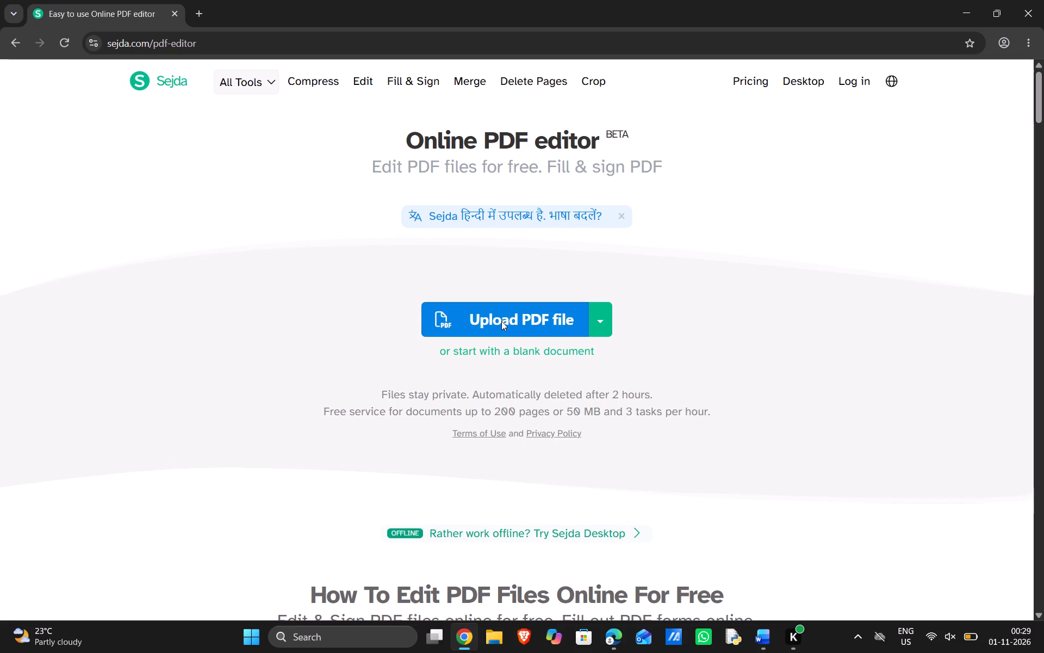
pyautogui.scroll(-1, 393, 263)
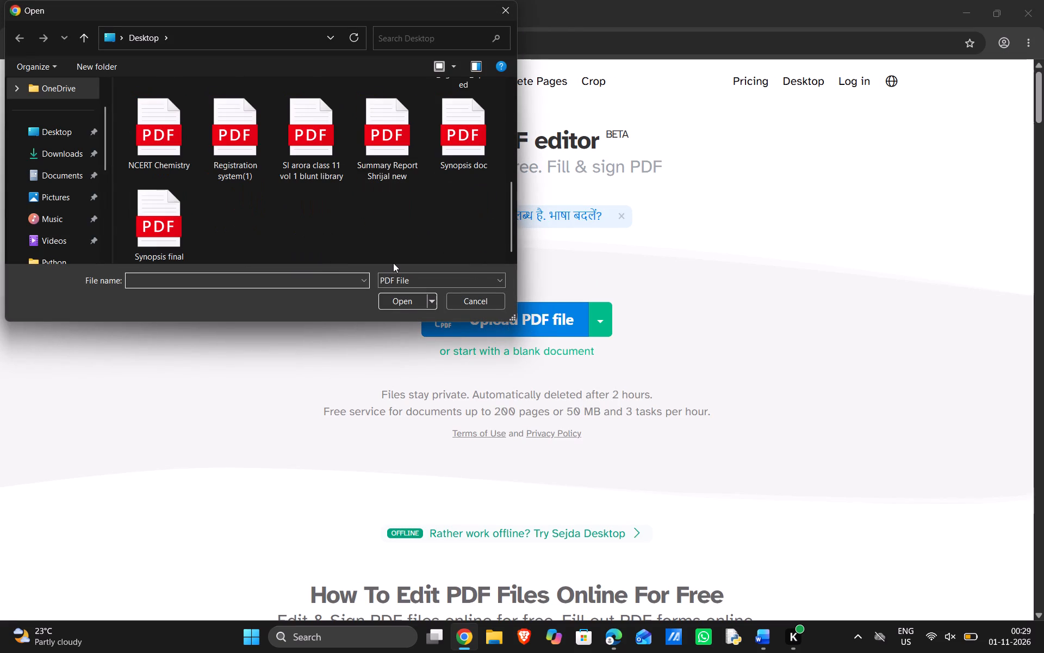
pyautogui.click(428, 136)
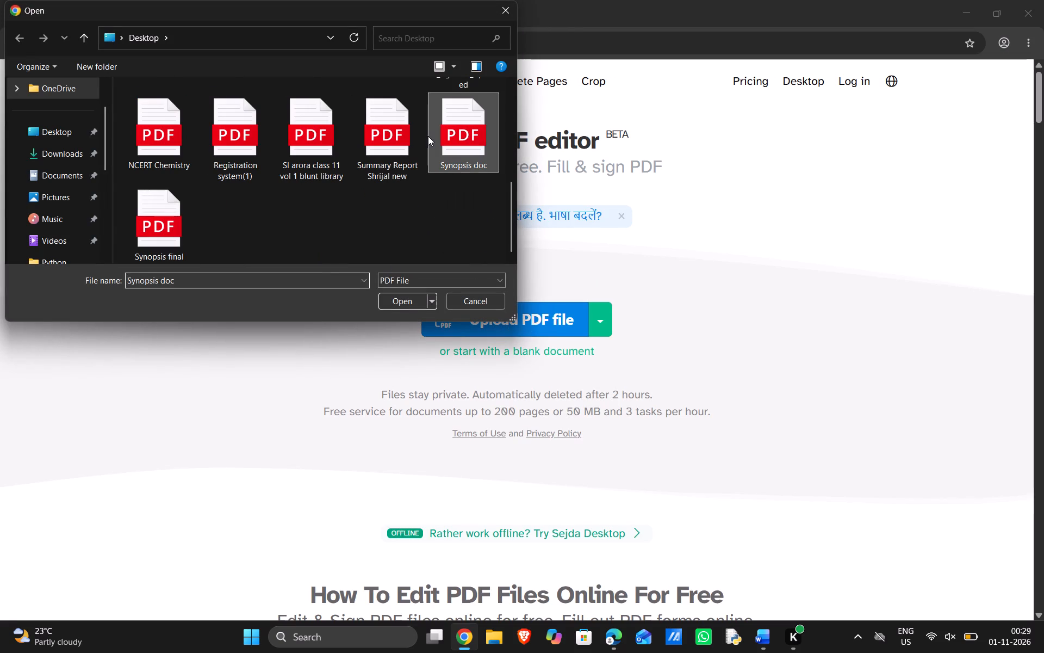
pyautogui.click(403, 301)
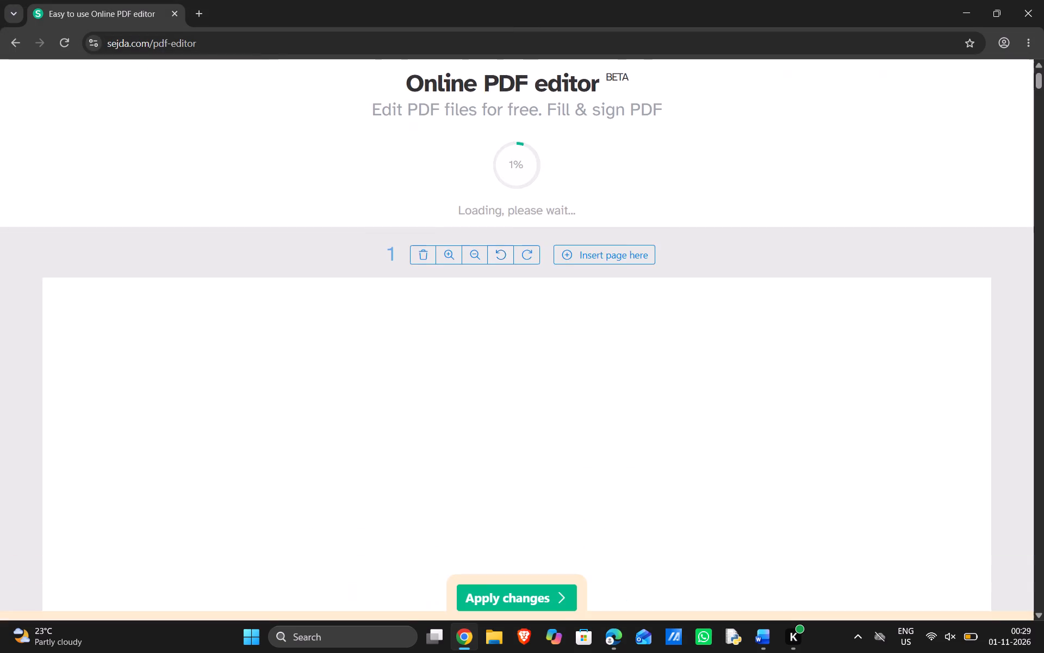
# Delete the two pages before the cover page and the page directly after it.
pyautogui.scroll(2, 540, 396)
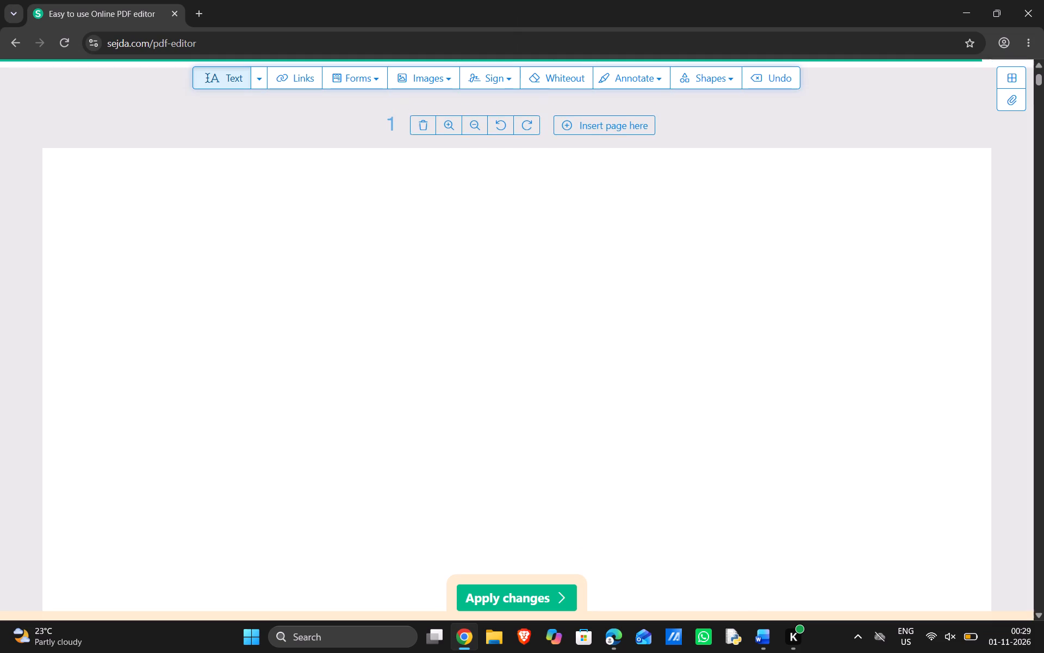
pyautogui.click(421, 150)
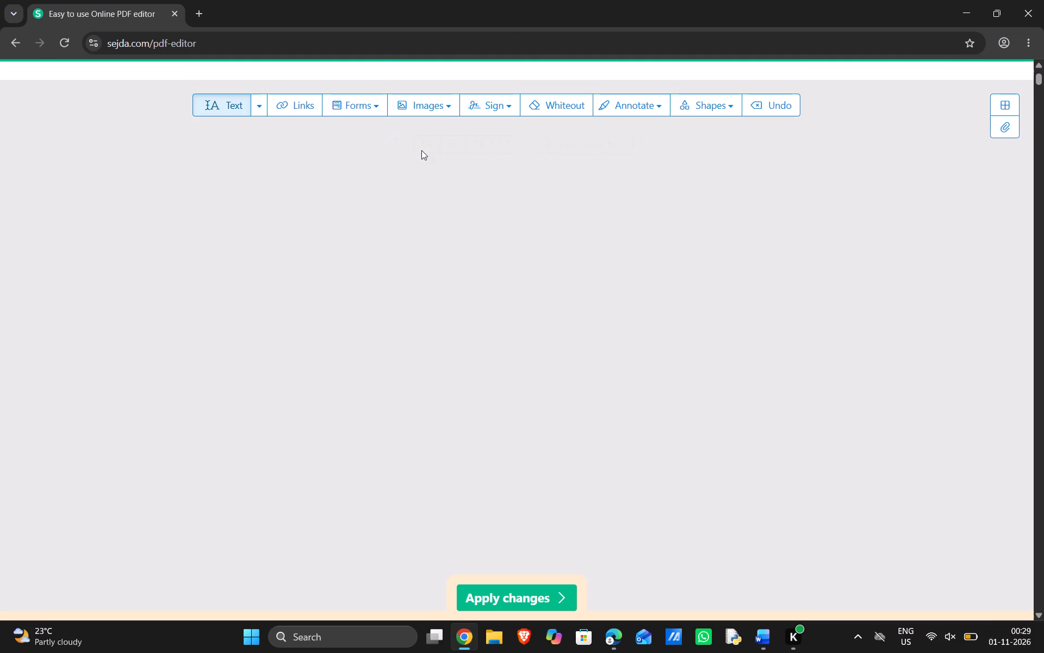
pyautogui.click(421, 168)
pyautogui.scroll(-3, 482, 316)
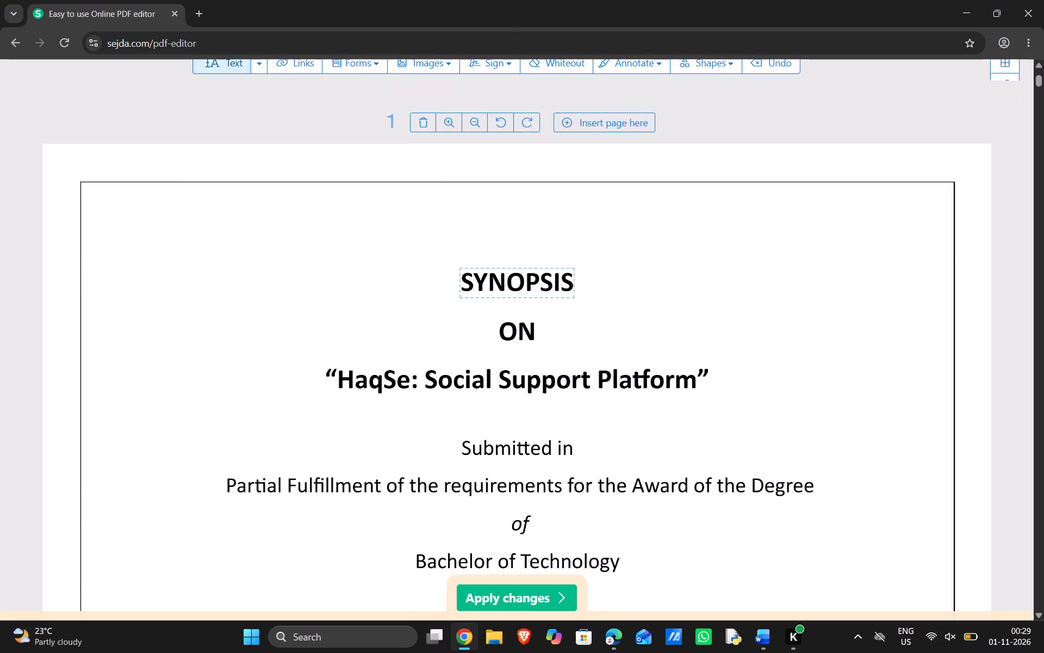
pyautogui.scroll(-7, 482, 316)
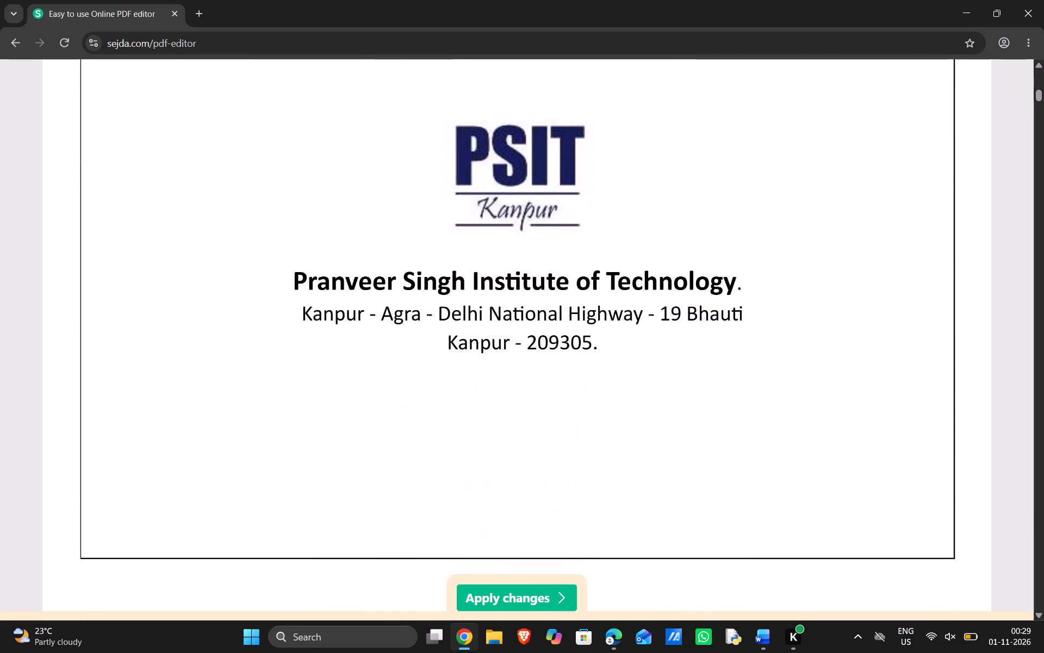
pyautogui.scroll(-2, 482, 316)
pyautogui.scroll(2, 482, 316)
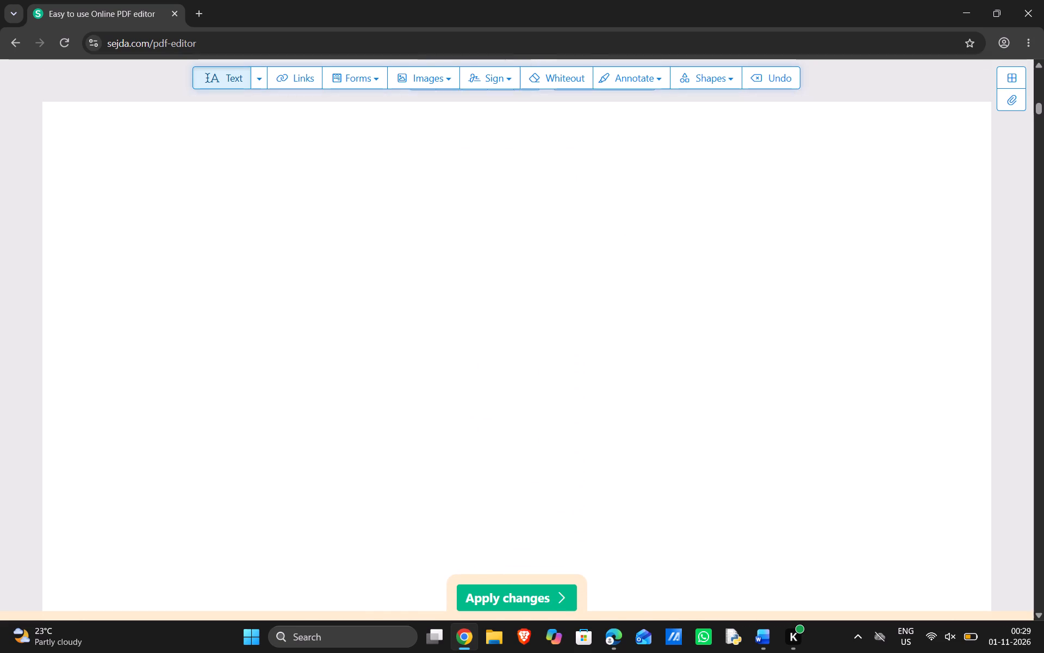
pyautogui.scroll(2, 482, 316)
pyautogui.click(419, 223)
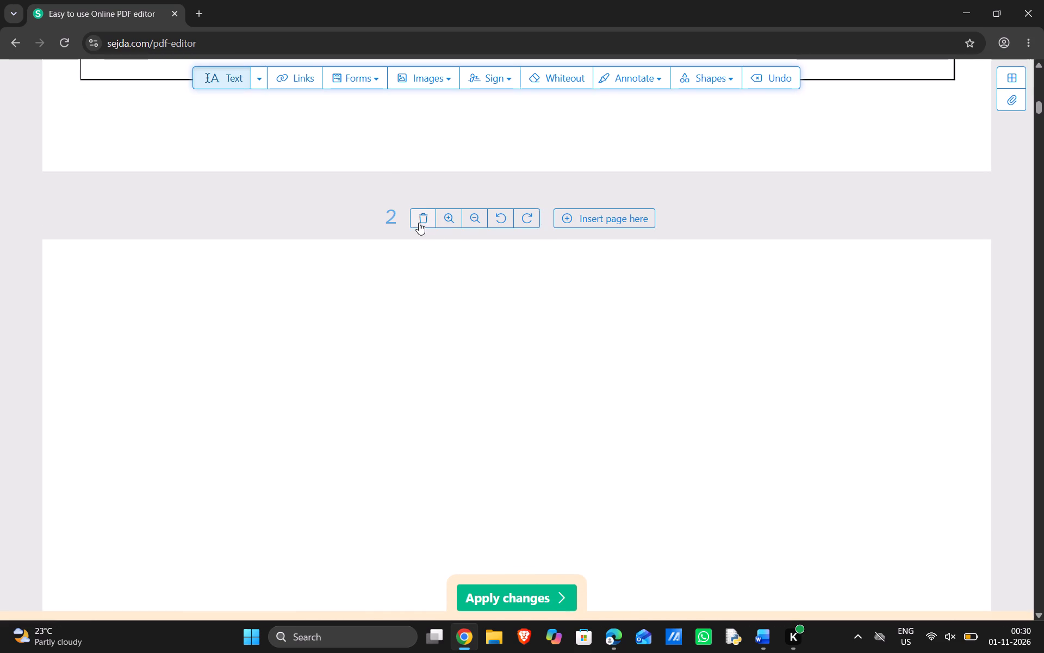
# Erase the printed page numbers 5 and 6 at the bottom of the pages ending with sections 1.2 and 3.1.
pyautogui.scroll(-8, 481, 308)
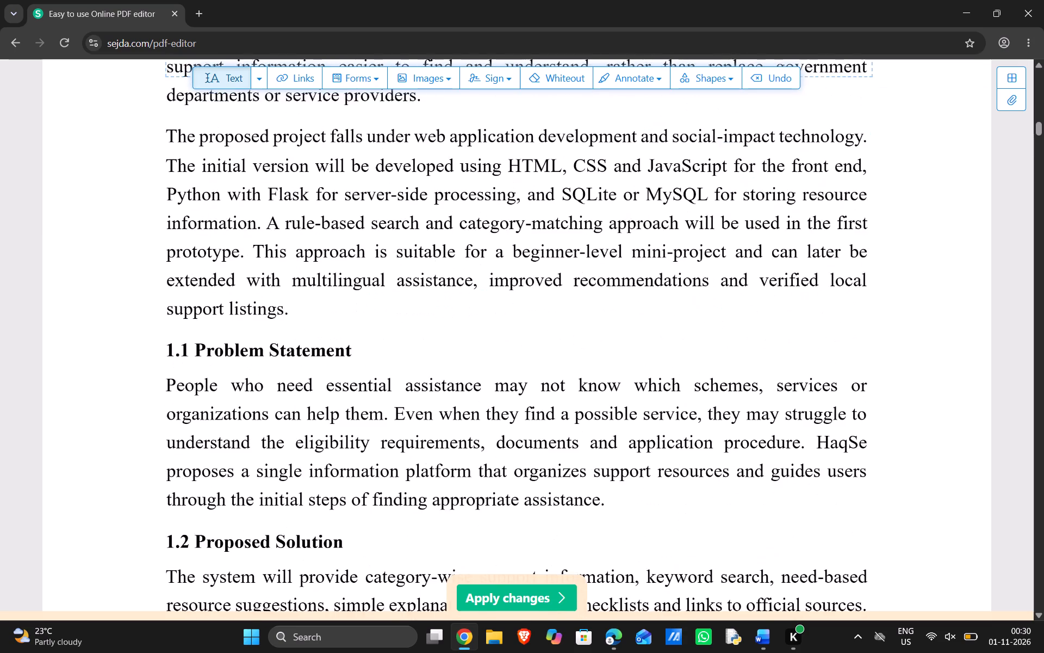
pyautogui.scroll(-4, 481, 308)
pyautogui.click(871, 313)
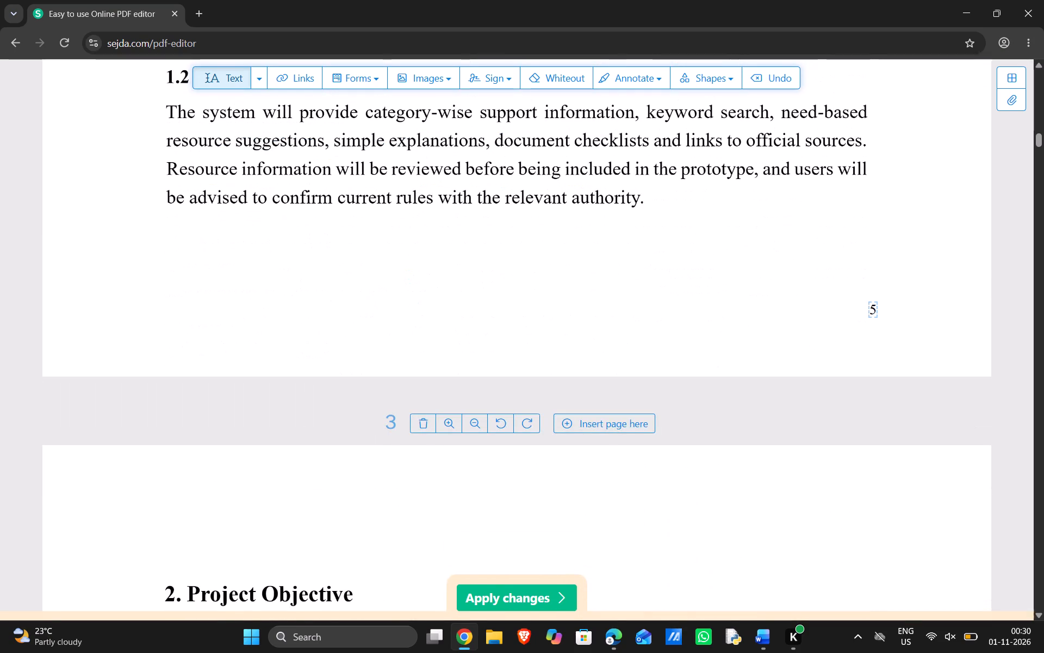
pyautogui.press('Right')
pyautogui.press('BackSpace')
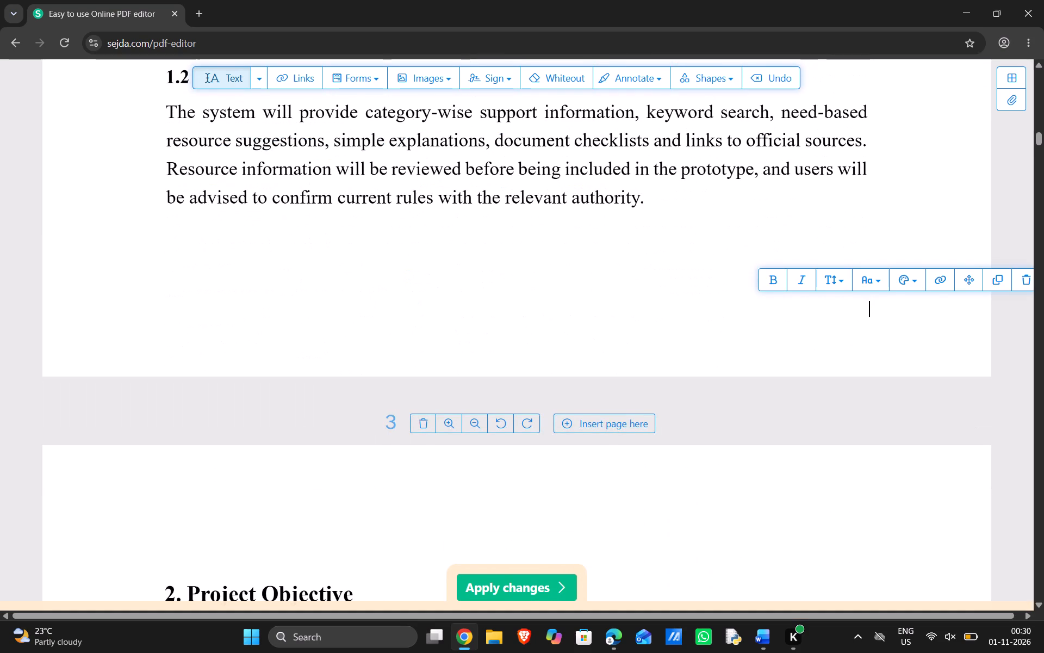
pyautogui.scroll(-12, 871, 313)
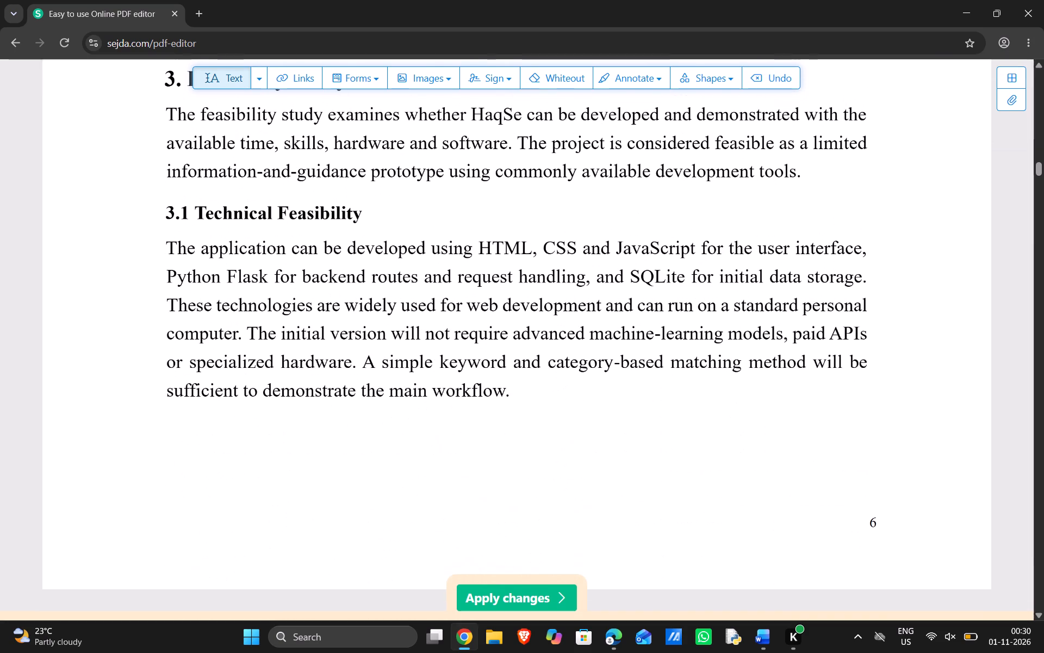
pyautogui.click(875, 527)
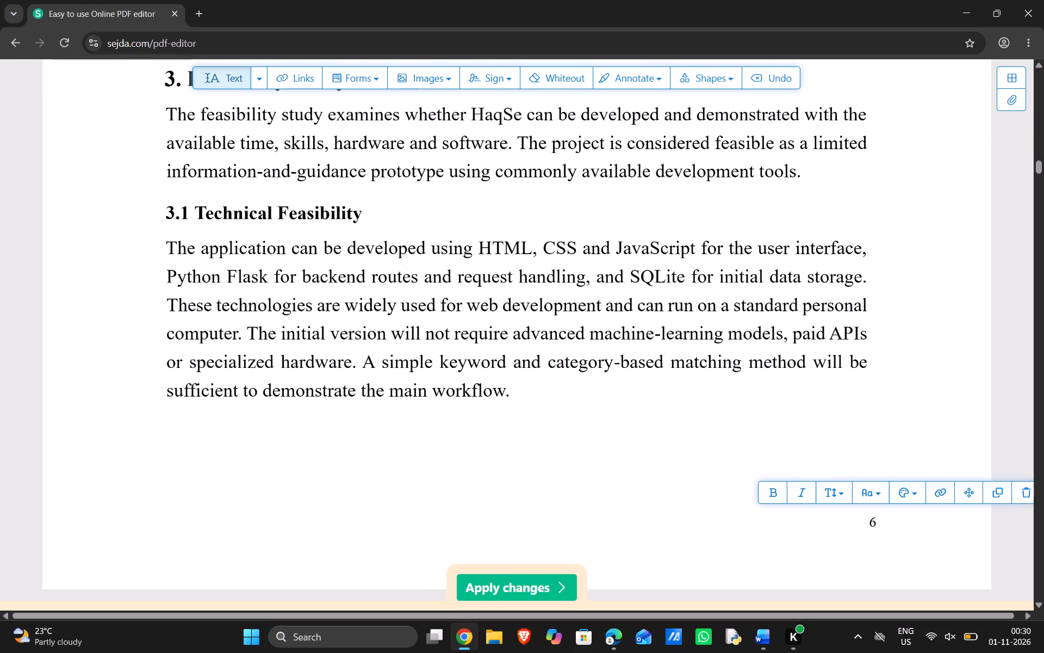
pyautogui.press('Right')
pyautogui.press('BackSpace')
# Erase the printed page numbers 8 and 9 at the bottom of the pages before and after the 4.2 heading.
pyautogui.scroll(-7, 875, 527)
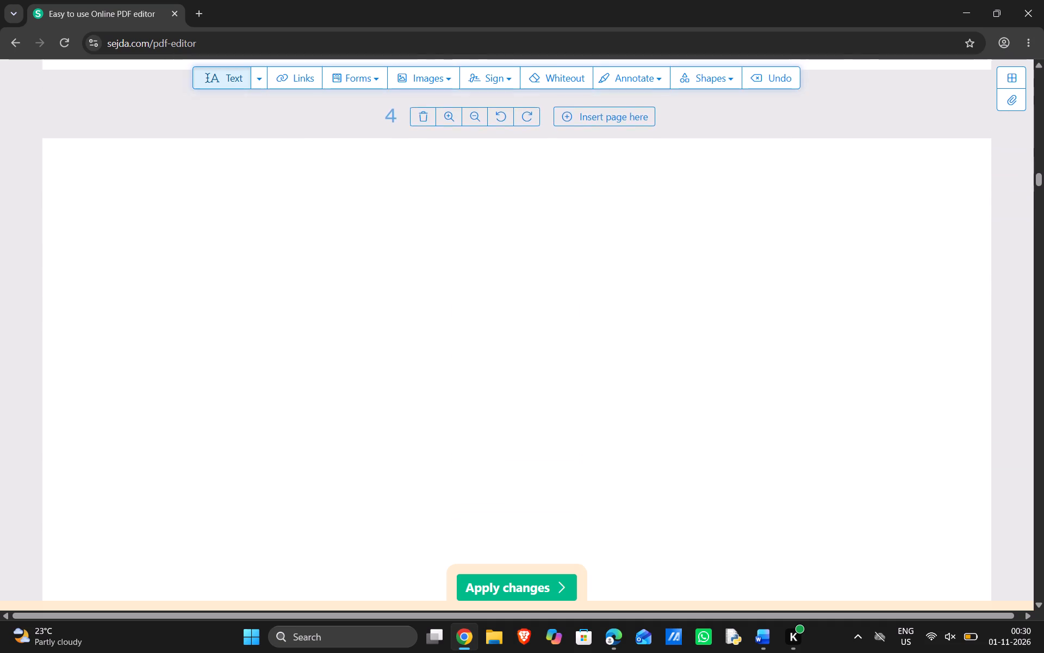
pyautogui.scroll(-14, 875, 527)
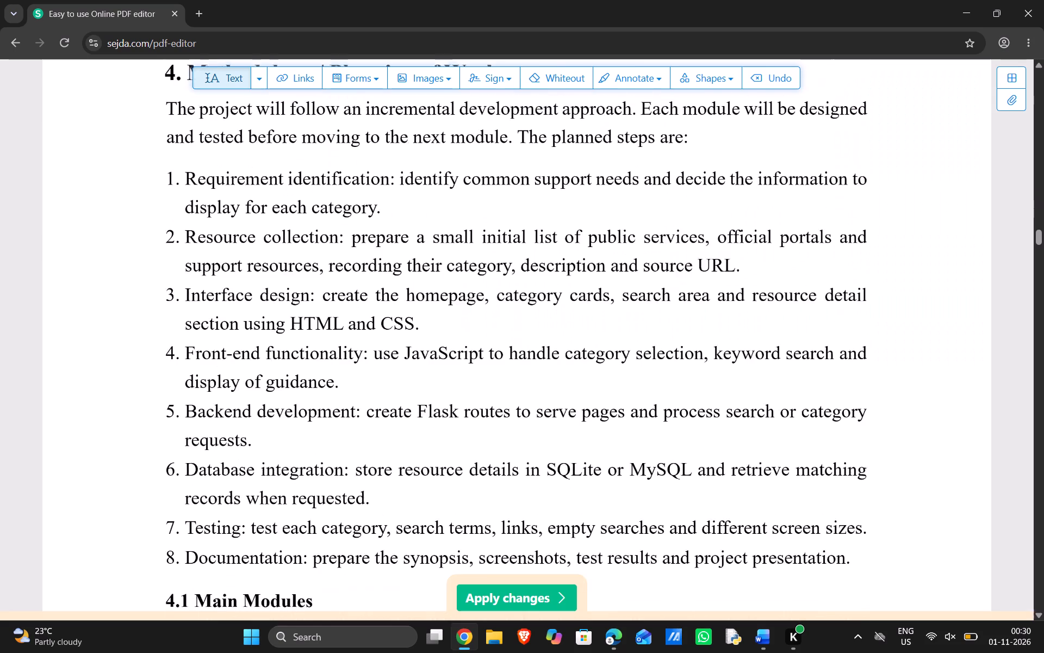
pyautogui.scroll(-3, 875, 527)
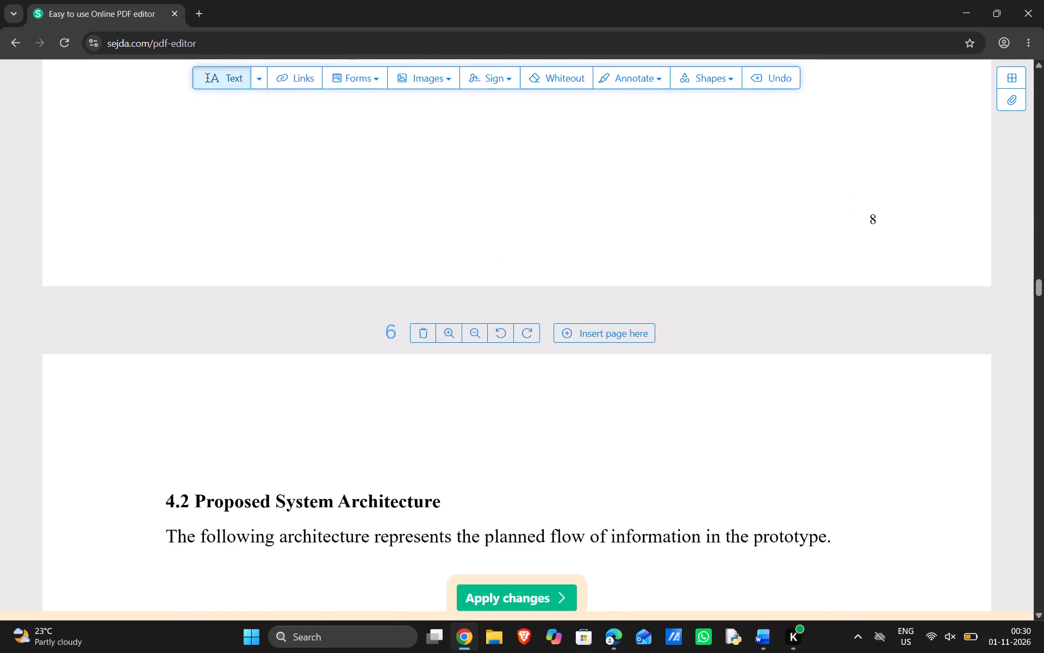
pyautogui.click(874, 216)
pyautogui.press('Right')
pyautogui.press('BackSpace')
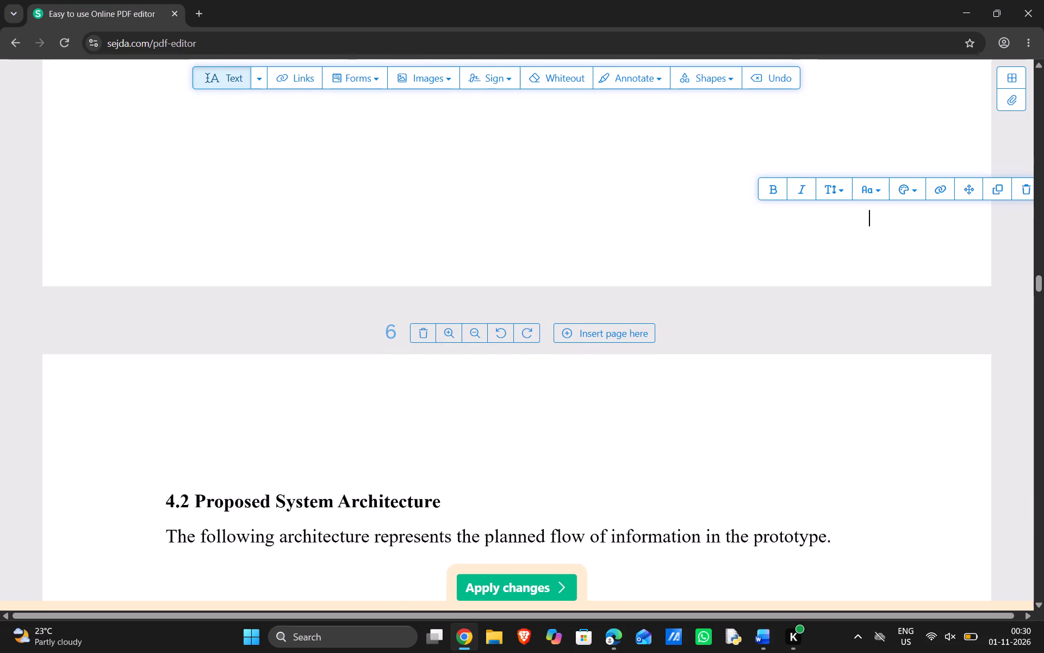
pyautogui.scroll(-11, 874, 216)
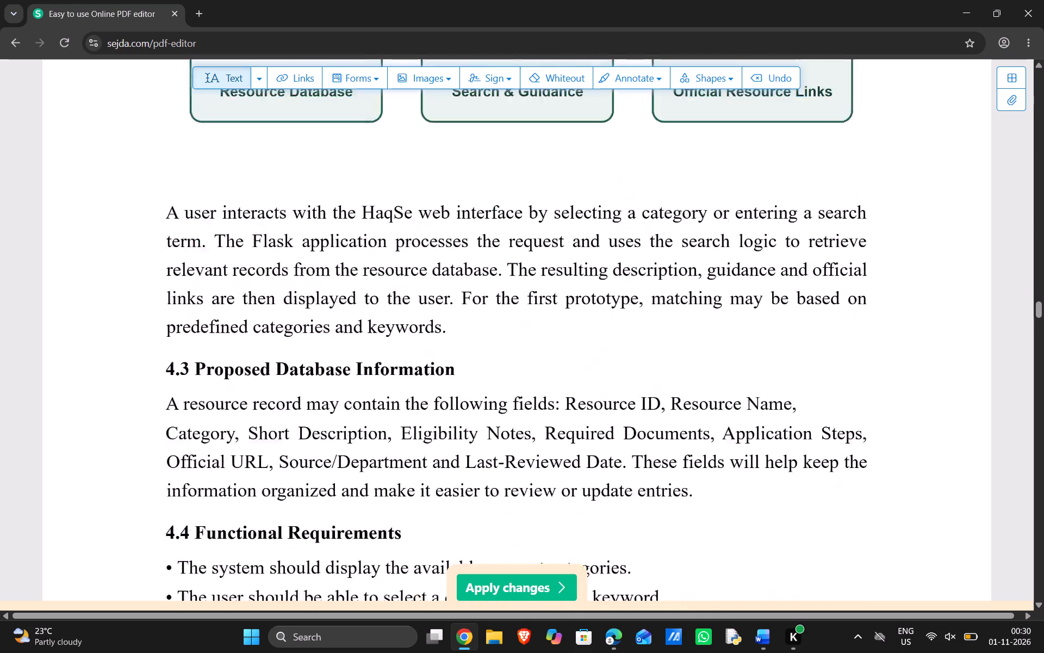
pyautogui.scroll(-4, 874, 216)
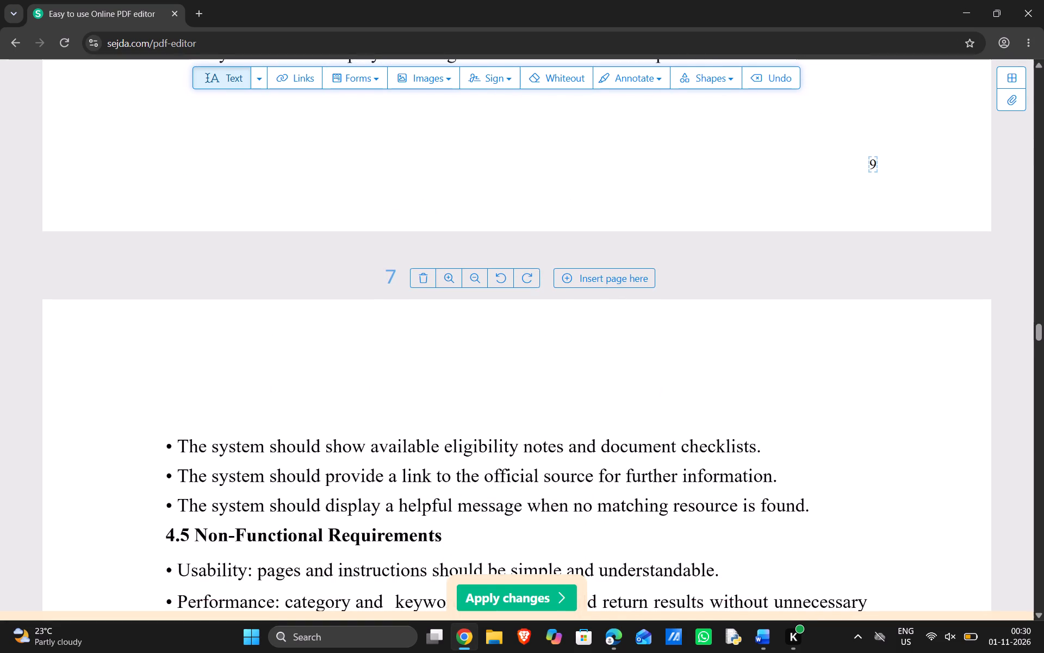
pyautogui.click(871, 165)
pyautogui.press('Right')
pyautogui.press('BackSpace')
# Erase the printed page number 10 at the bottom of the page containing the Non-Functional Requirements.
pyautogui.scroll(-2, 871, 165)
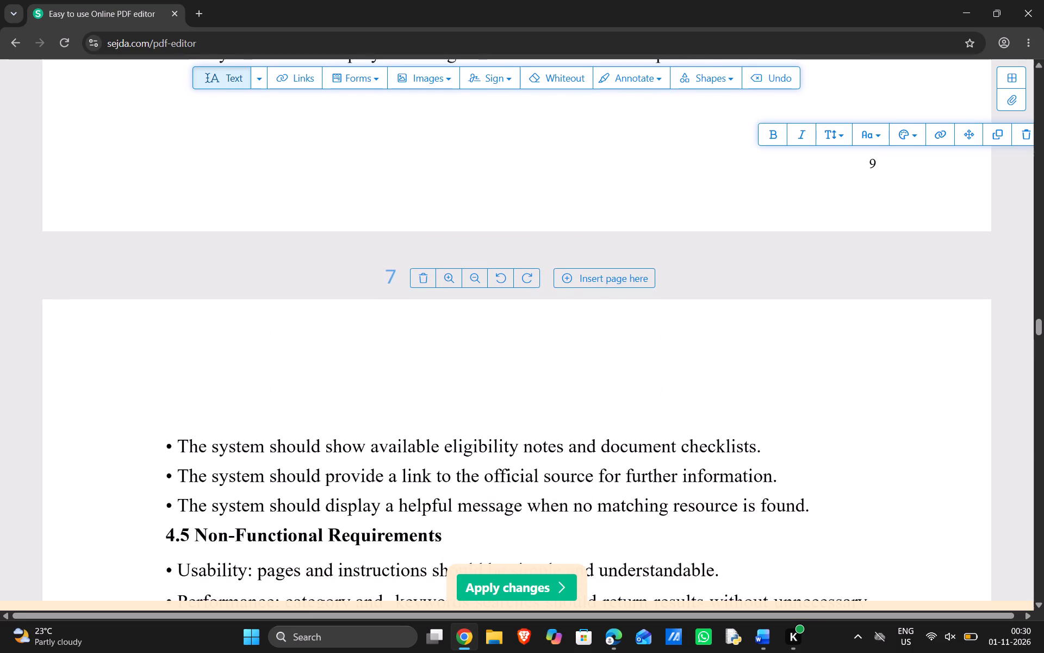
pyautogui.scroll(-14, 871, 165)
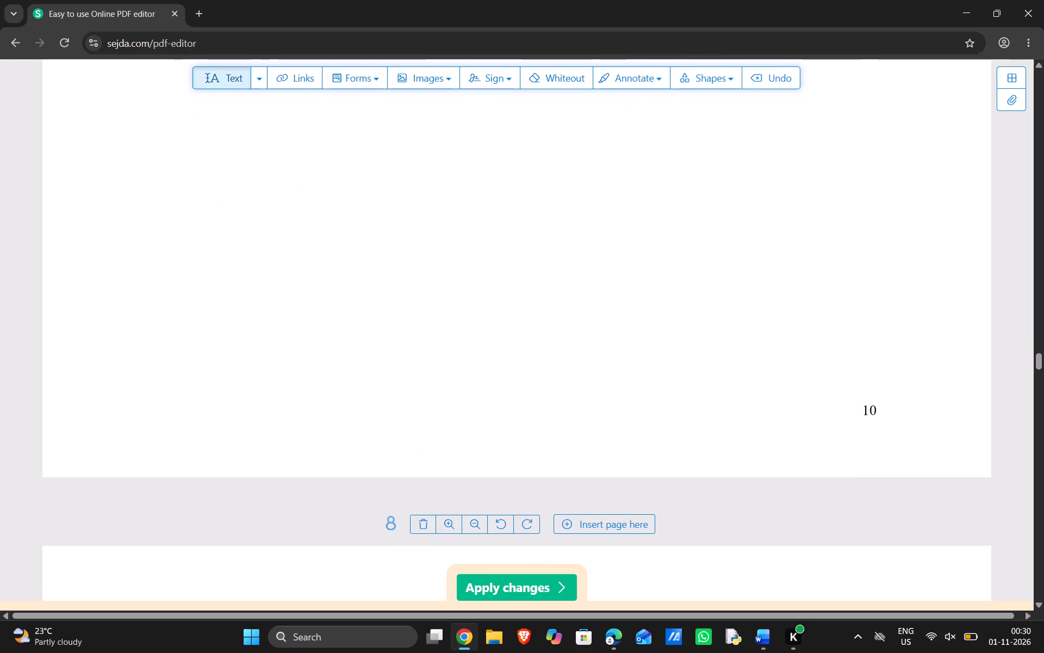
pyautogui.click(874, 408)
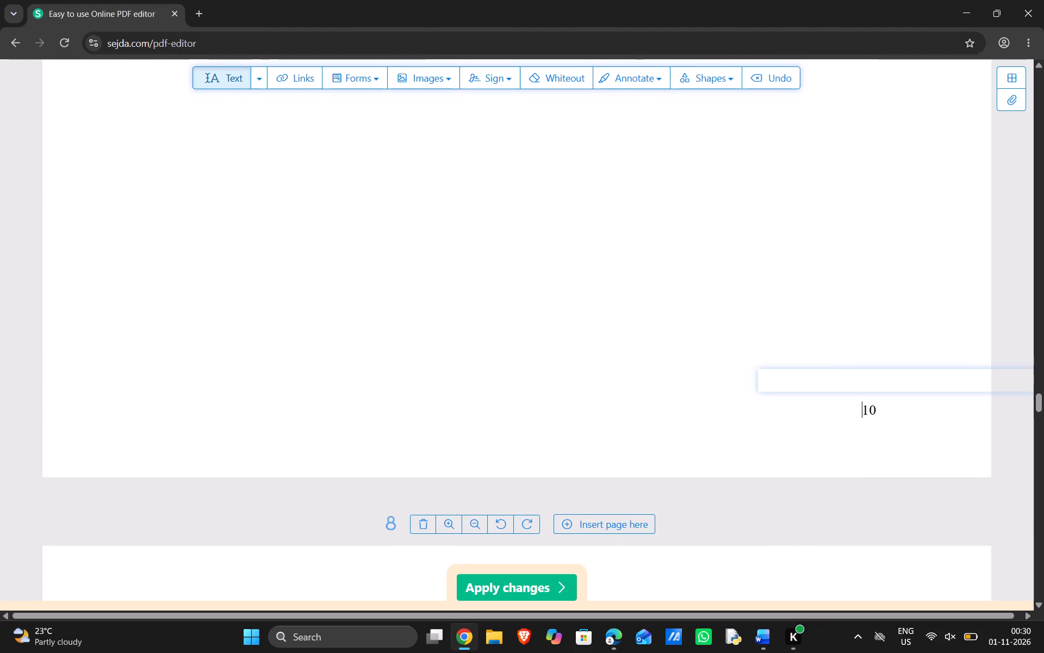
pyautogui.press('Right')
pyautogui.press('Right')
pyautogui.press('BackSpace')
pyautogui.press('BackSpace')
# Erase the printed page number 11 at the bottom of the Tools / Technology Used page.
pyautogui.scroll(-7, 874, 408)
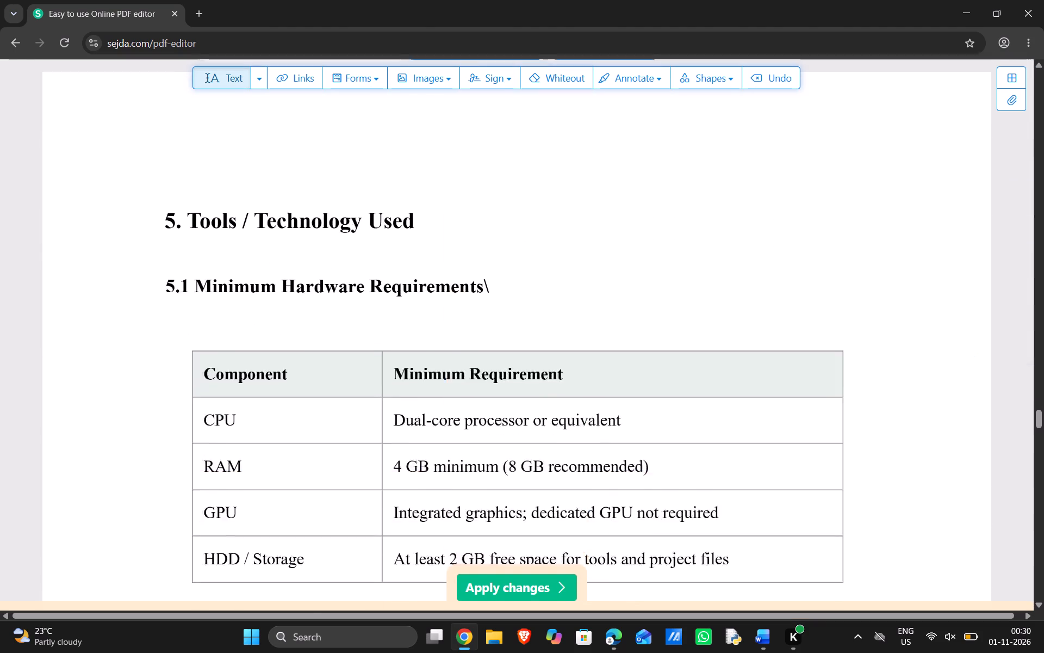
pyautogui.scroll(-10, 874, 408)
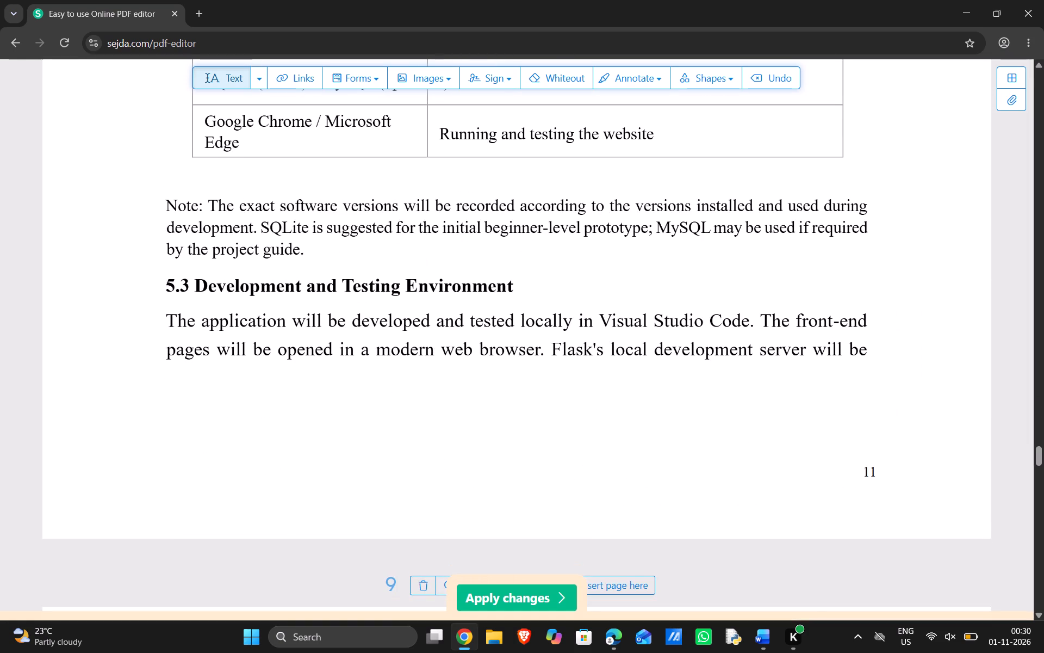
pyautogui.click(869, 466)
pyautogui.press('Right')
pyautogui.press('Right')
pyautogui.press('BackSpace')
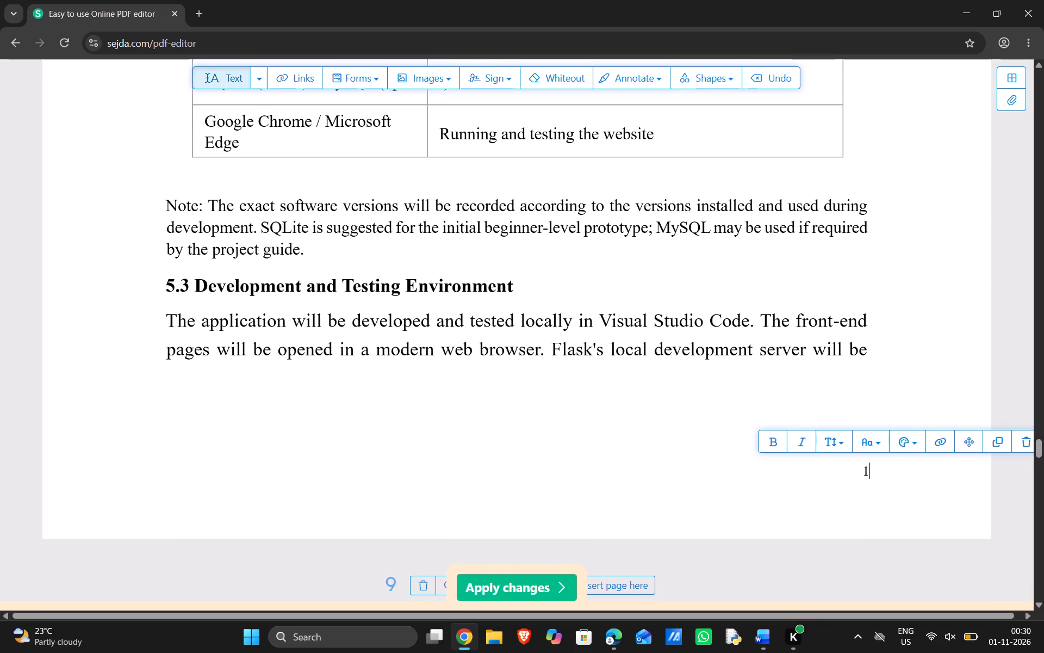
pyautogui.press('BackSpace')
# Erase the printed page number 12 at the bottom of the page before the References section.
pyautogui.scroll(-14, 869, 466)
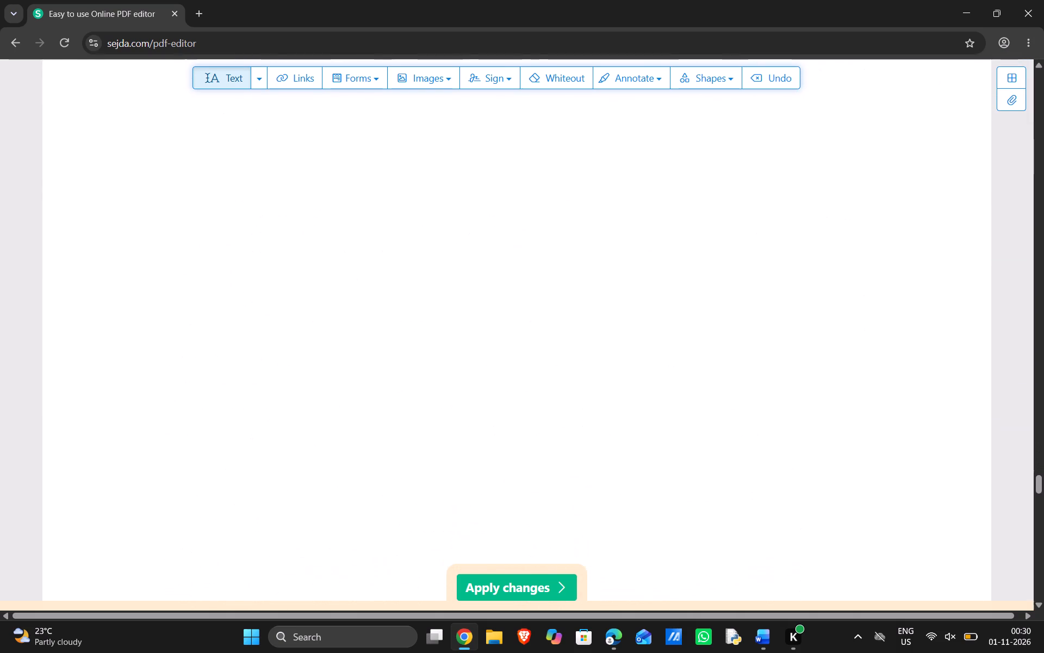
pyautogui.scroll(-2, 869, 466)
pyautogui.scroll(1, 911, 307)
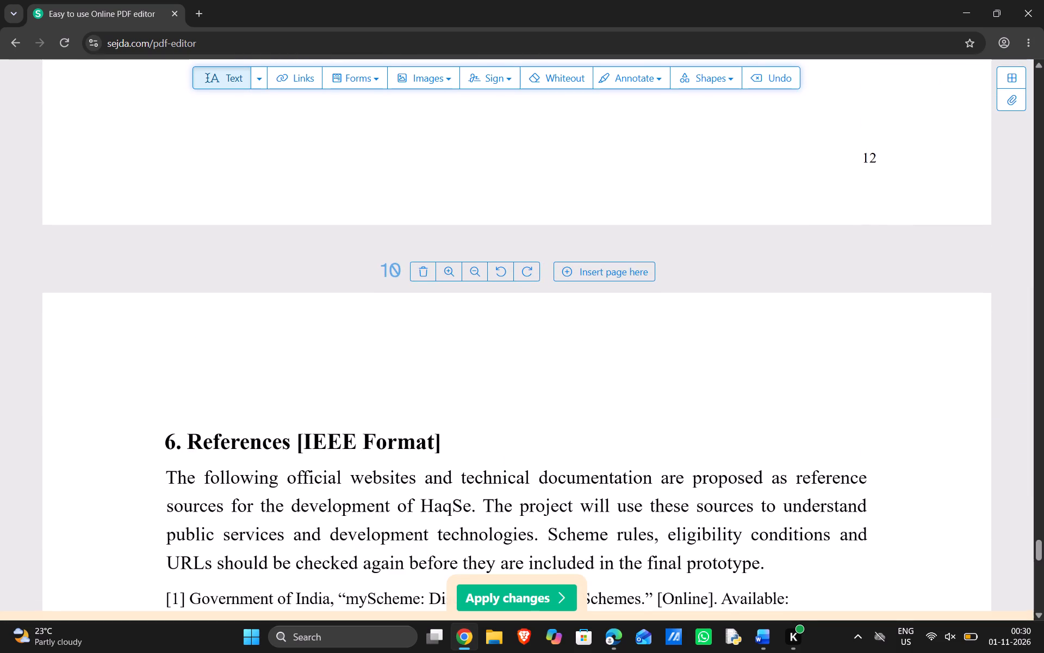
pyautogui.click(874, 156)
pyautogui.press('Right')
pyautogui.press('Right')
pyautogui.press('BackSpace')
pyautogui.press('BackSpace')
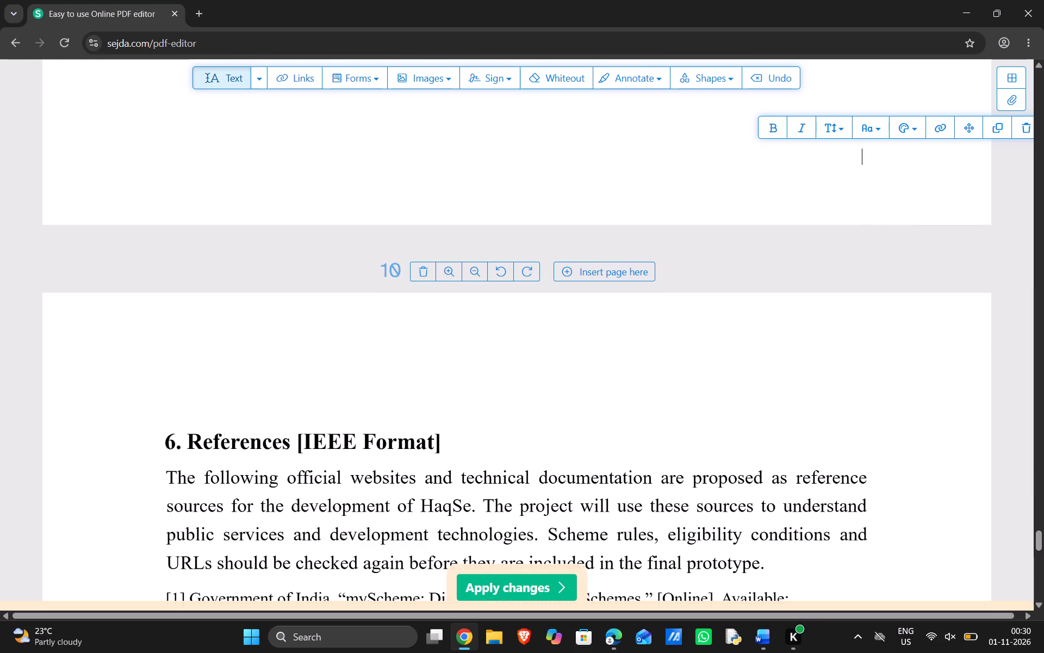
# Erase the printed page number 13 at the bottom of the last page.
pyautogui.scroll(-12, 874, 156)
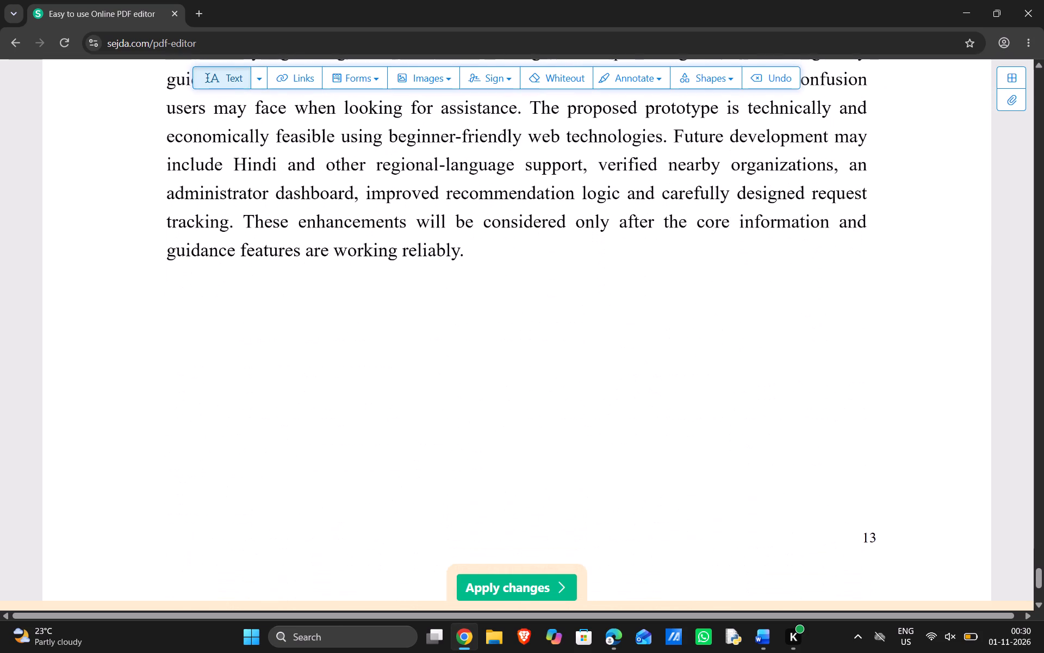
pyautogui.scroll(-1, 874, 156)
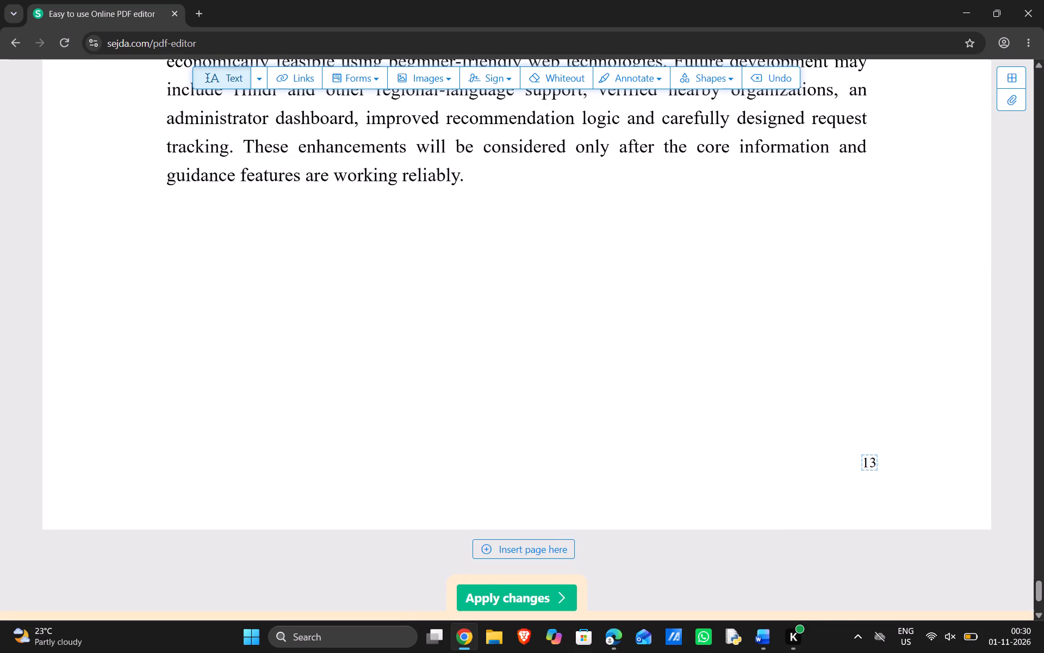
pyautogui.click(872, 459)
pyautogui.press('Right')
pyautogui.press('Right')
pyautogui.press('BackSpace')
pyautogui.press('BackSpace')
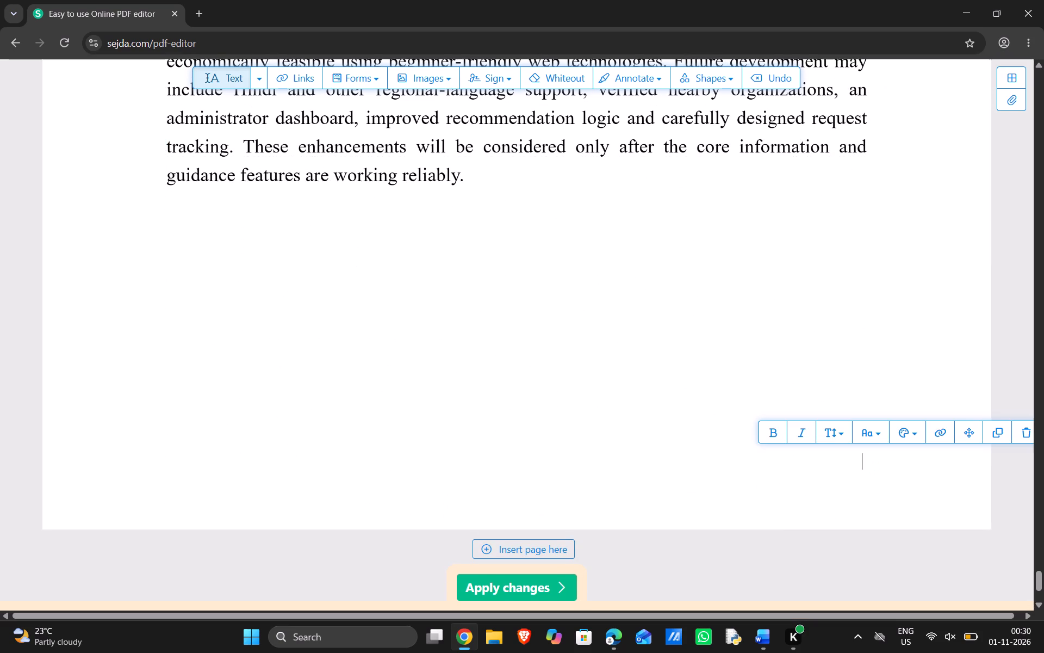
# Erase the printed page number 7 at the bottom of the page before the Methodology / Planning of Work section.
pyautogui.scroll(14, 872, 459)
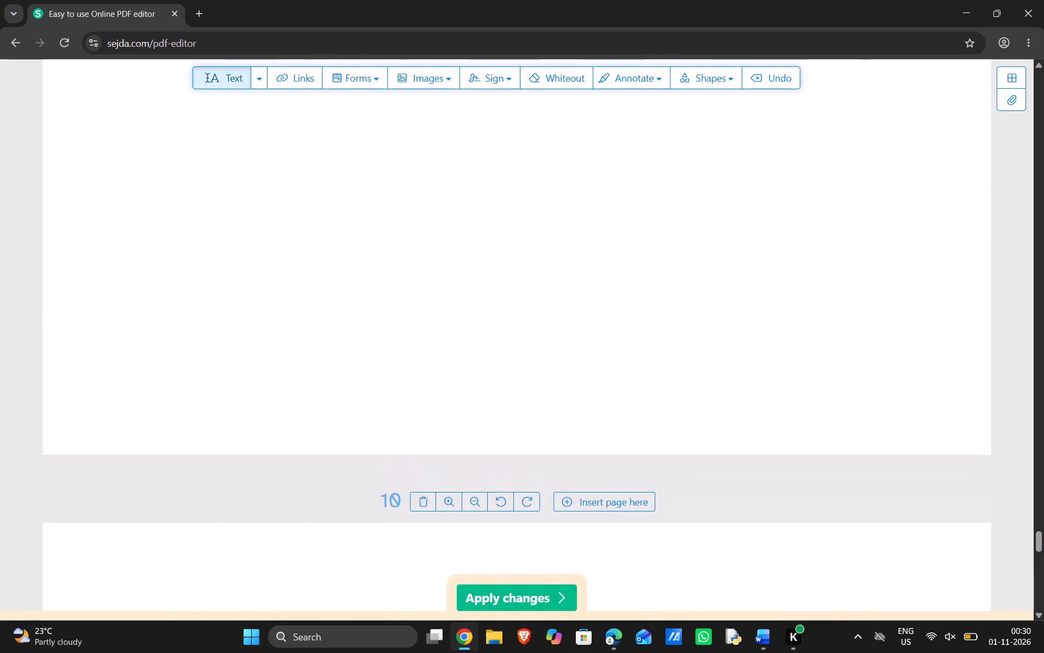
pyautogui.scroll(13, 872, 459)
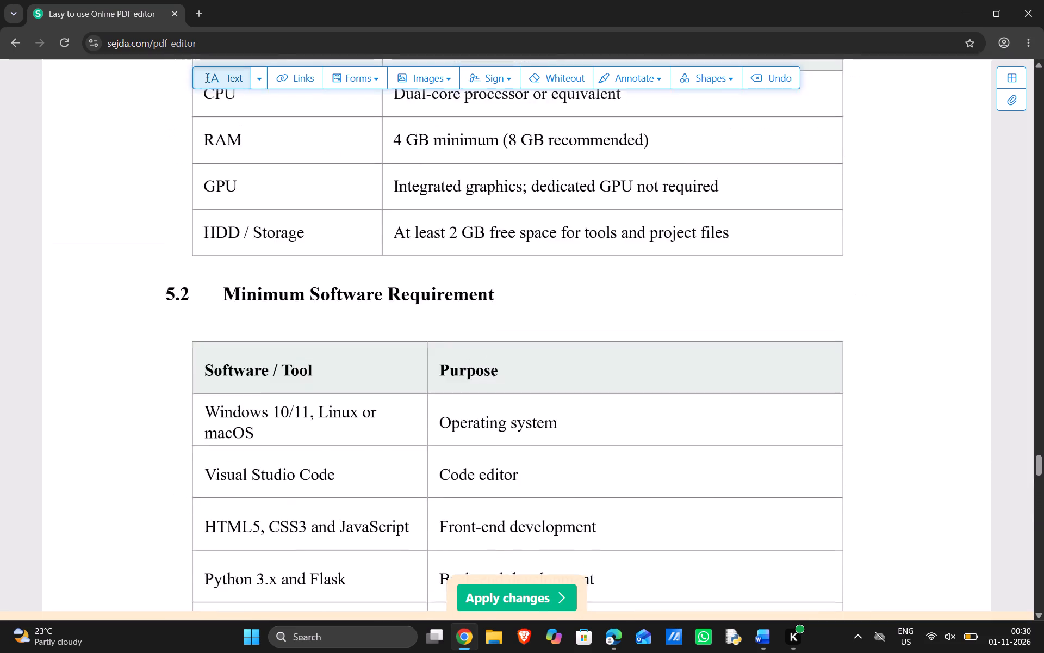
pyautogui.scroll(13, 872, 459)
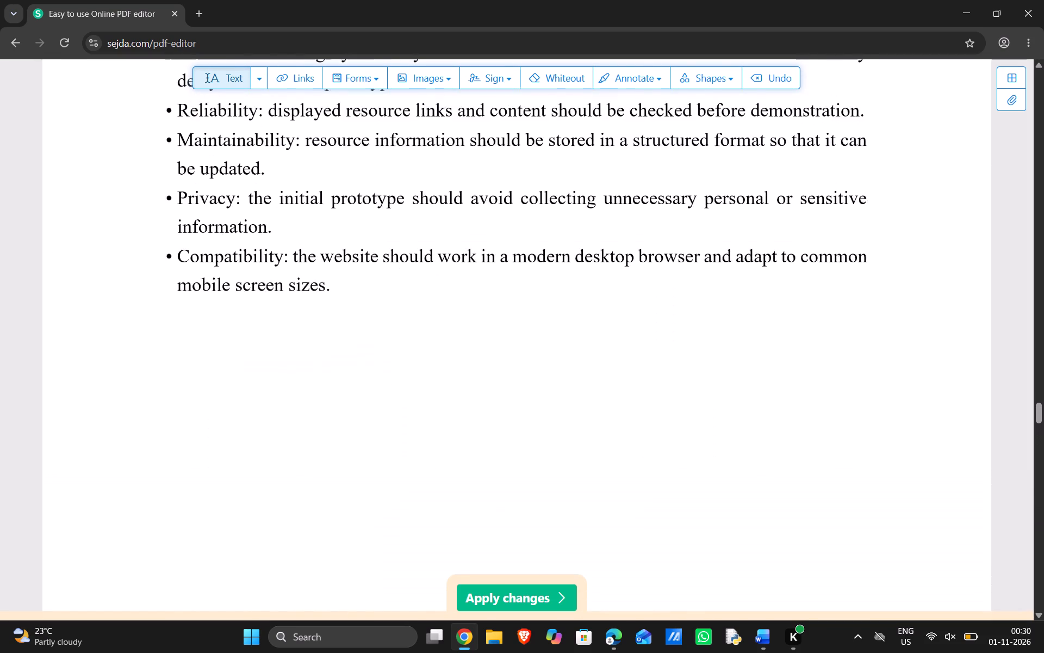
pyautogui.scroll(13, 872, 459)
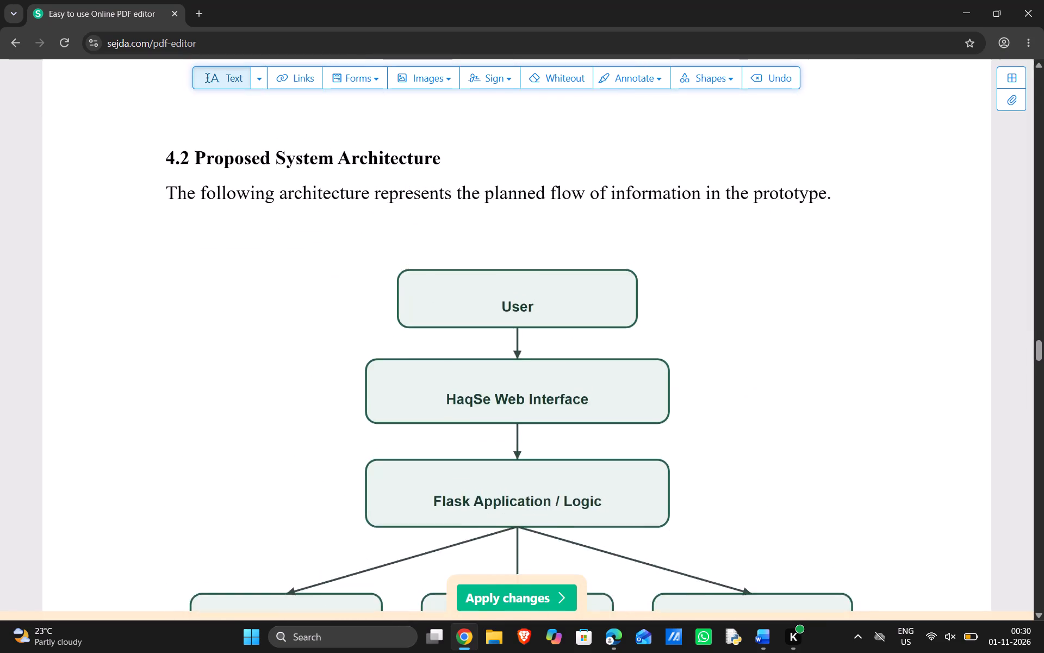
pyautogui.scroll(3, 872, 459)
pyautogui.scroll(-10, 872, 459)
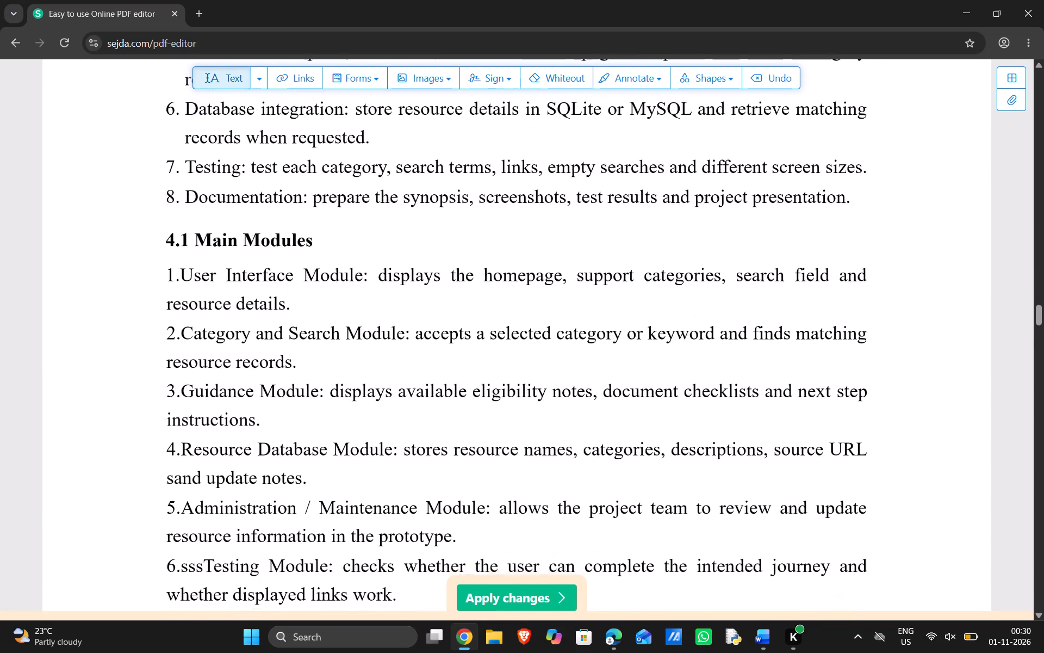
pyautogui.scroll(-3, 872, 459)
pyautogui.scroll(9, 872, 459)
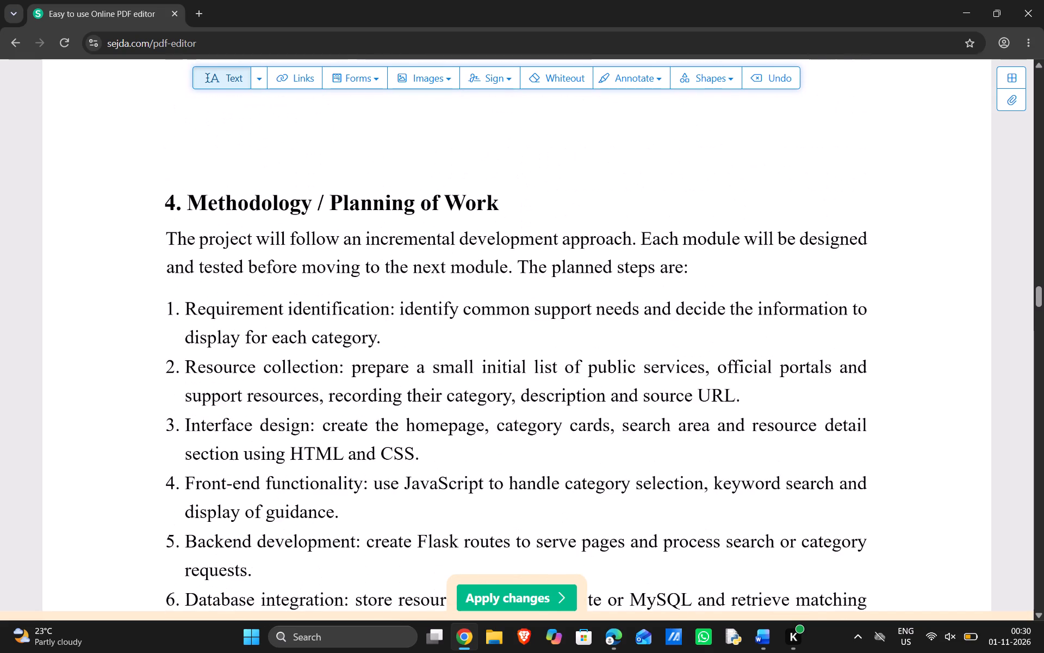
pyautogui.scroll(5, 872, 459)
pyautogui.click(874, 315)
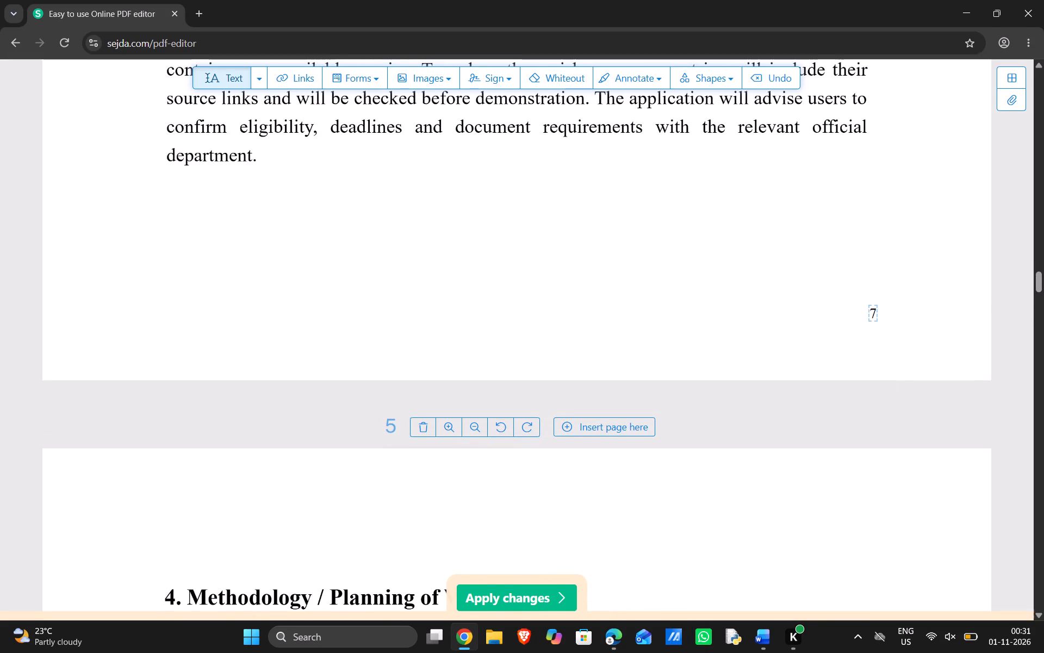
pyautogui.press('Right')
pyautogui.press('BackSpace')
# Check the pages from the feasibility section back to the SYNOPSIS cover page for leftover printed page numbers.
pyautogui.scroll(1, 874, 315)
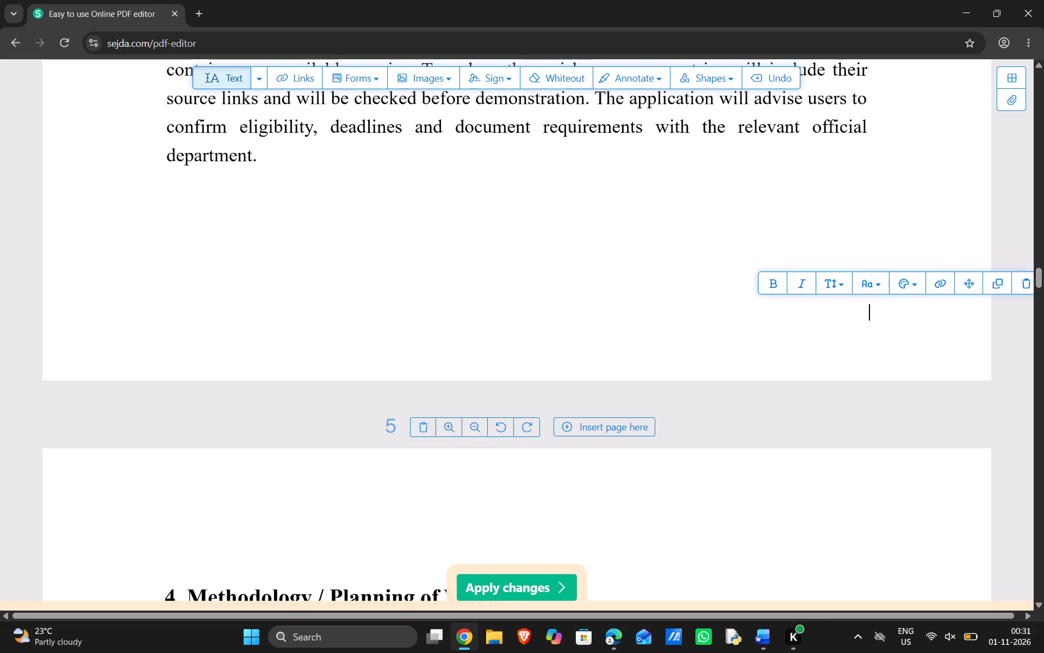
pyautogui.scroll(13, 874, 315)
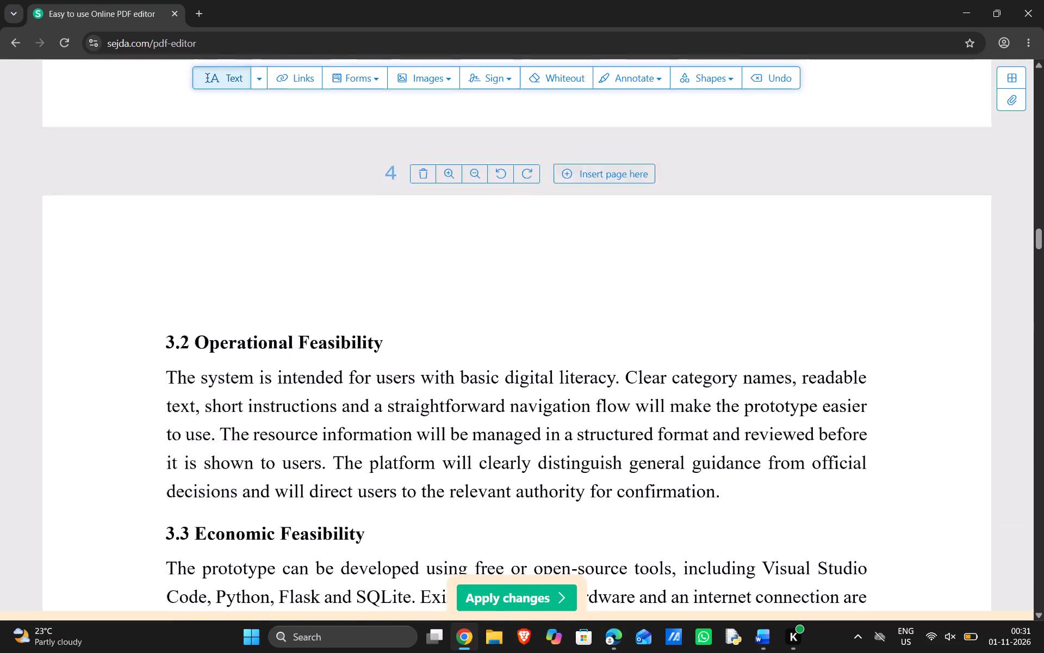
pyautogui.scroll(12, 874, 315)
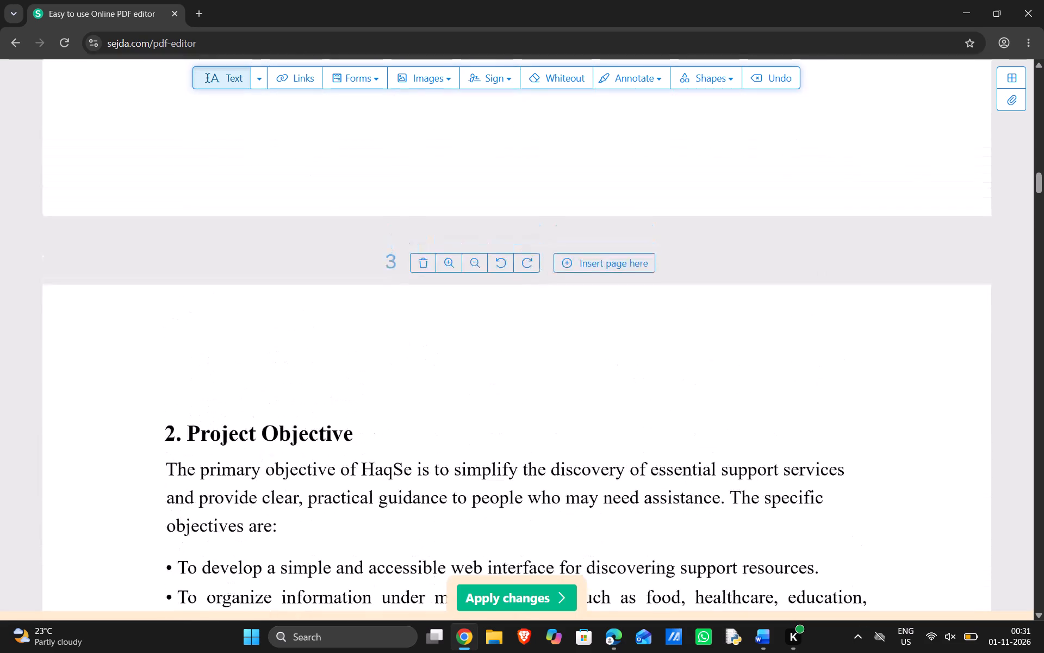
pyautogui.scroll(7, 874, 315)
pyautogui.scroll(-4, 874, 315)
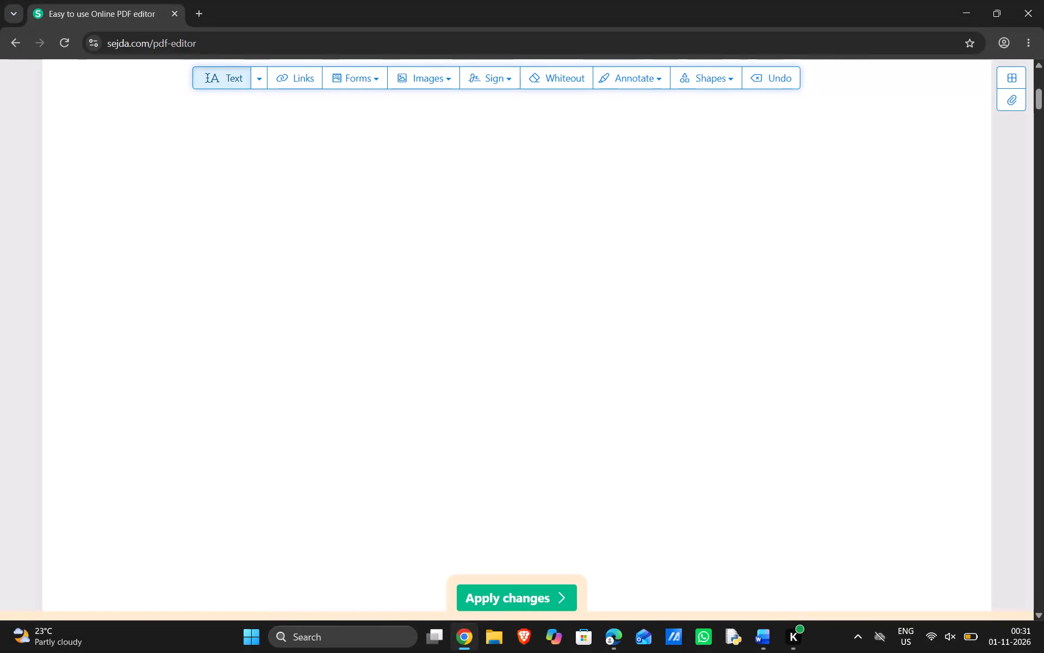
pyautogui.scroll(-10, 874, 315)
pyautogui.scroll(3, 874, 315)
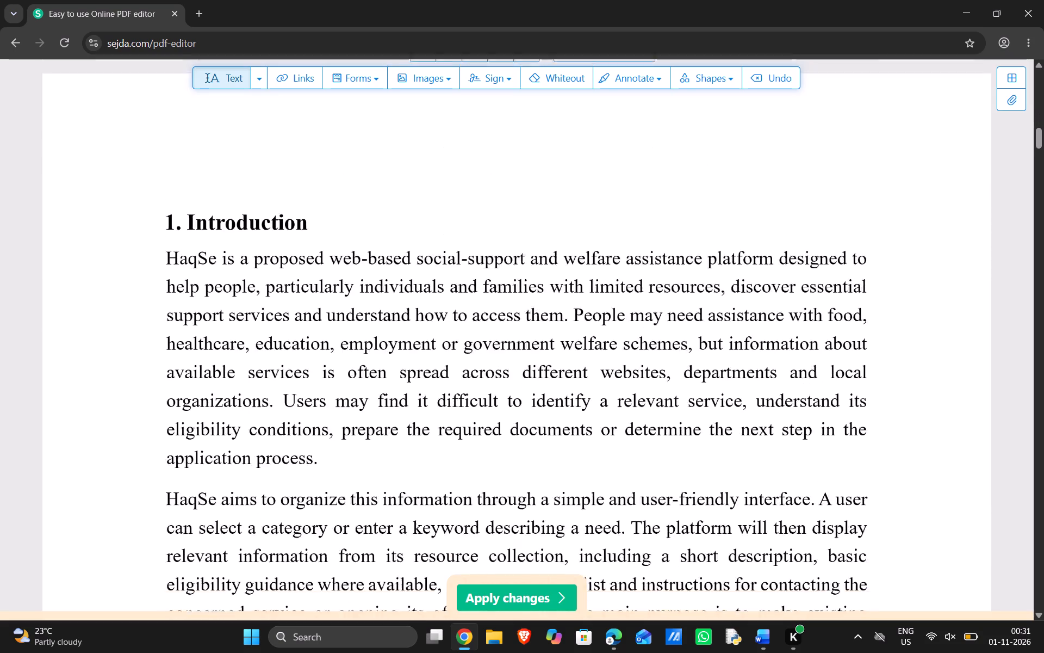
pyautogui.scroll(13, 874, 315)
pyautogui.scroll(-2, 874, 315)
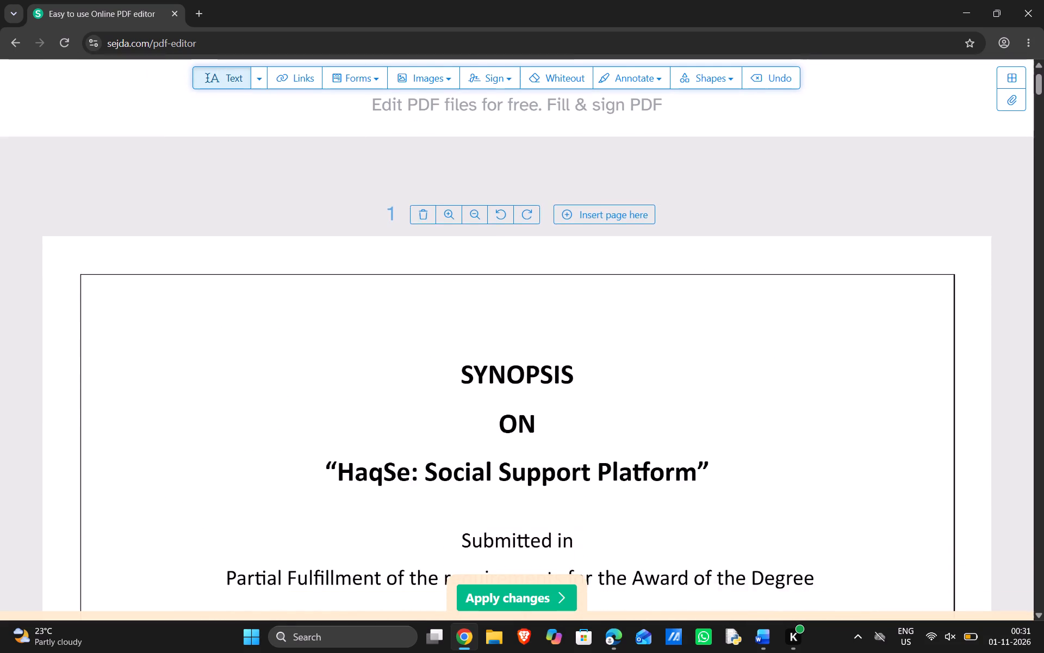
pyautogui.scroll(-3, 874, 315)
pyautogui.scroll(2, 874, 315)
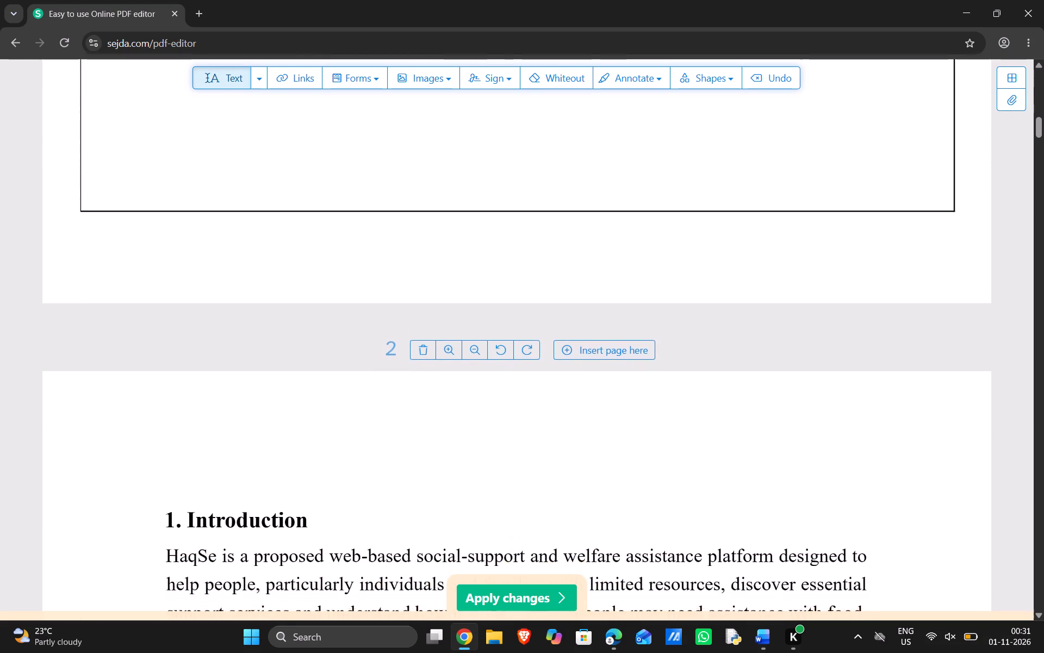
pyautogui.scroll(2, 874, 315)
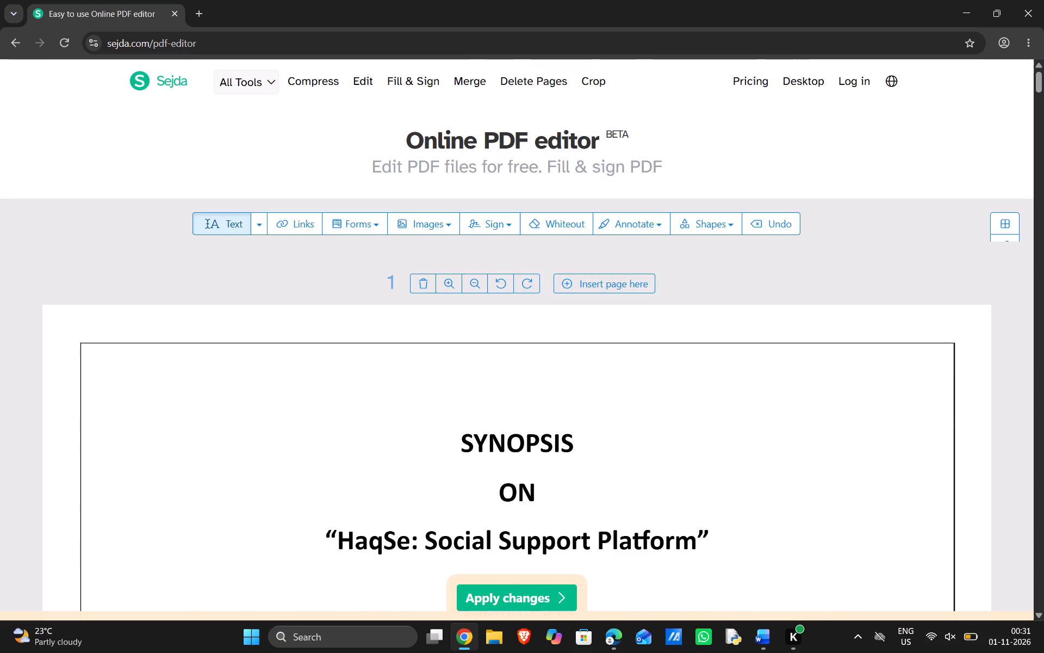
# Apply the changes to generate the edited Synopsis doc PDF.
pyautogui.click(546, 600)
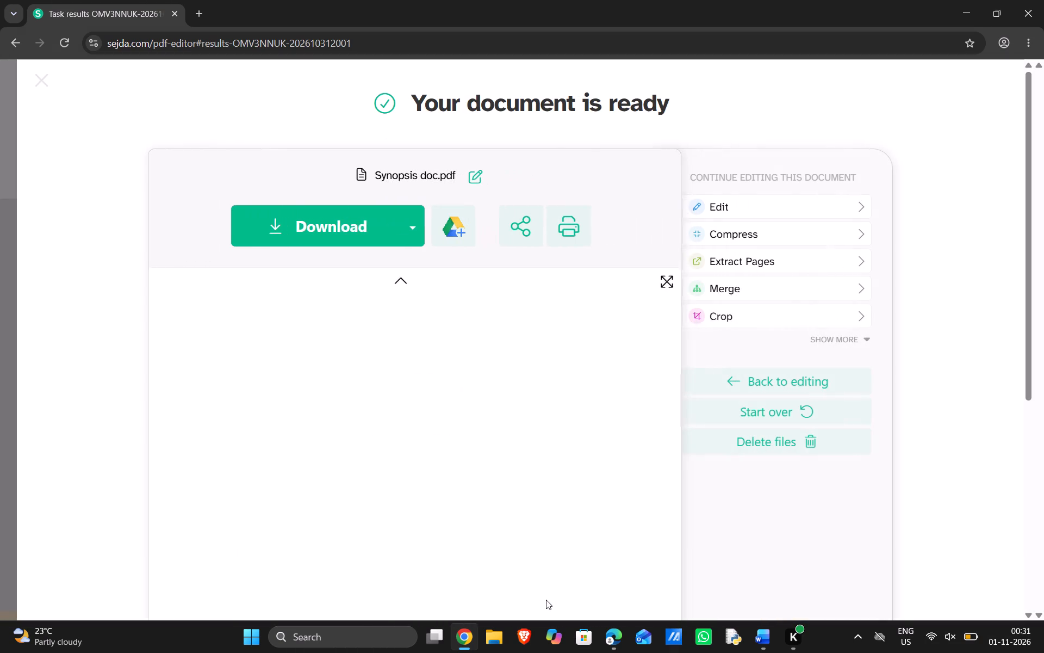
# Review all pages of the finished Synopsis doc in the preview, from the cover through the References and Conclusion.
pyautogui.scroll(-1, 546, 600)
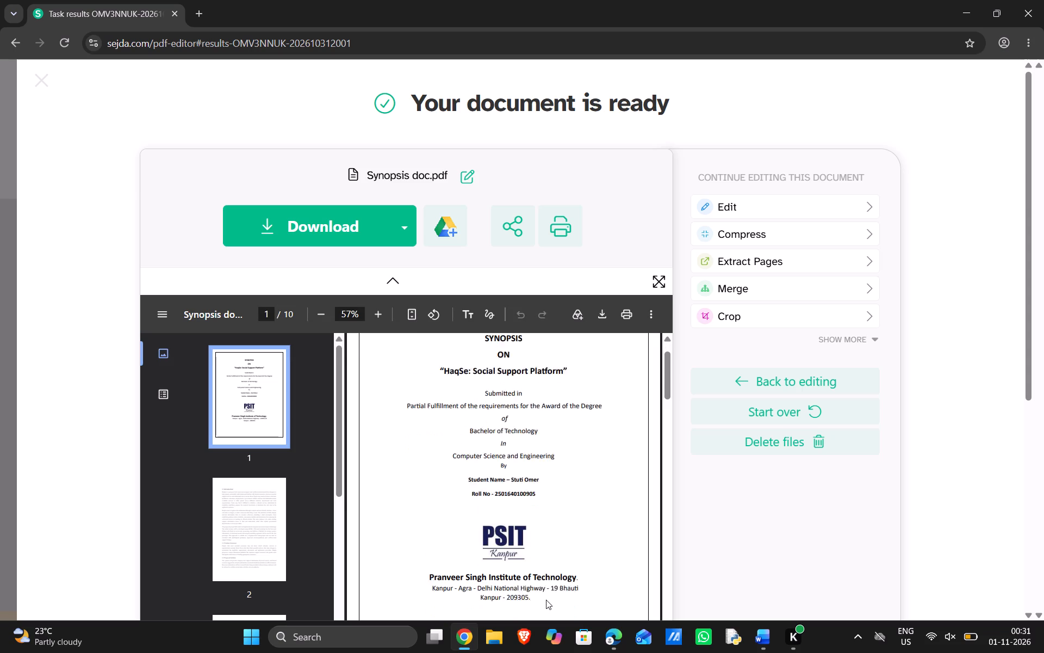
pyautogui.scroll(-1, 546, 600)
pyautogui.scroll(-4, 448, 273)
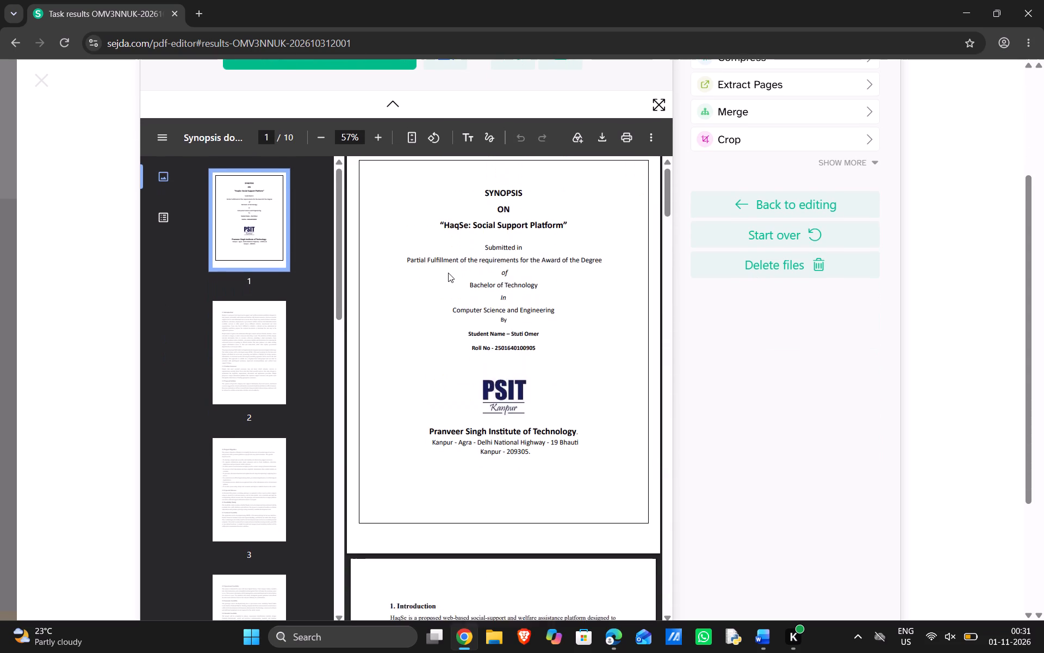
pyautogui.scroll(-7, 448, 273)
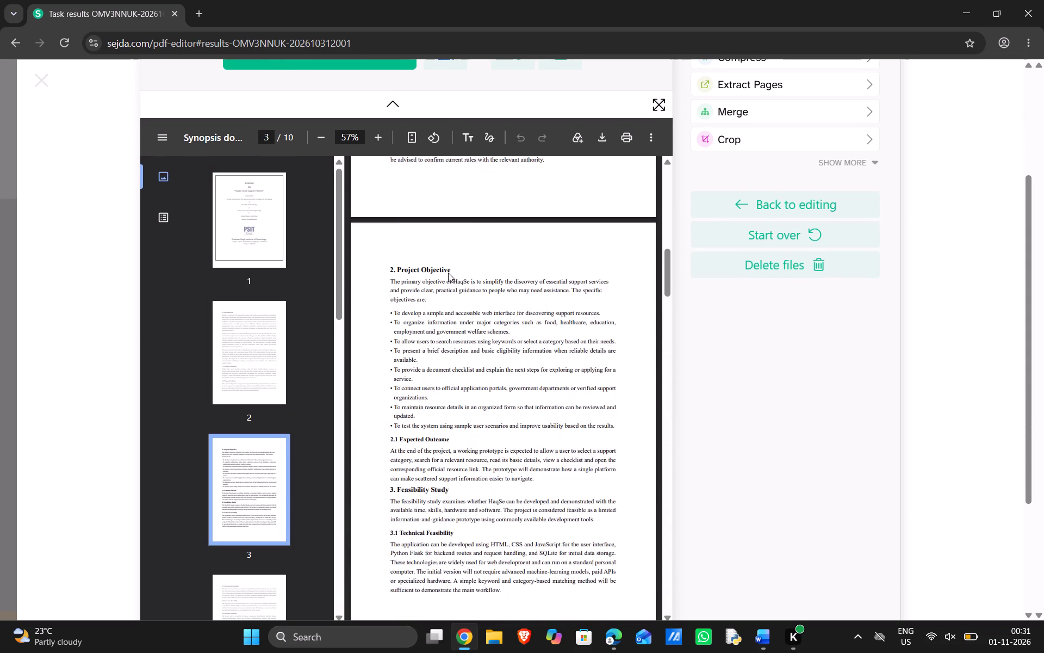
pyautogui.scroll(-10, 448, 273)
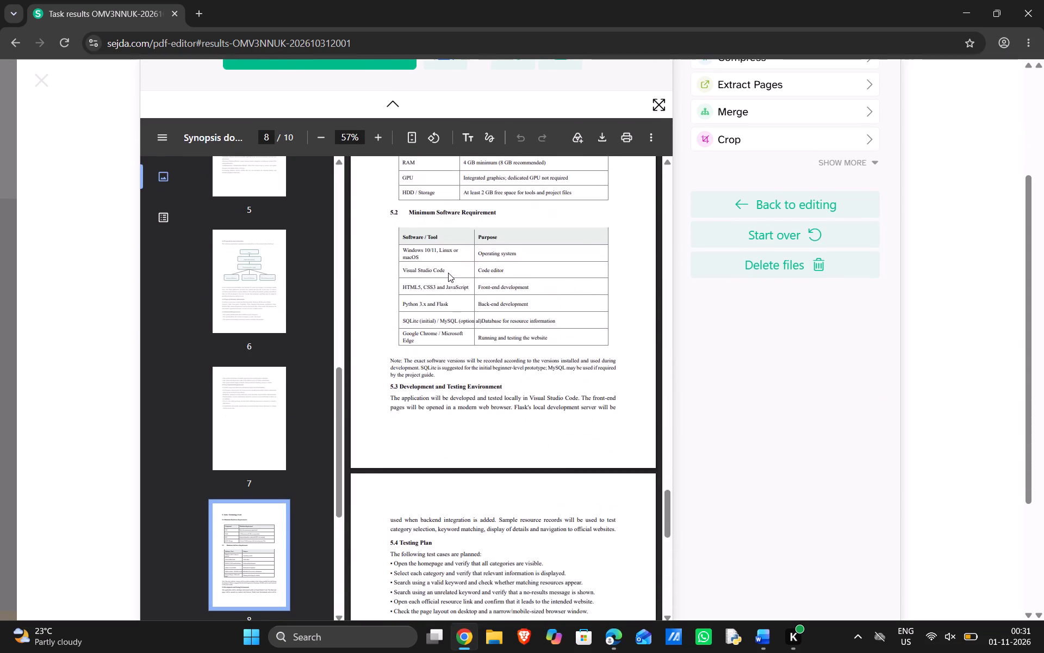
pyautogui.scroll(-6, 448, 273)
pyautogui.scroll(2, 448, 273)
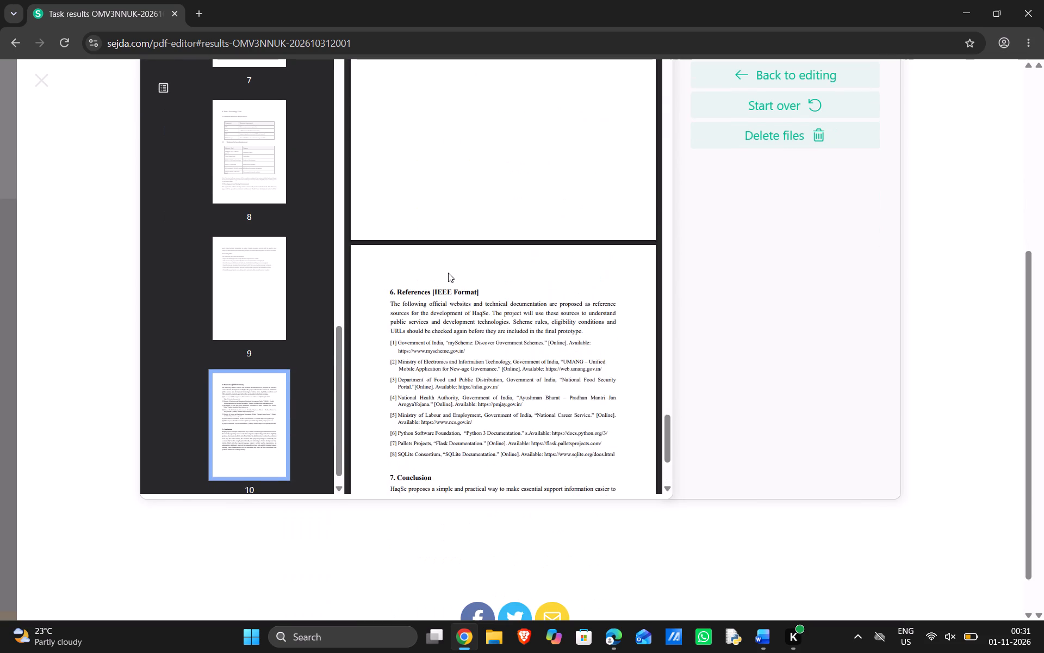
pyautogui.scroll(1, 448, 273)
pyautogui.scroll(2, 545, 346)
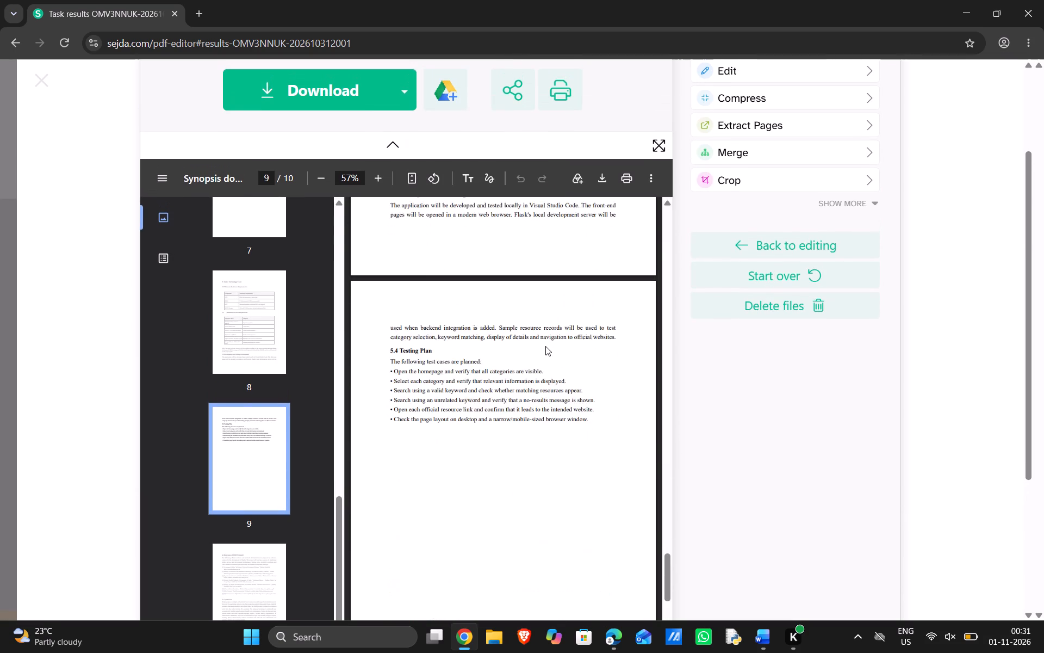
pyautogui.scroll(12, 545, 346)
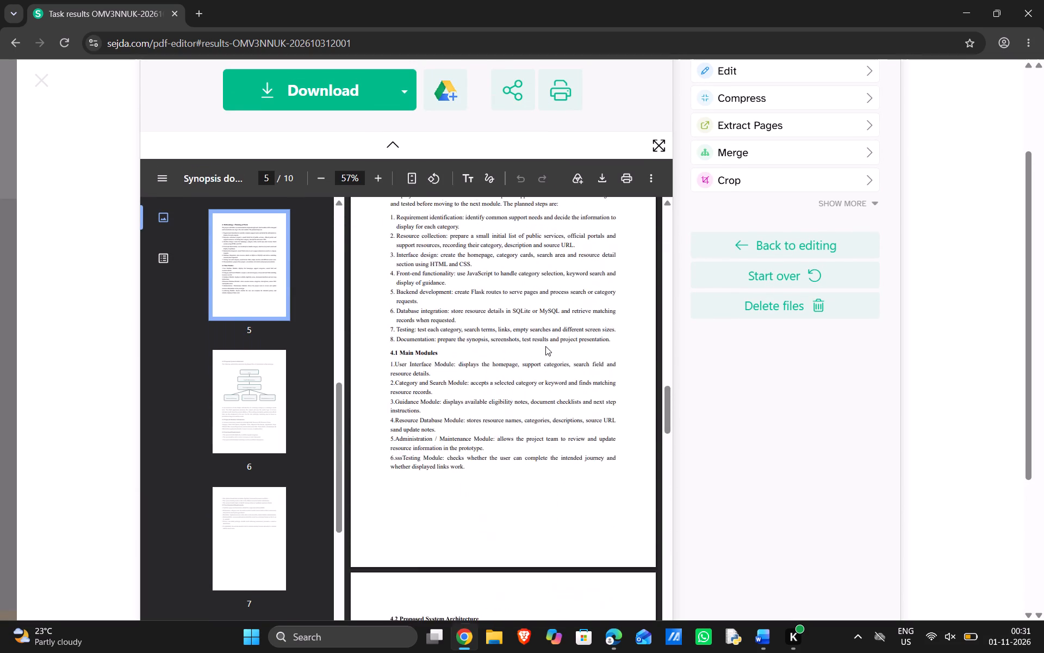
pyautogui.scroll(16, 545, 346)
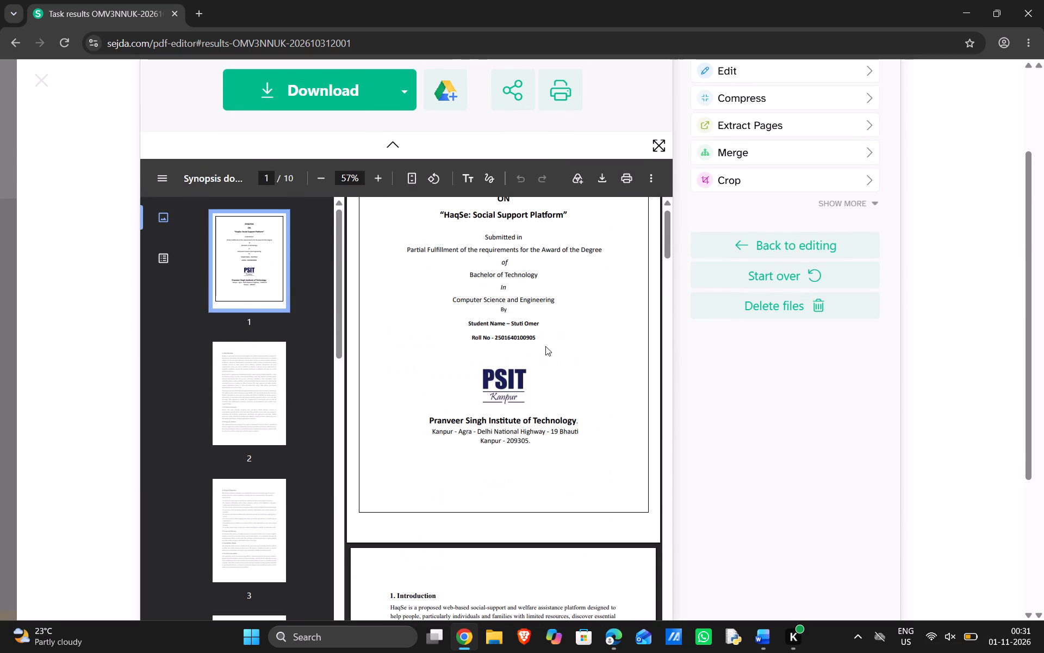
# Download the finished PDF into the OneDrive folder as Synopsis doc (1).
pyautogui.click(596, 180)
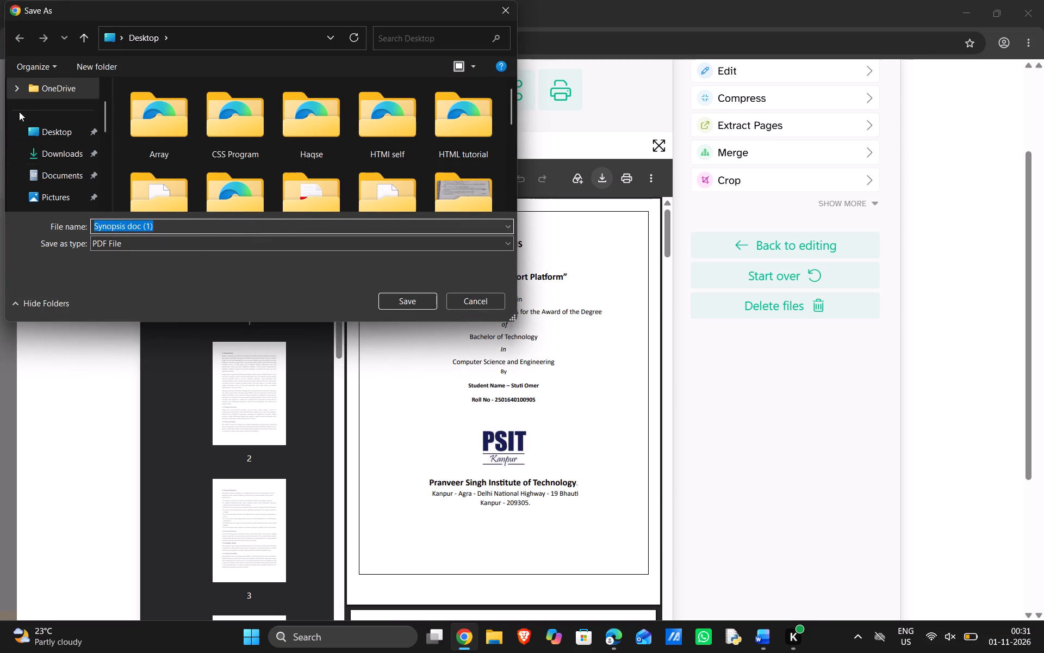
pyautogui.click(47, 85)
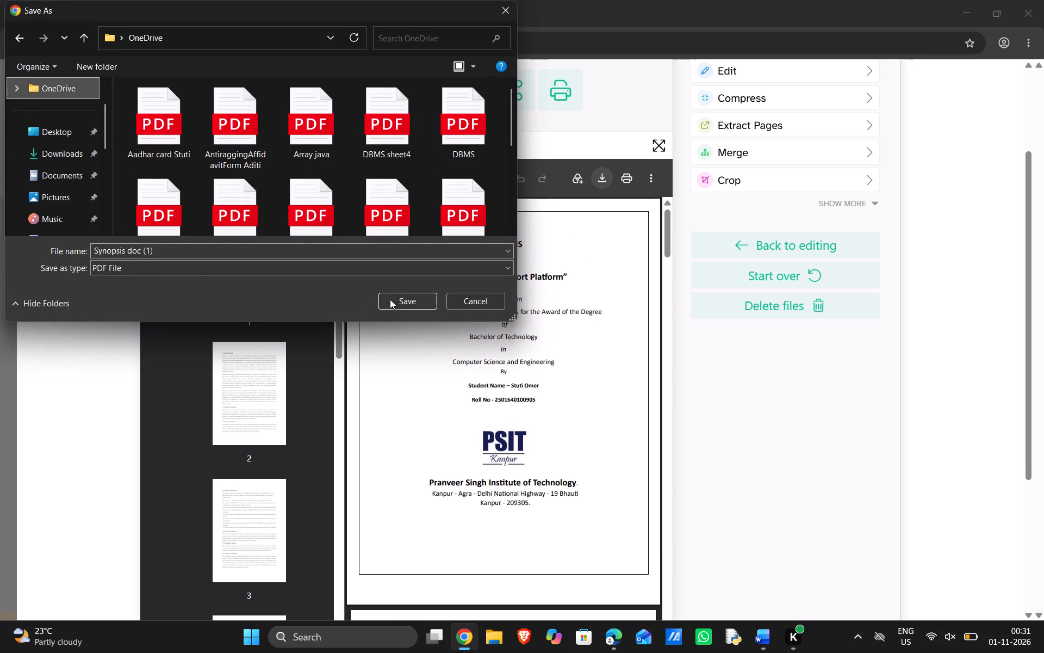
pyautogui.click(397, 303)
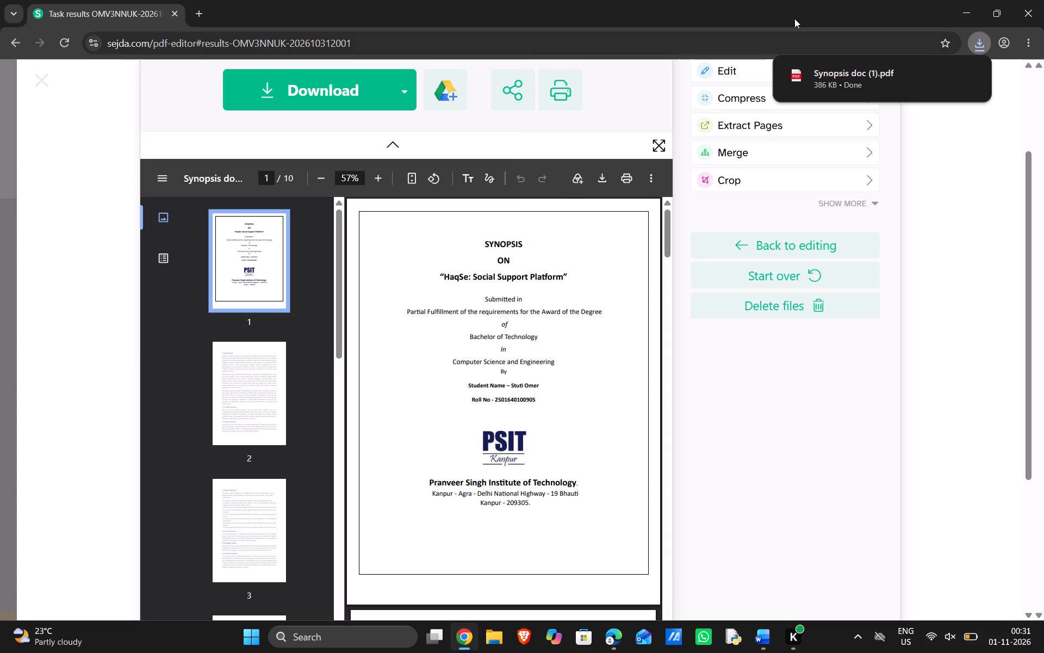
# Close the browser window.
pyautogui.click(1028, 20)
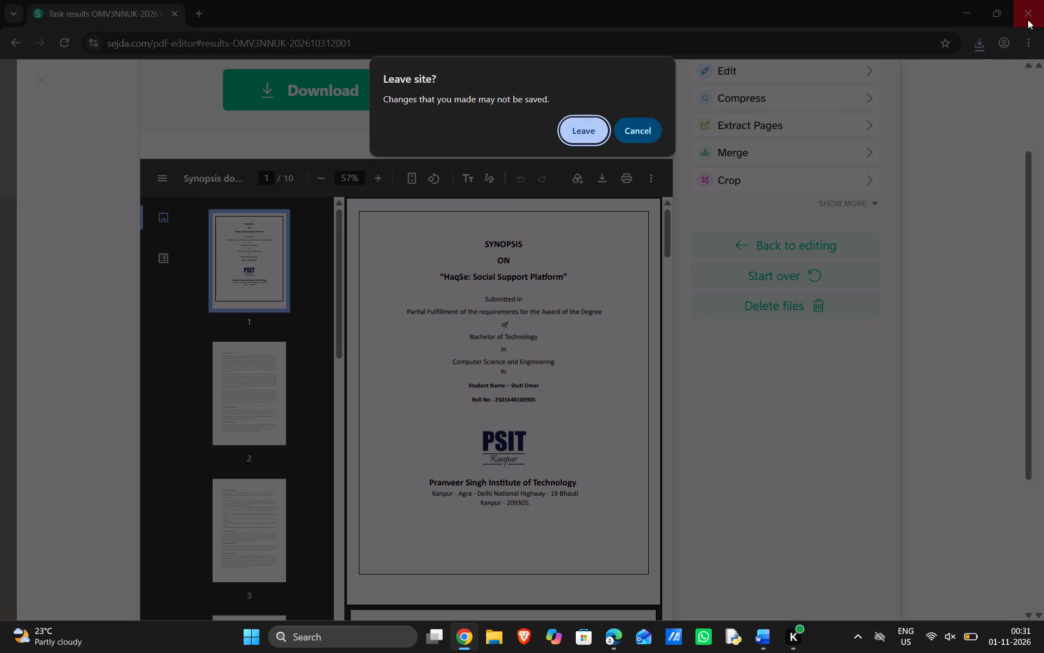
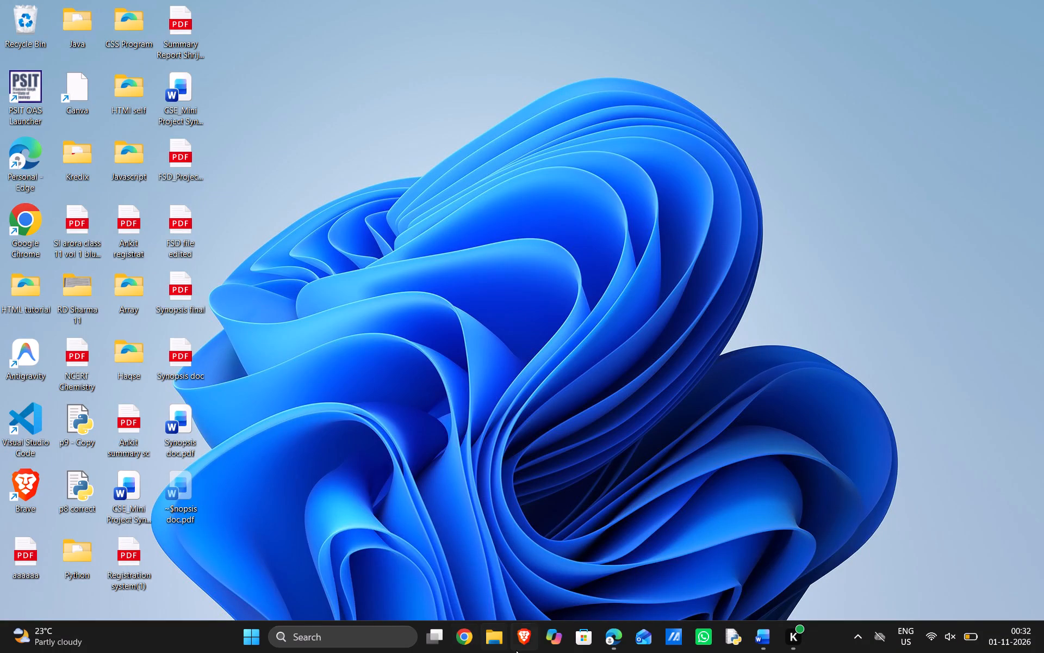
# Open the downloaded Synopsis doc (1) PDF from the OneDrive folder in File Explorer.
pyautogui.click(496, 644)
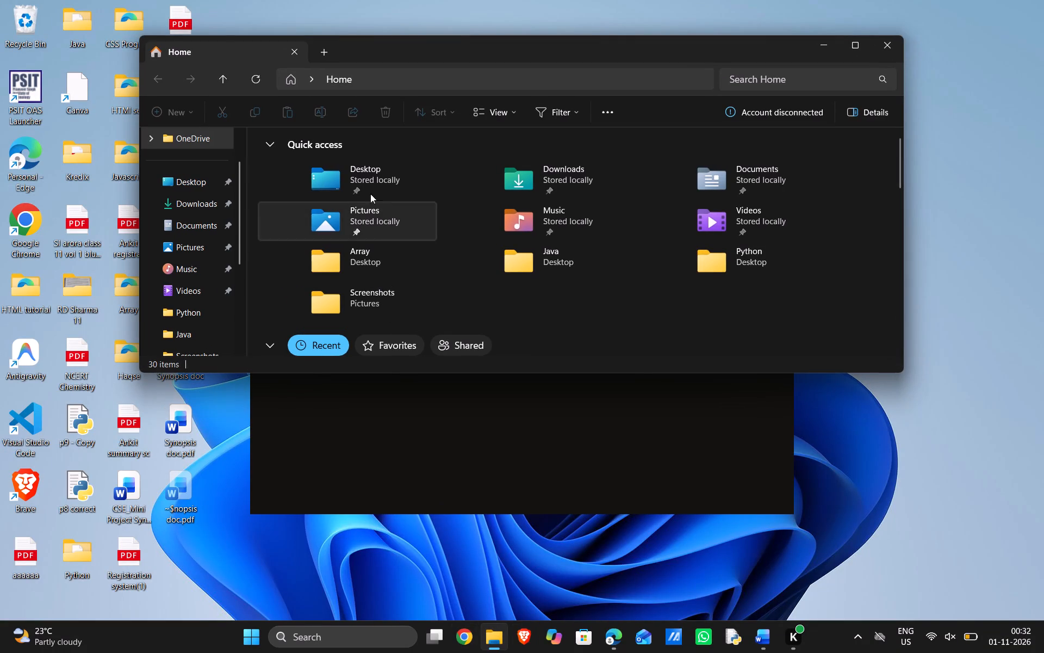
pyautogui.click(190, 145)
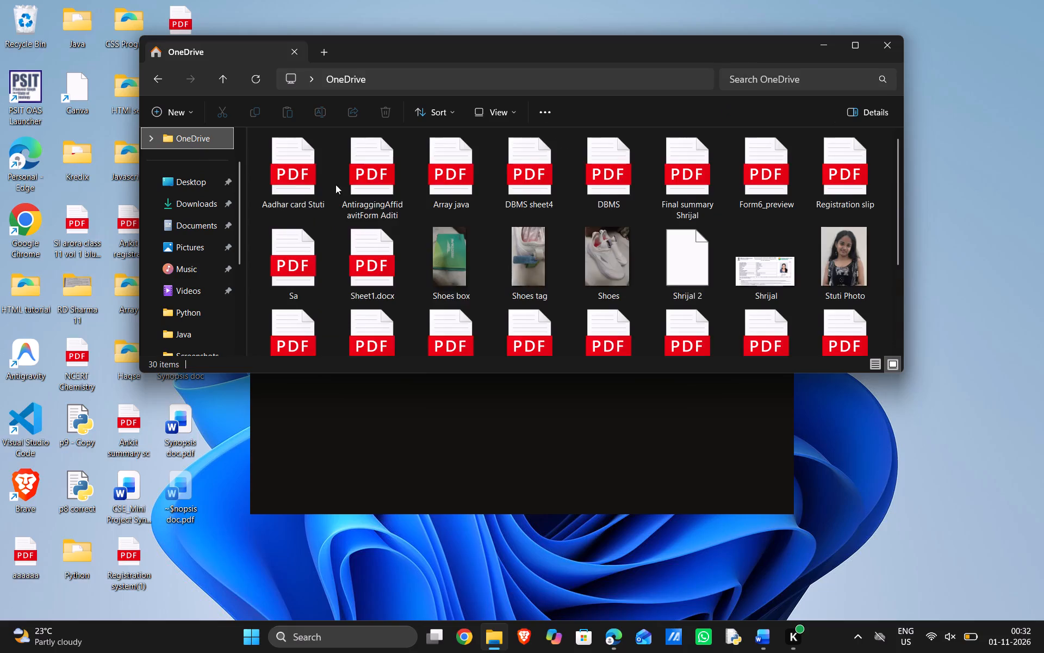
pyautogui.scroll(-3, 459, 243)
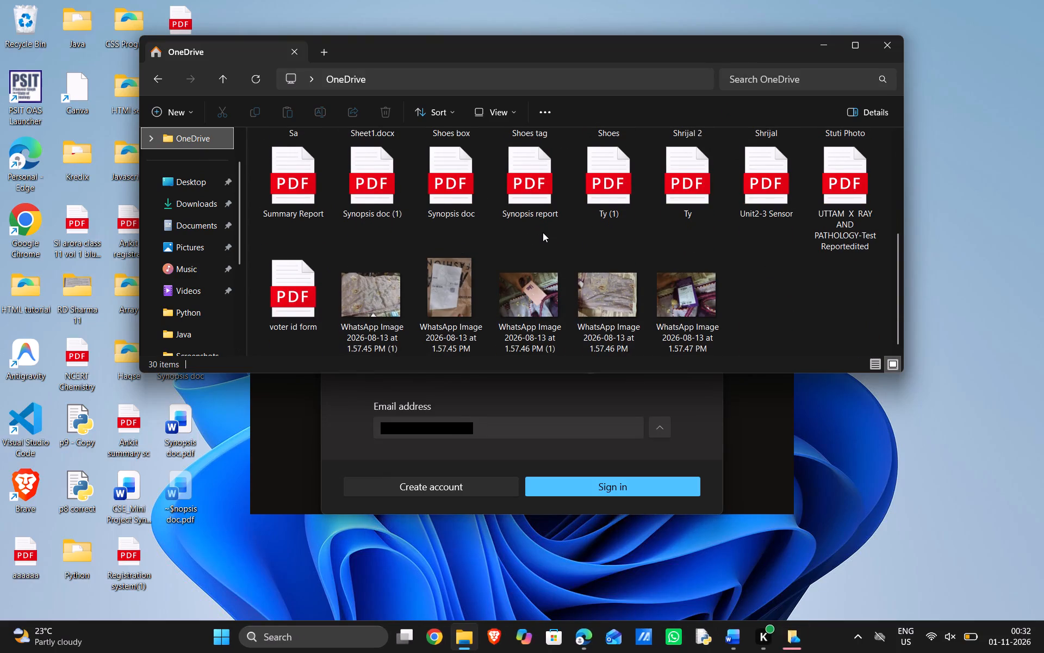
pyautogui.scroll(2, 543, 232)
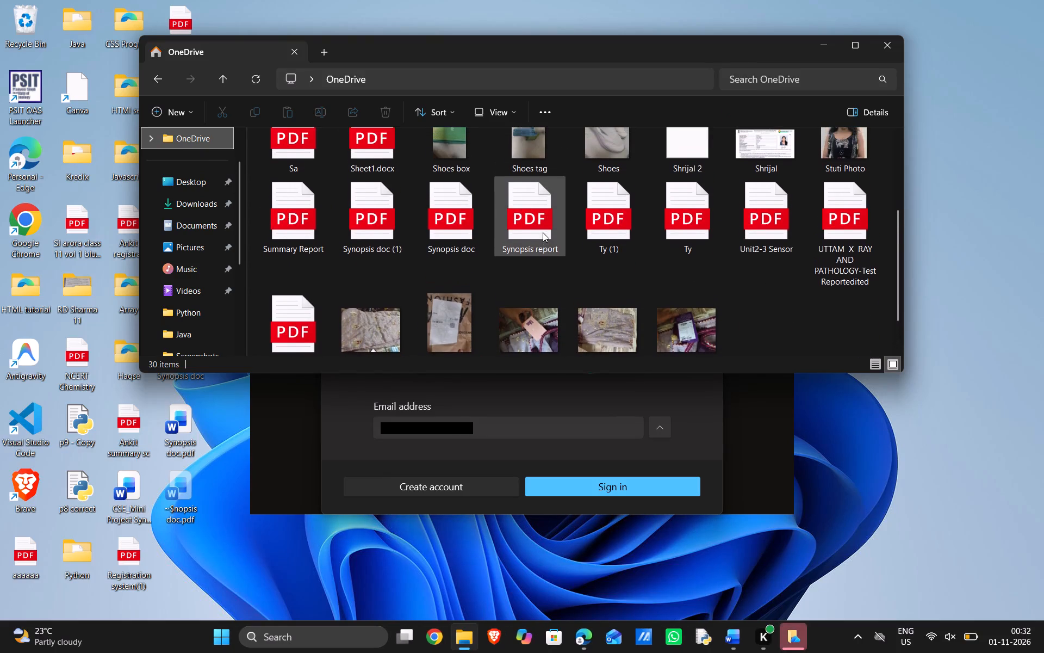
pyautogui.scroll(1, 543, 232)
pyautogui.doubleClick(396, 242)
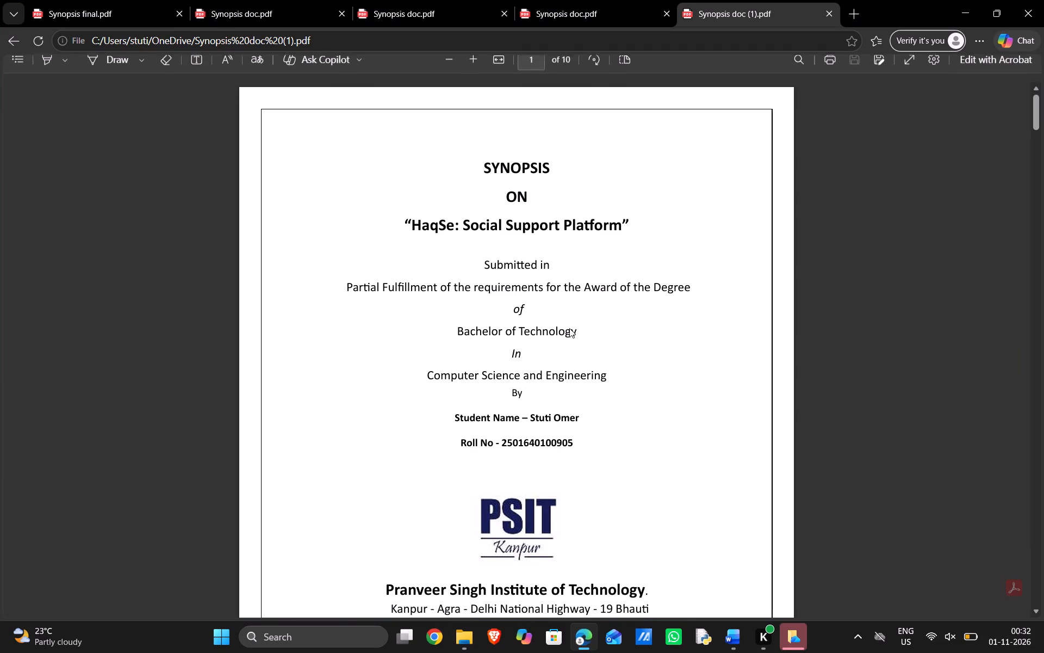
# Review the pages of Synopsis doc (1) from the cover page through the References and Conclusion.
pyautogui.scroll(-9, 610, 366)
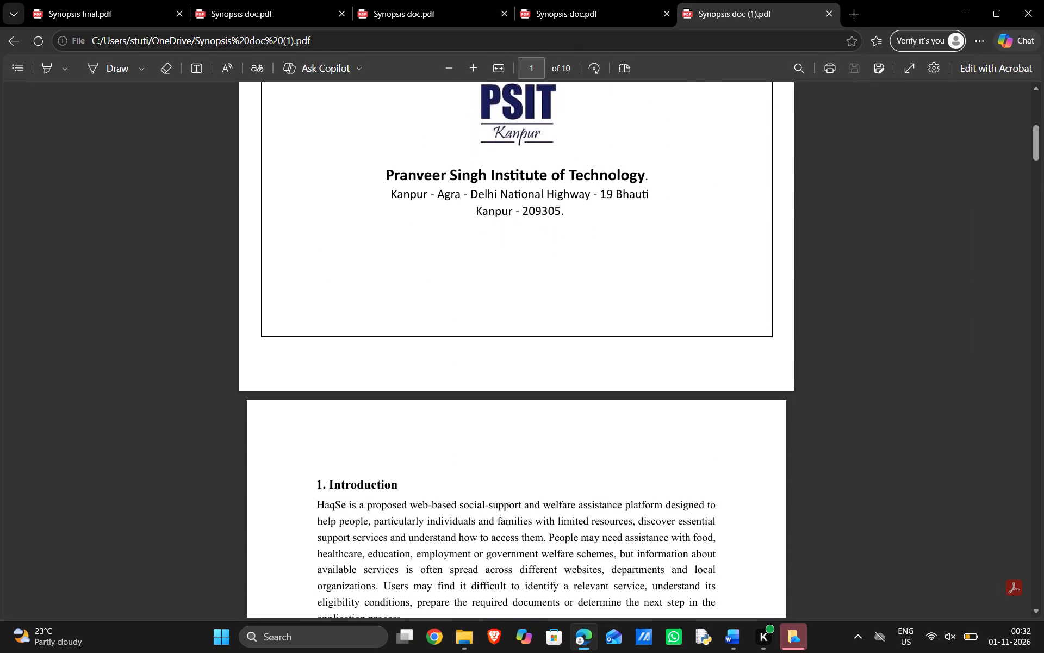
pyautogui.scroll(-16, 610, 366)
pyautogui.scroll(-5, 610, 366)
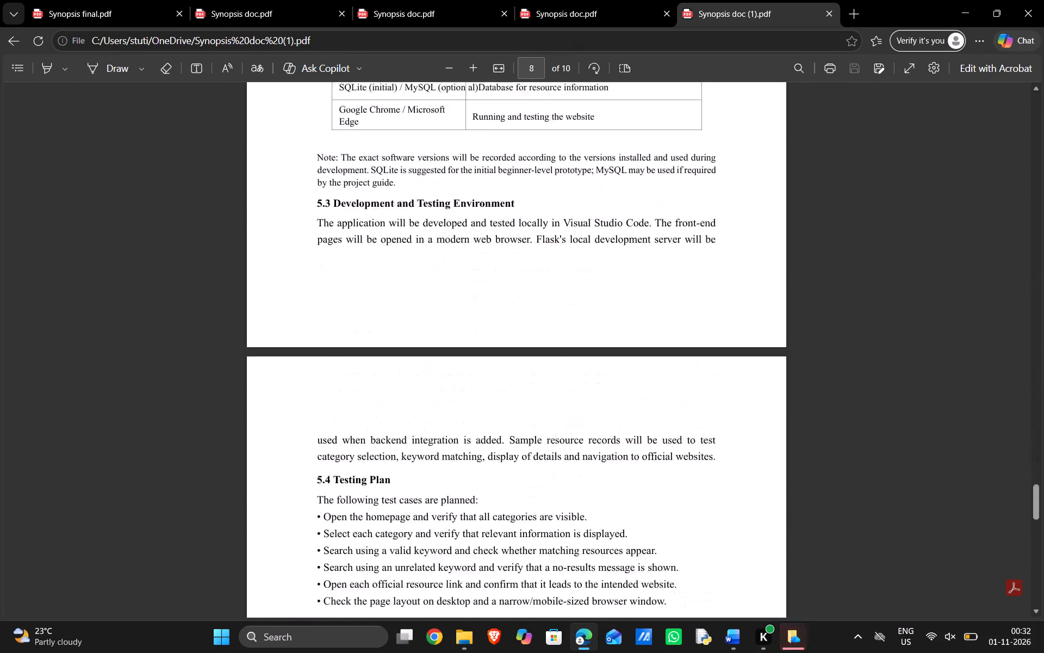
pyautogui.scroll(-7, 610, 366)
pyautogui.scroll(1, 610, 366)
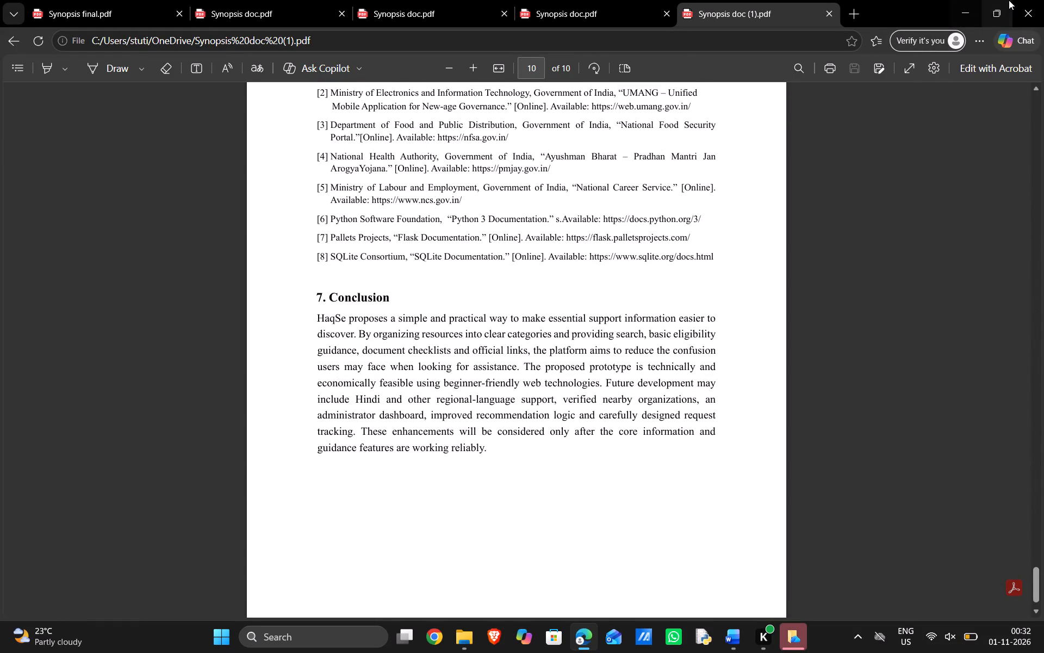
# Close the PDF's browser window and the OneDrive folder window.
pyautogui.moveTo(1010, 0); pyautogui.dragTo(1022, 4)
pyautogui.click(1022, 4)
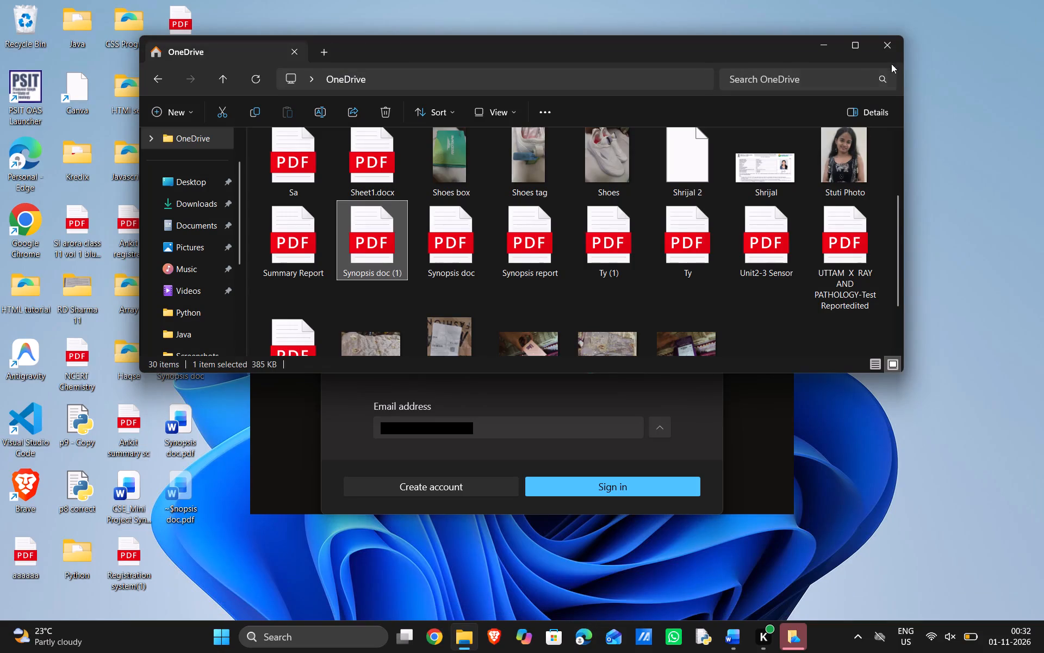
pyautogui.click(883, 44)
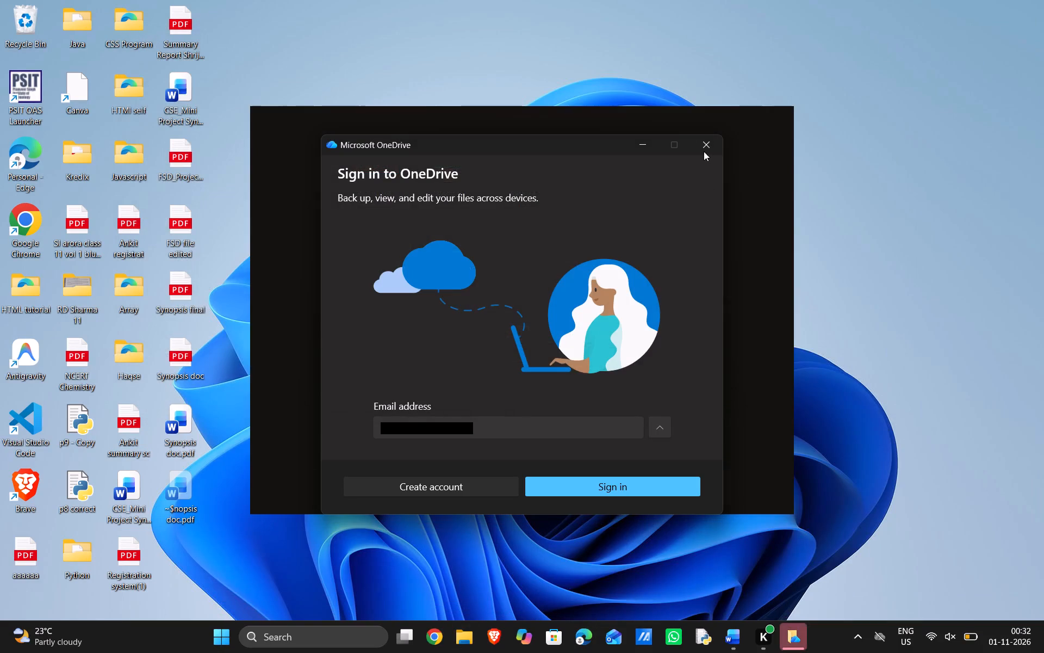